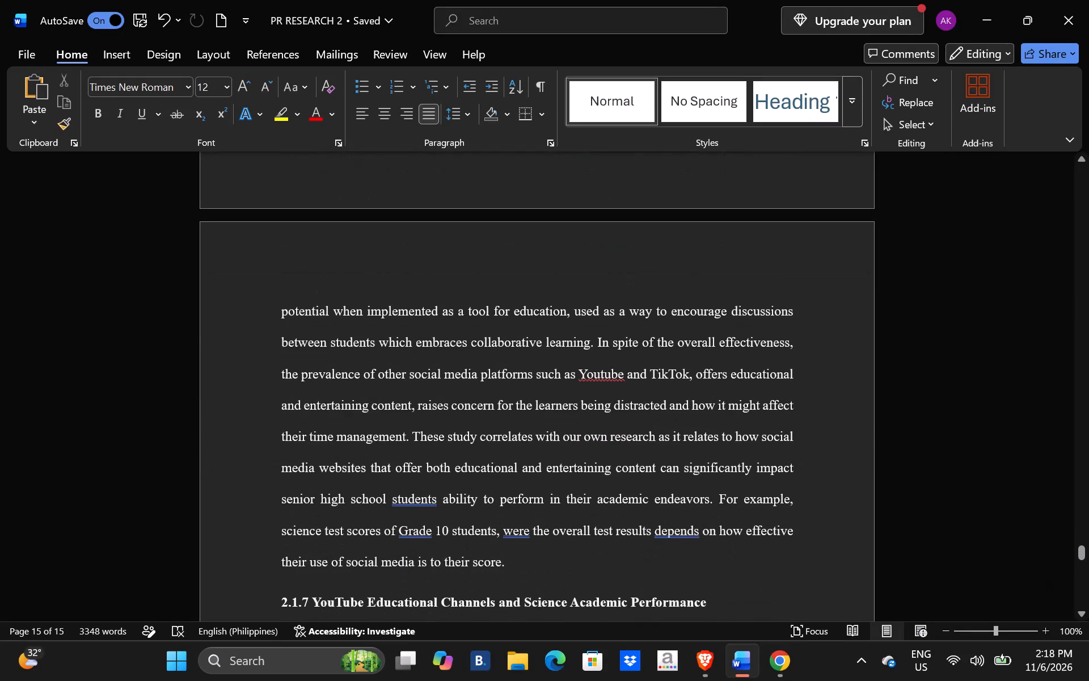
Correct "Youtube" to "YouTube" in the section 2.1.6 sentence about other social media platforms.
left_click(608, 374)
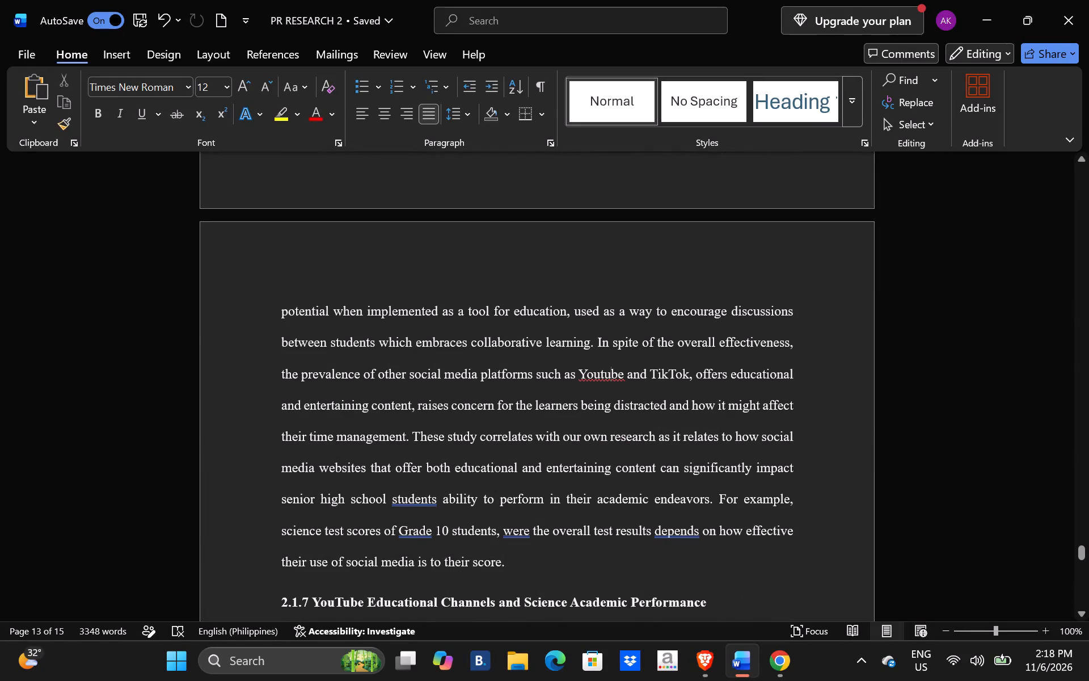
left_click(603, 376)
key("BackSpace")
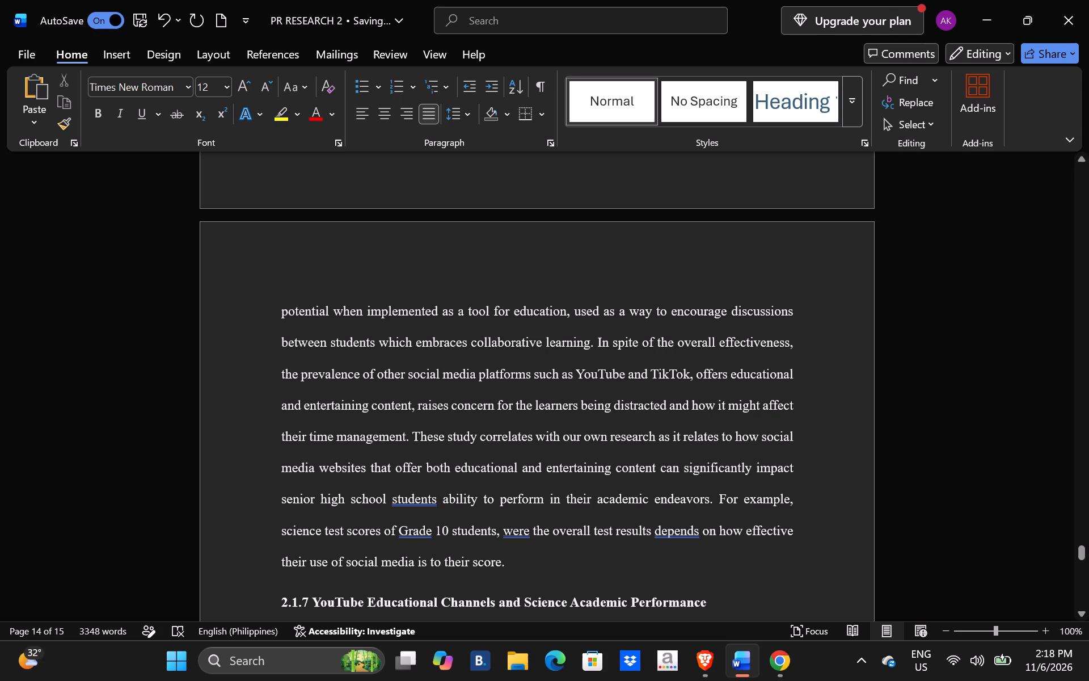
Add a possessive apostrophe to "students" in "senior high school students ability to perform" in section 2.1.6.
left_click(416, 503)
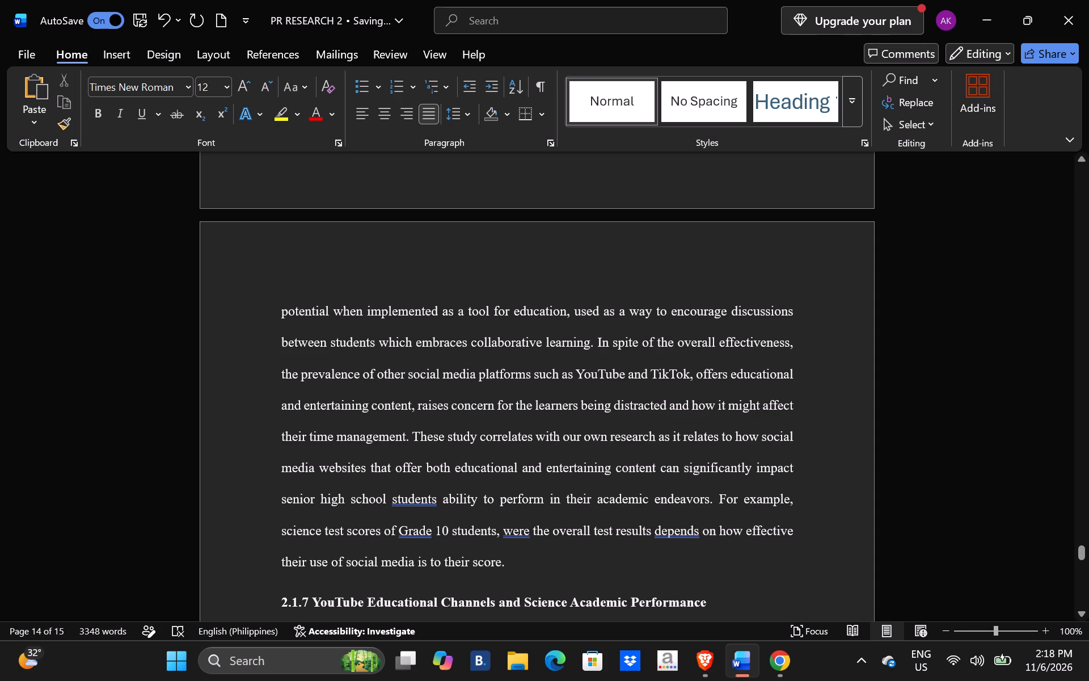
left_click(436, 497)
key("comma")
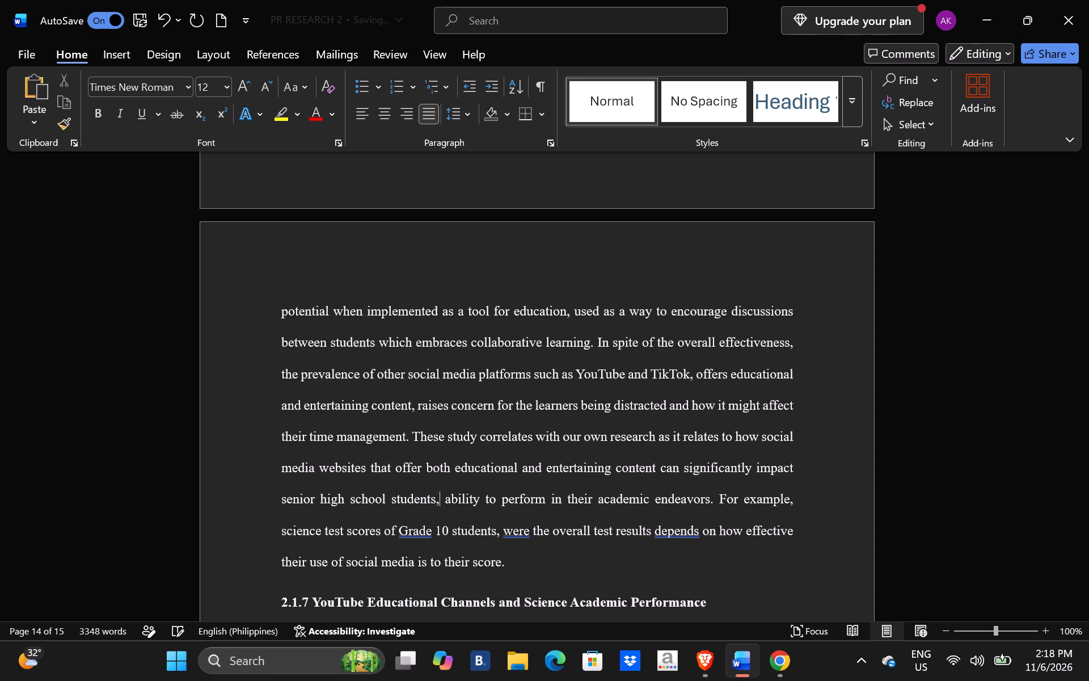
key("BackSpace")
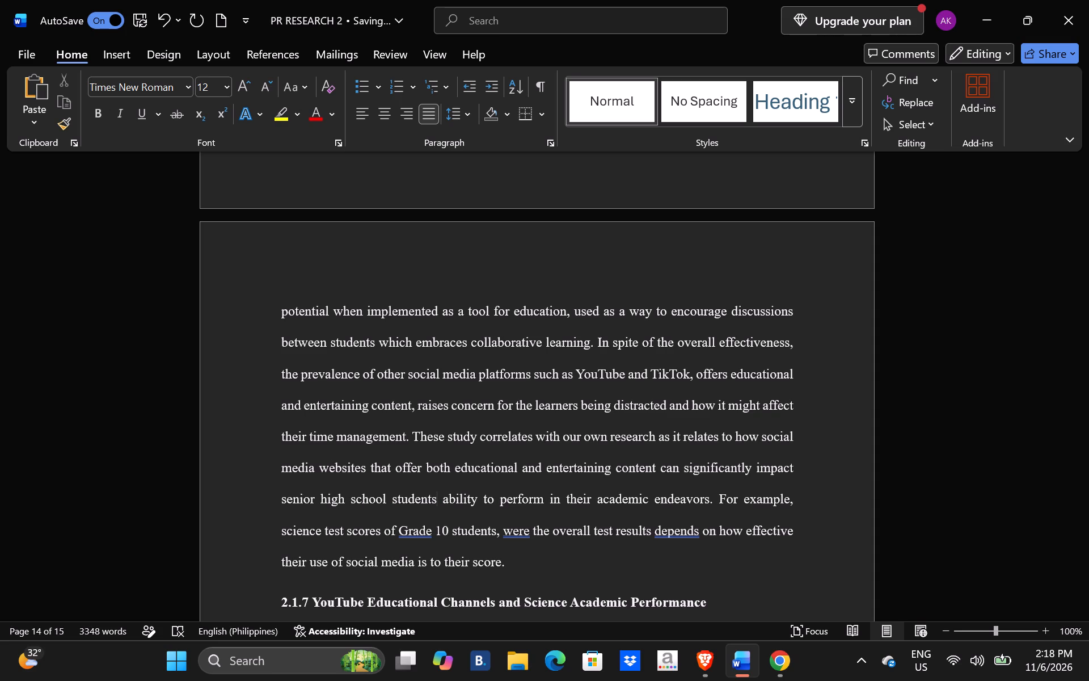
key("shift+quotedbl")
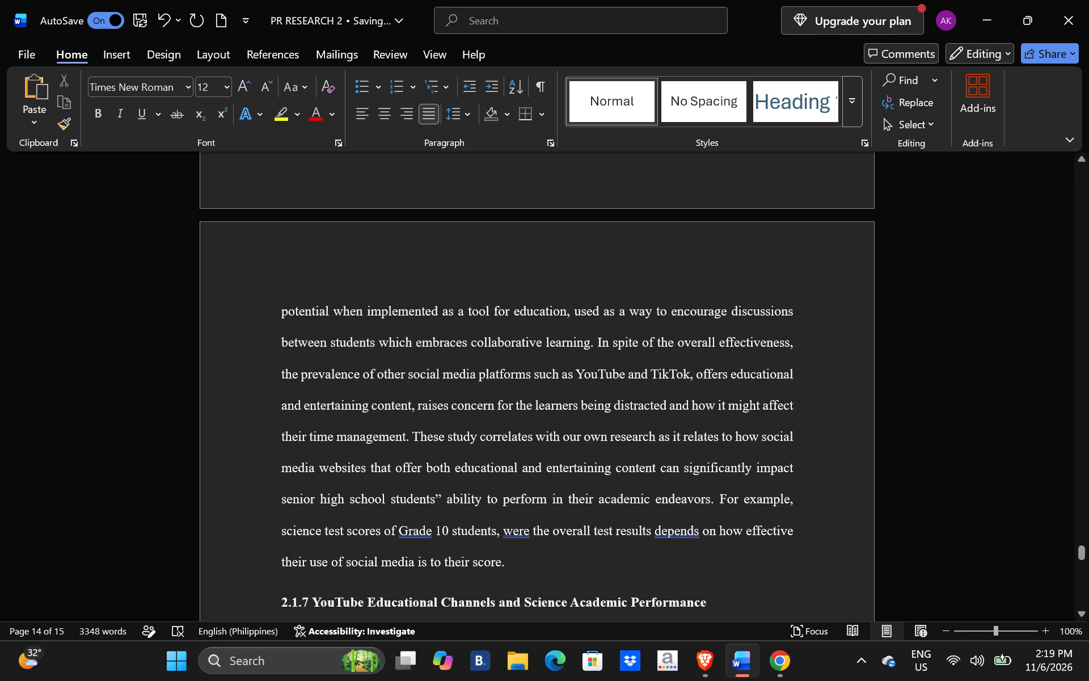
key("BackSpace")
key("apostrophe")
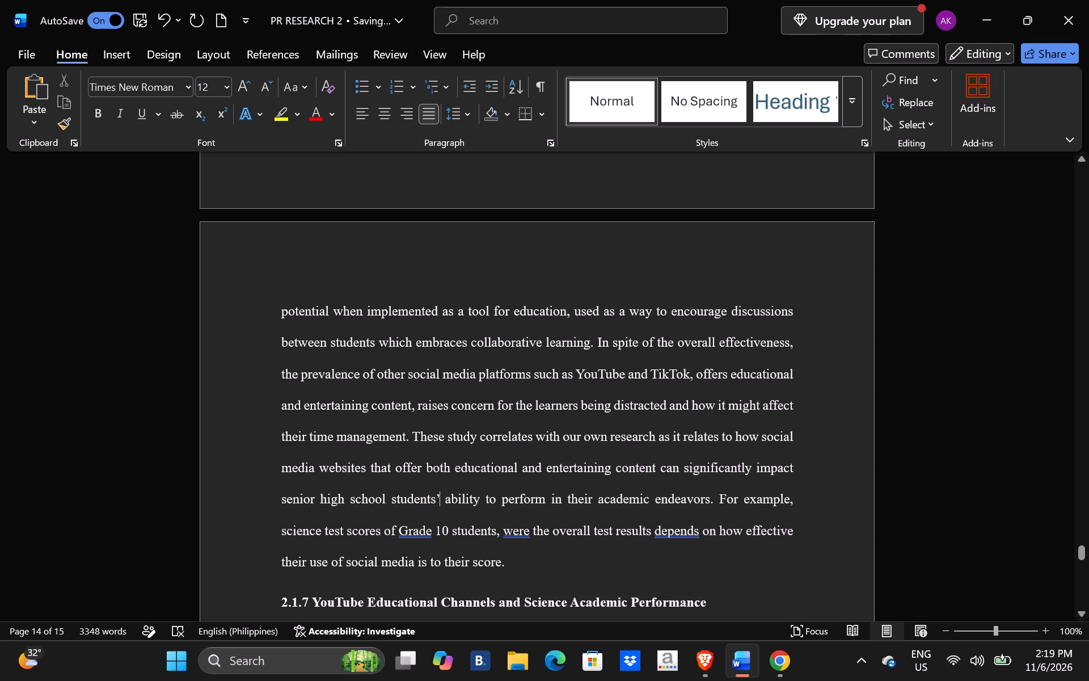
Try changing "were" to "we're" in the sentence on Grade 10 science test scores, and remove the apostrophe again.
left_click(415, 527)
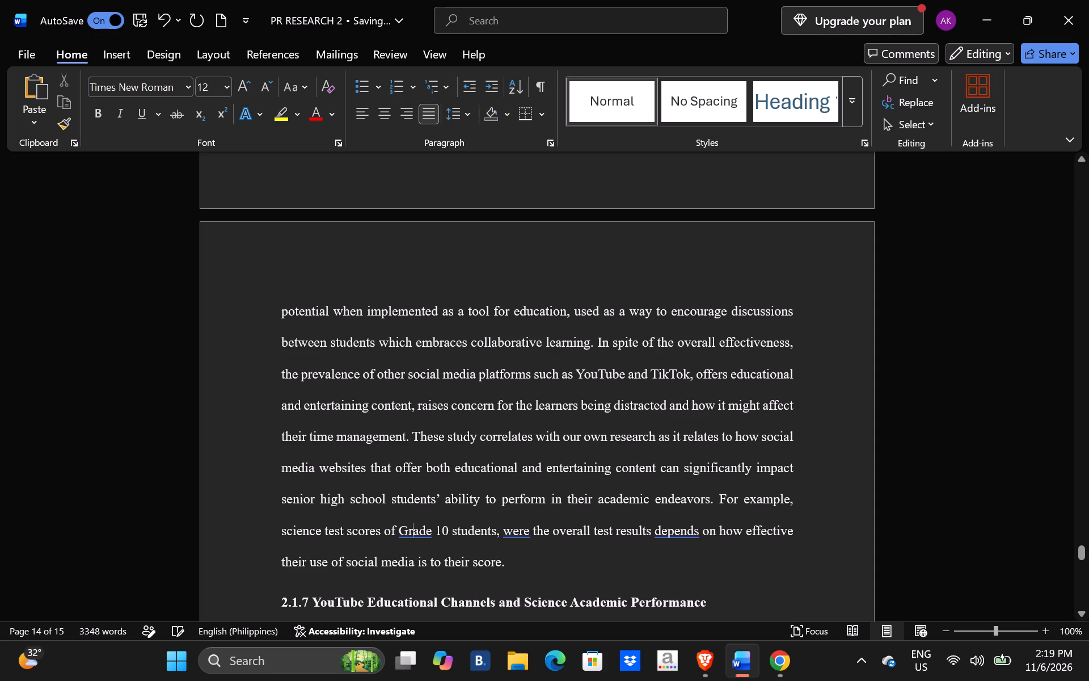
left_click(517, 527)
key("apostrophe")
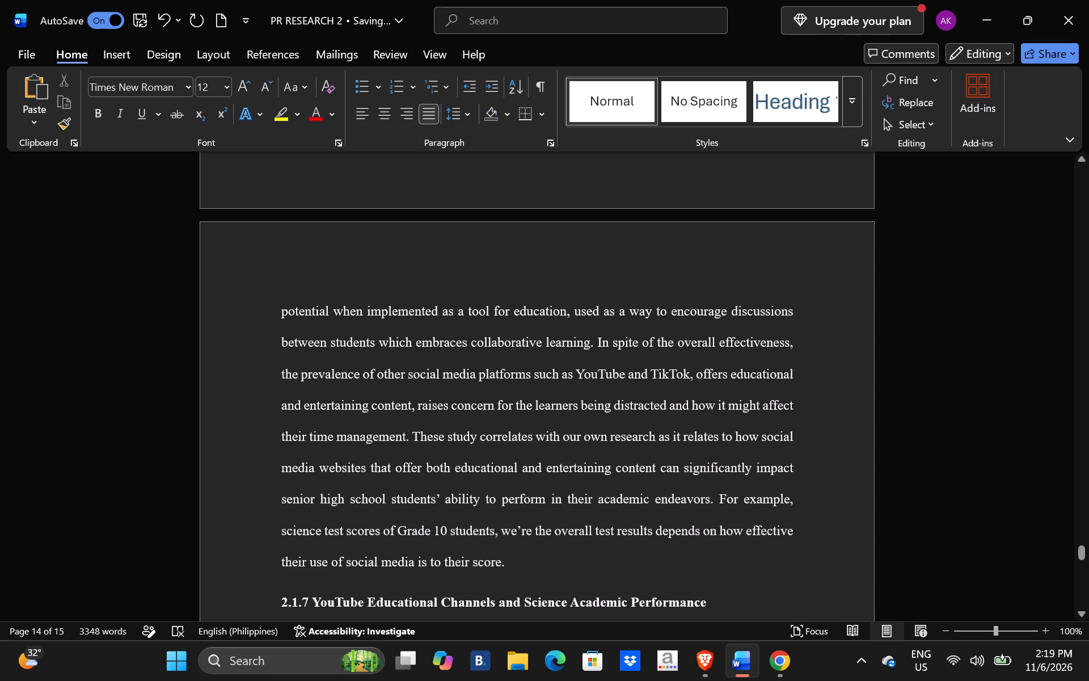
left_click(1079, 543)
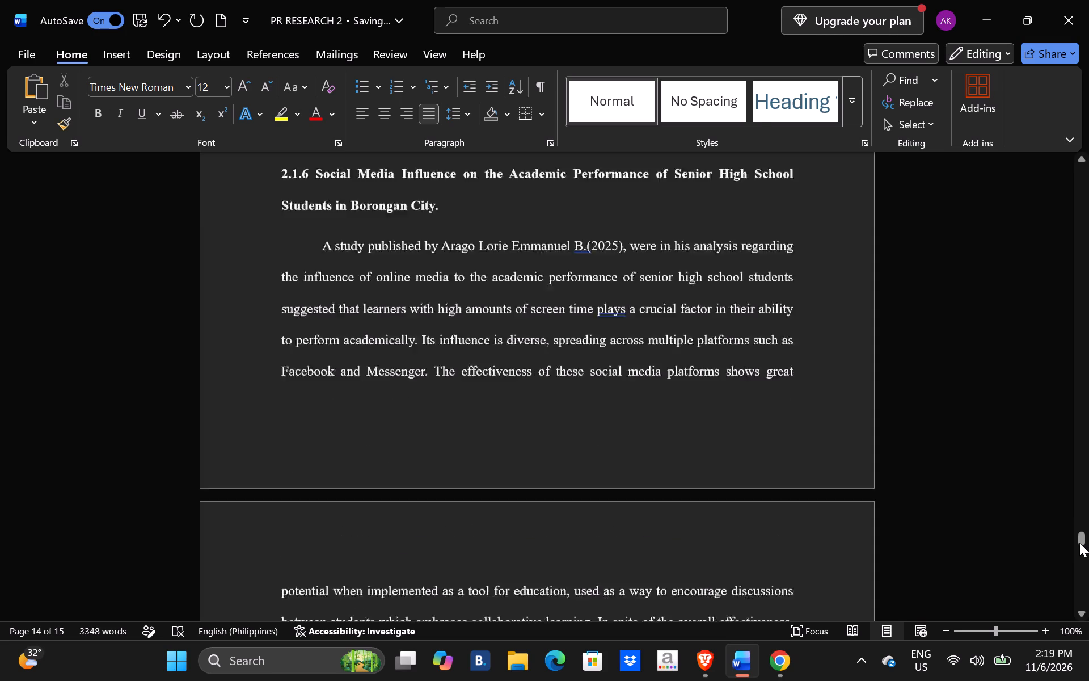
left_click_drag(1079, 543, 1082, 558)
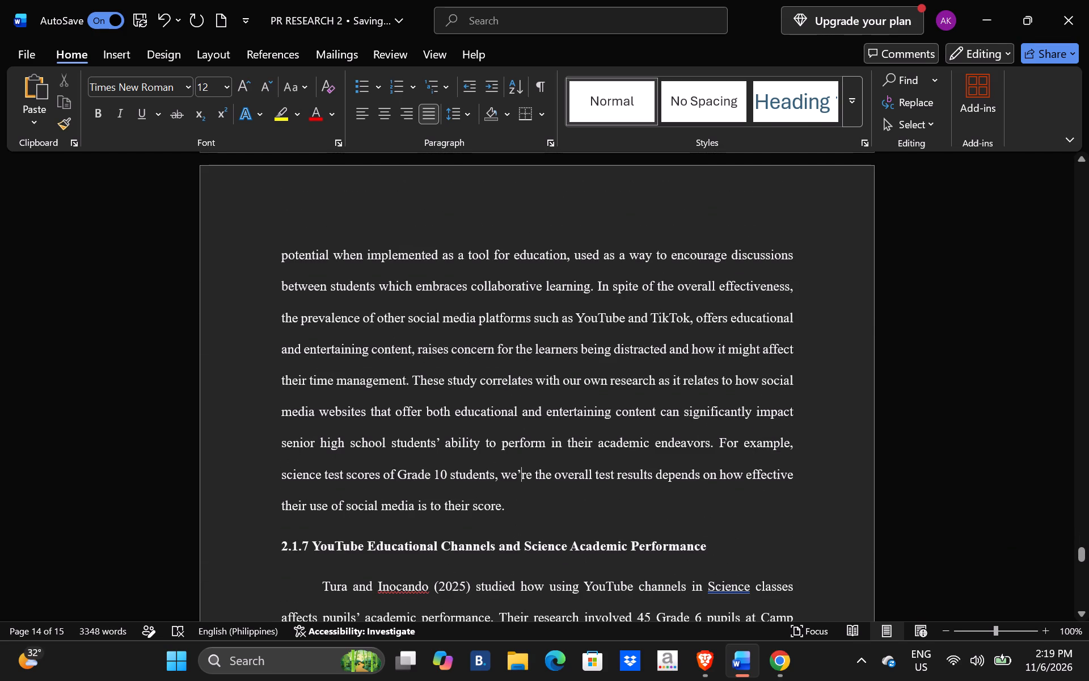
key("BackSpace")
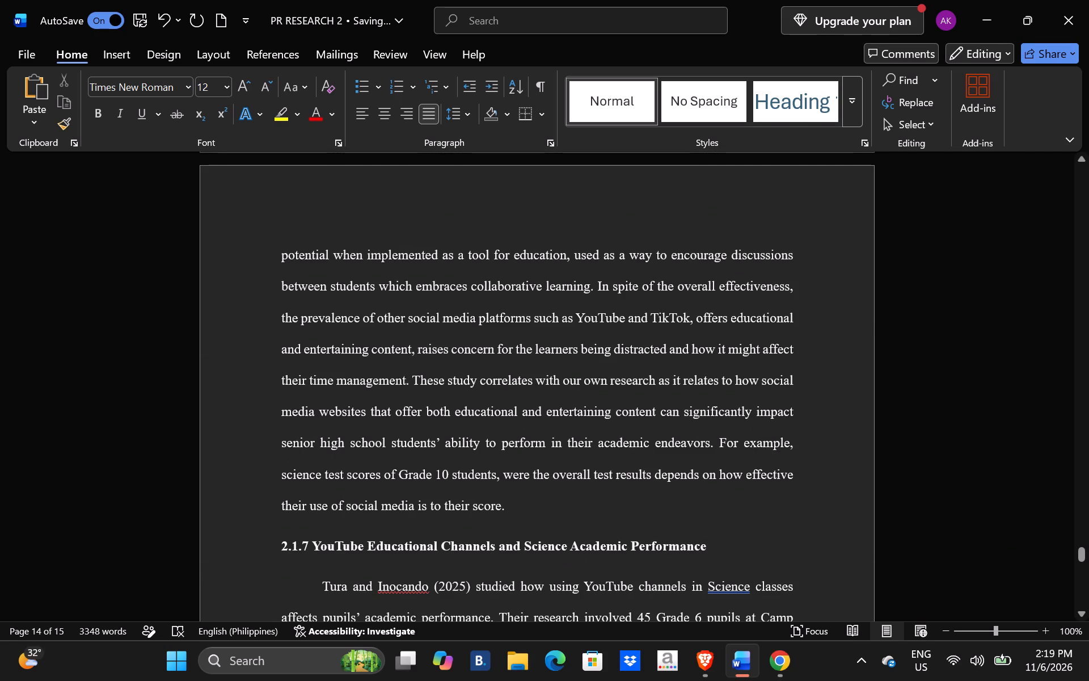
Go back to the title page and check the paper for marked errors through the Theoretical Framework section.
left_click_drag(1072, 561, 1070, 538)
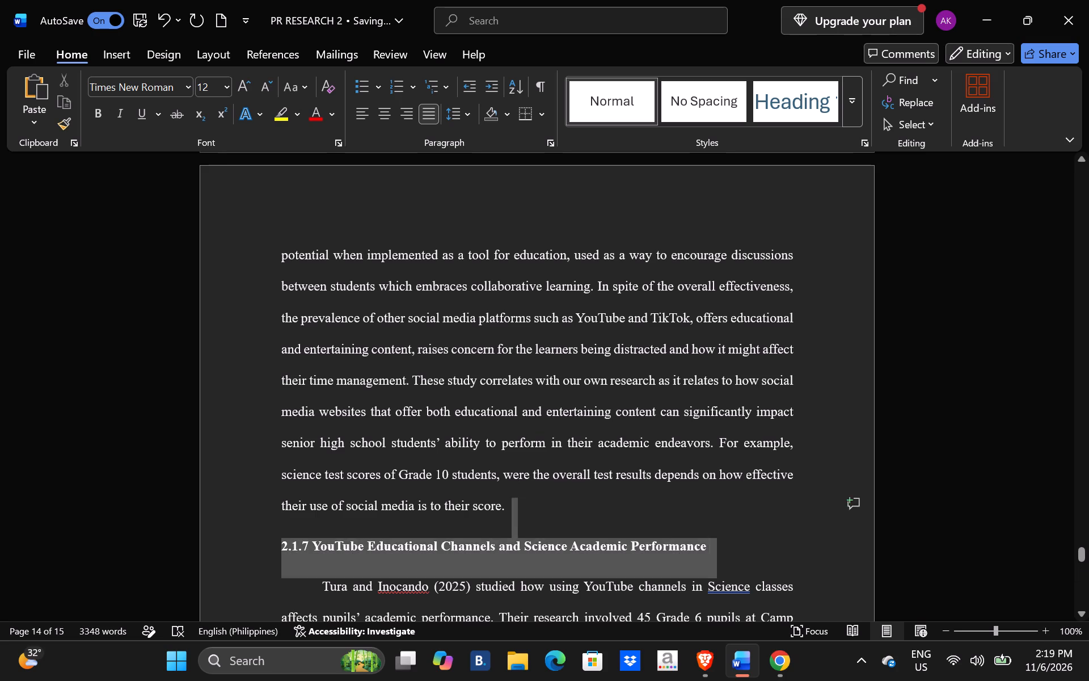
left_click_drag(1070, 538, 1082, 558)
left_click(1082, 558)
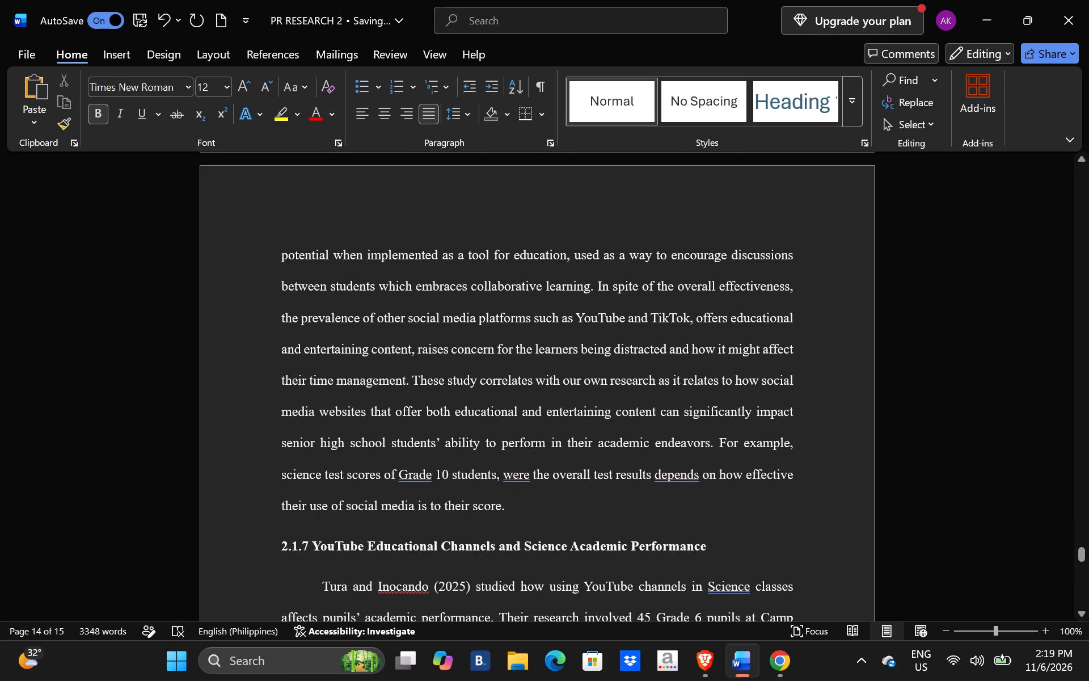
left_click_drag(1080, 557, 1050, 146)
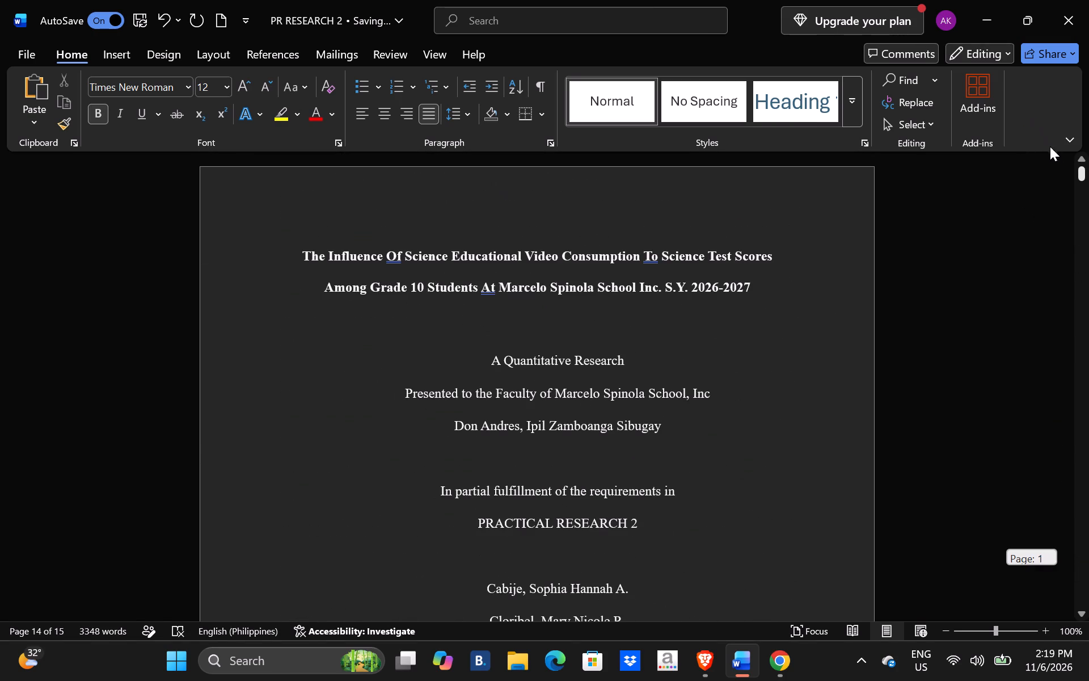
left_click_drag(1050, 146, 1053, 169)
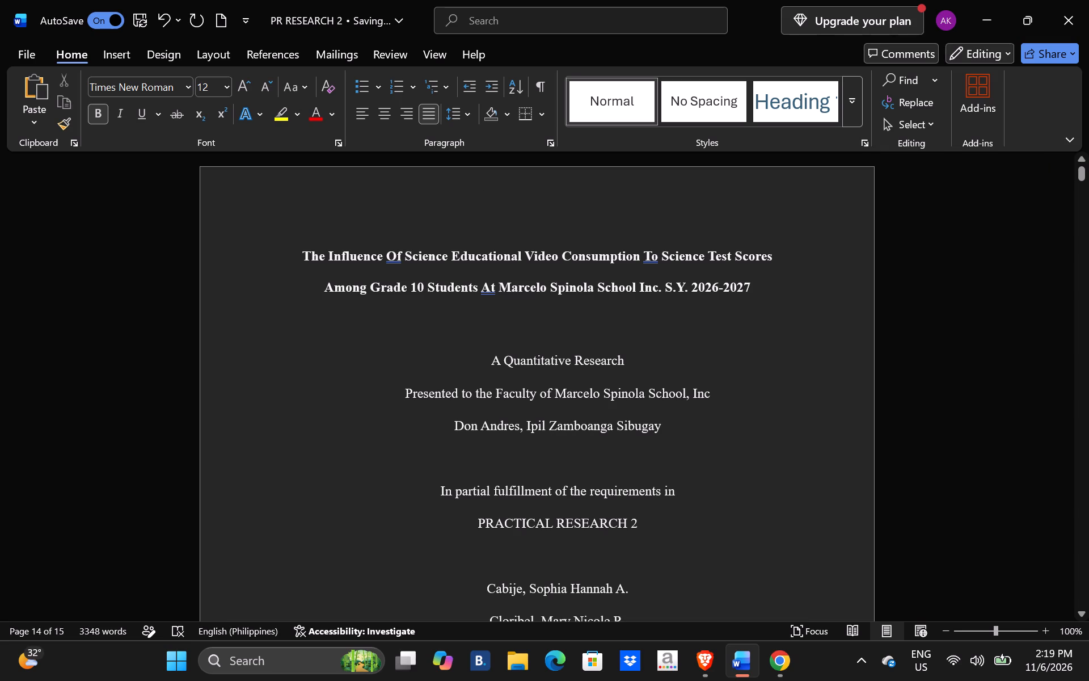
left_click_drag(1080, 180, 1080, 197)
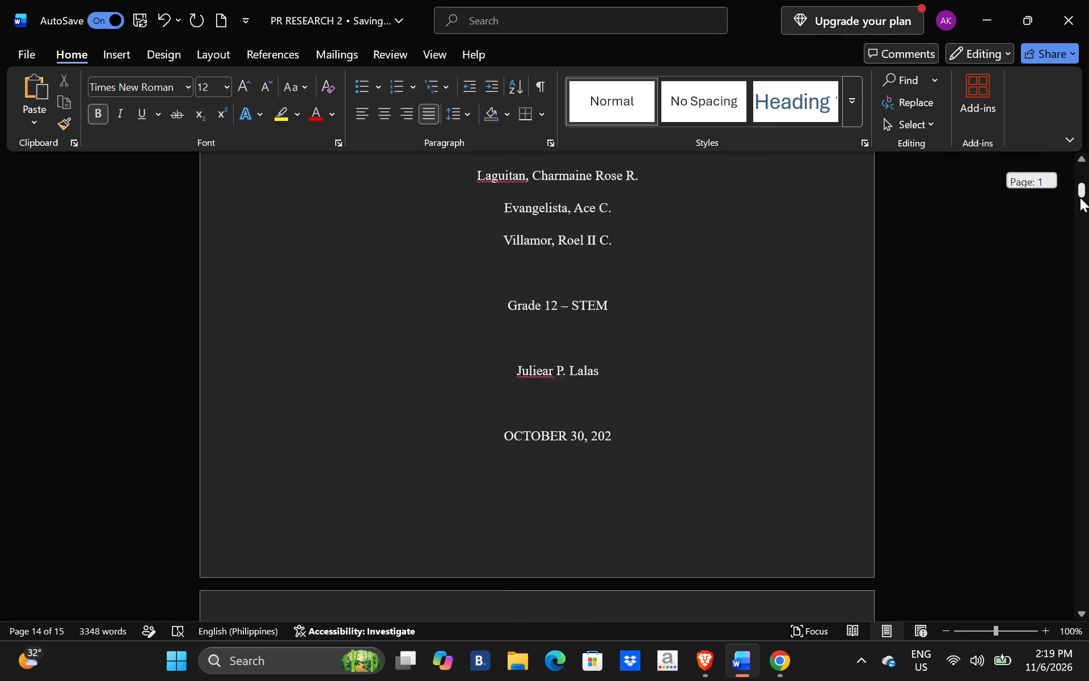
left_click_drag(1080, 197, 1079, 222)
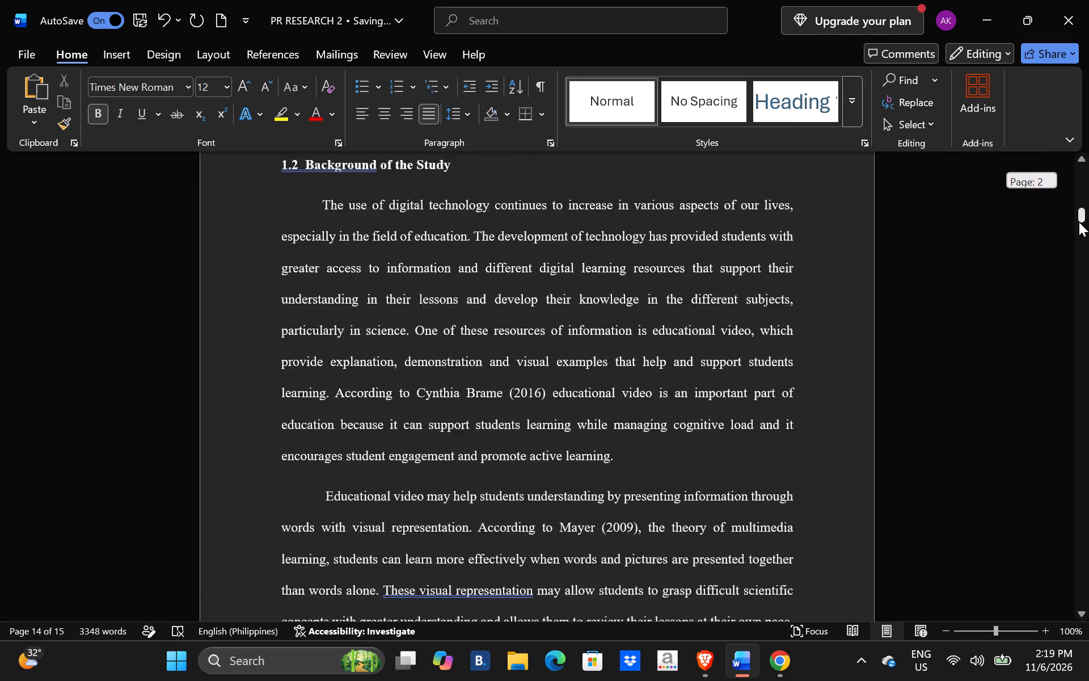
left_click_drag(1079, 222, 1079, 234)
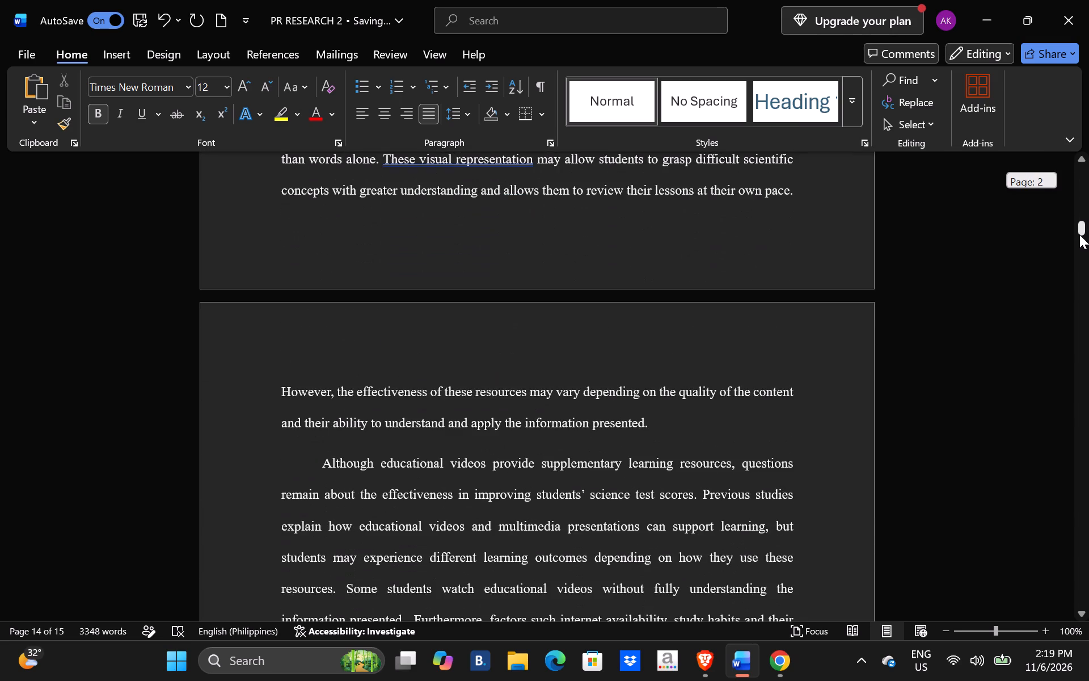
left_click_drag(1079, 234, 1080, 232)
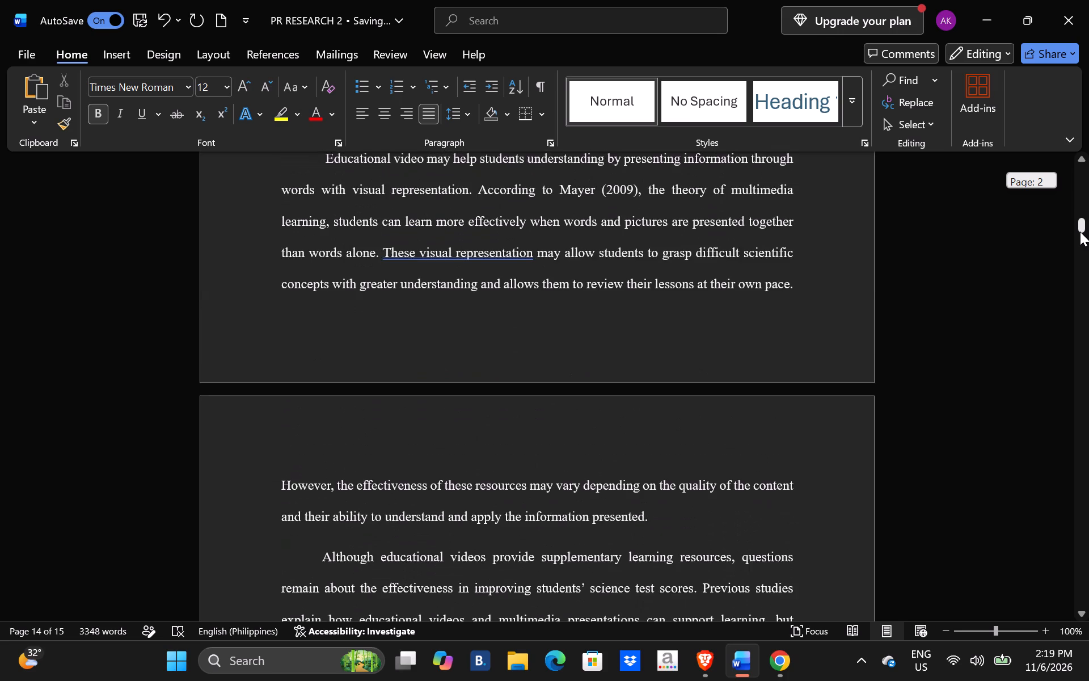
left_click_drag(1080, 232, 1083, 257)
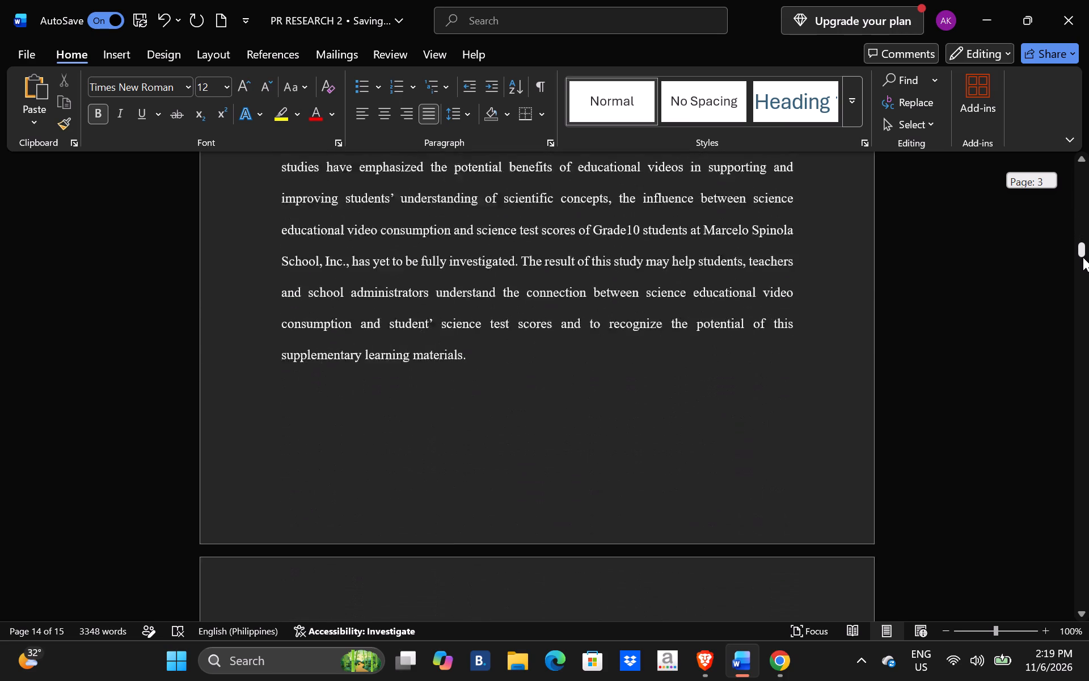
left_click_drag(1083, 257, 1088, 285)
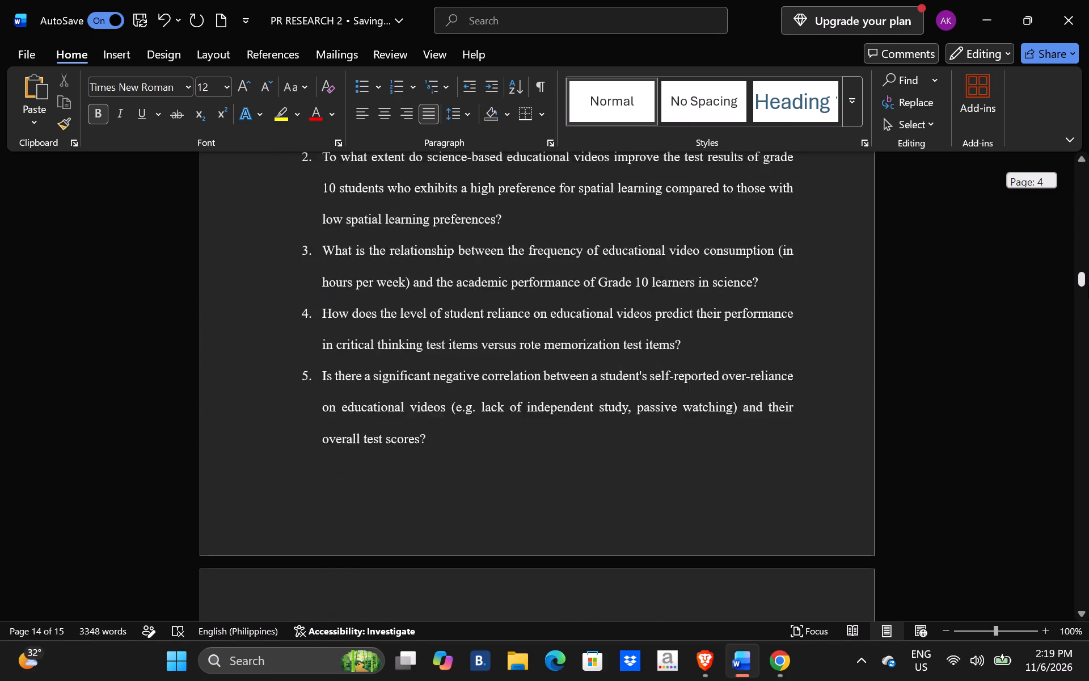
left_click_drag(1088, 285, 1088, 311)
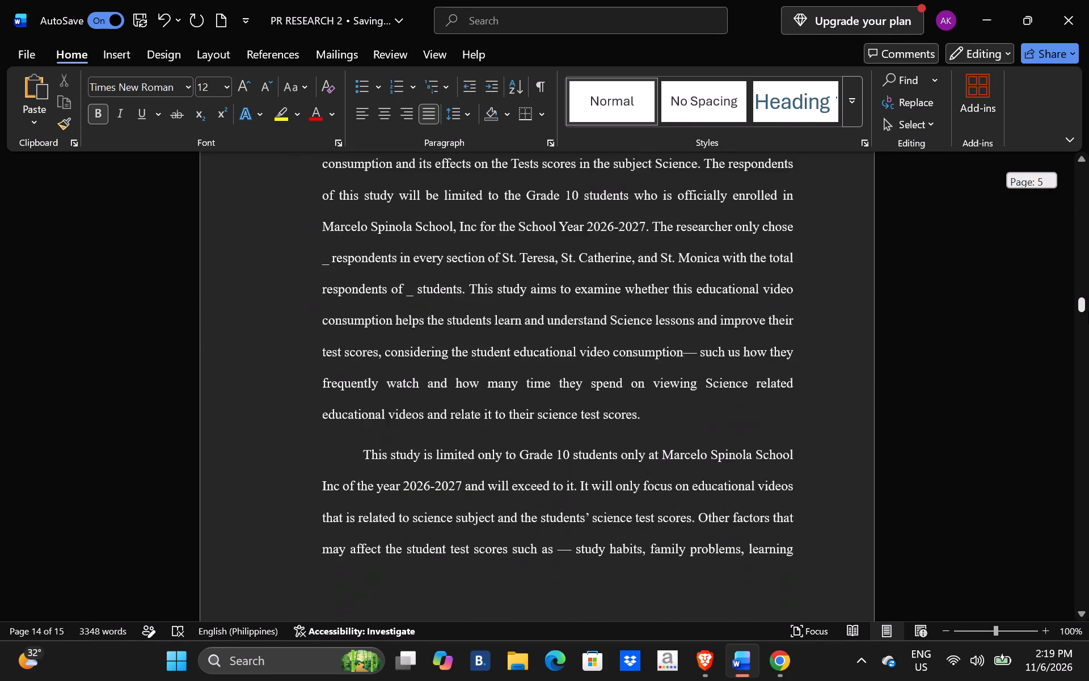
left_click_drag(1088, 311, 1088, 325)
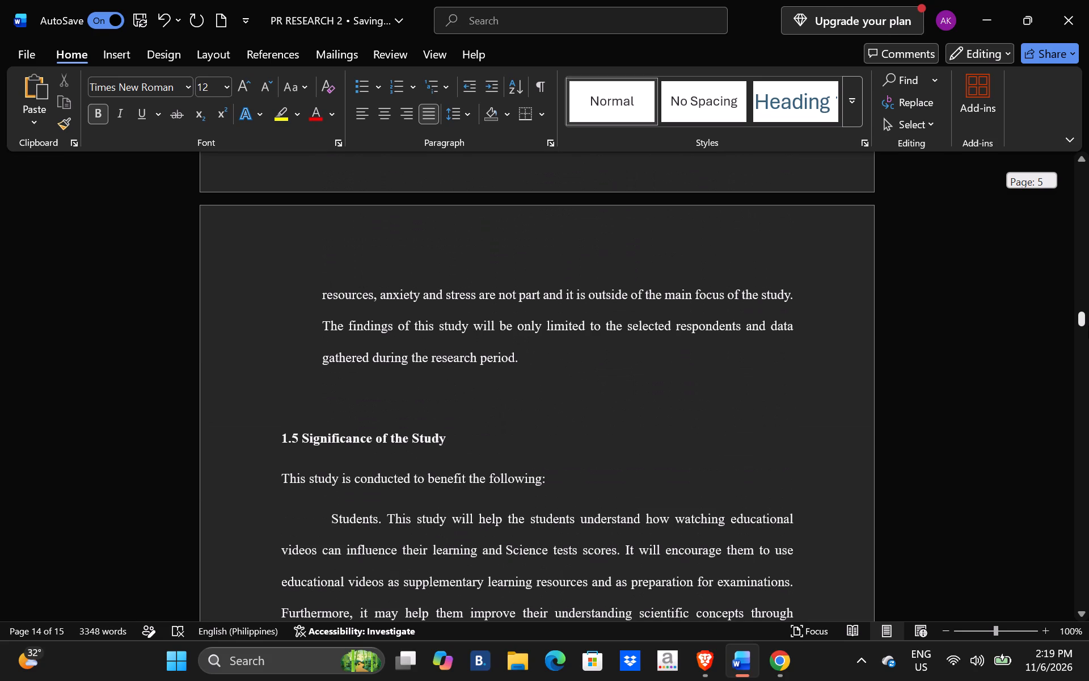
left_click_drag(1088, 325, 1088, 370)
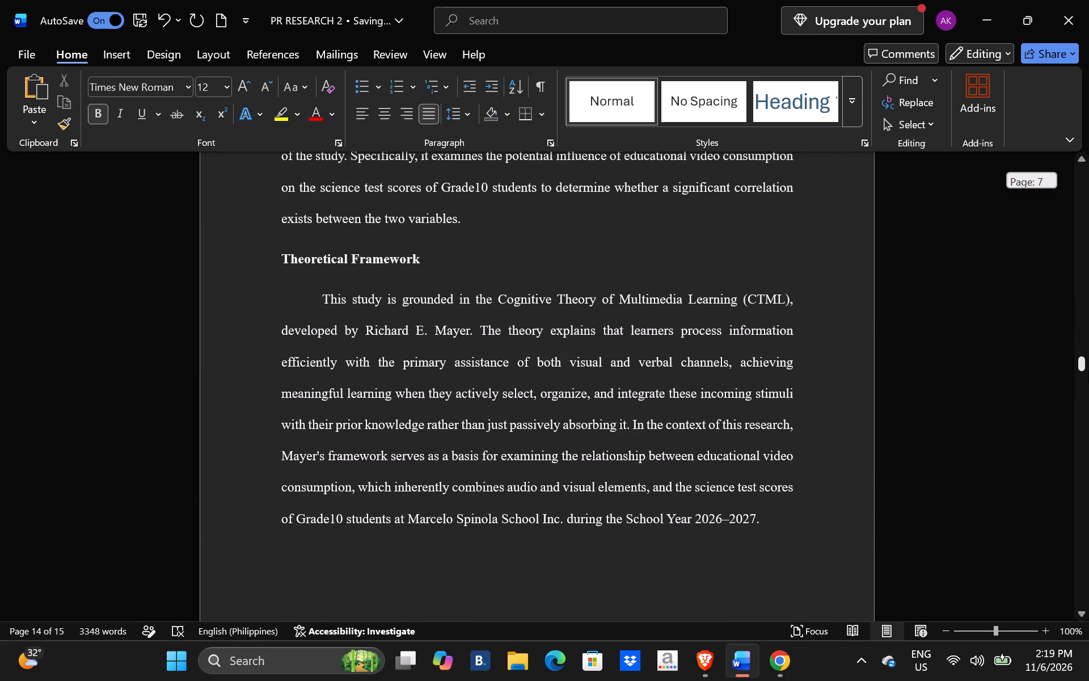
Insert the missing spaces after "Science Test Scores." and "Educational Video." in section 1.6 Definition of Terms.
left_click_drag(1088, 370, 1085, 392)
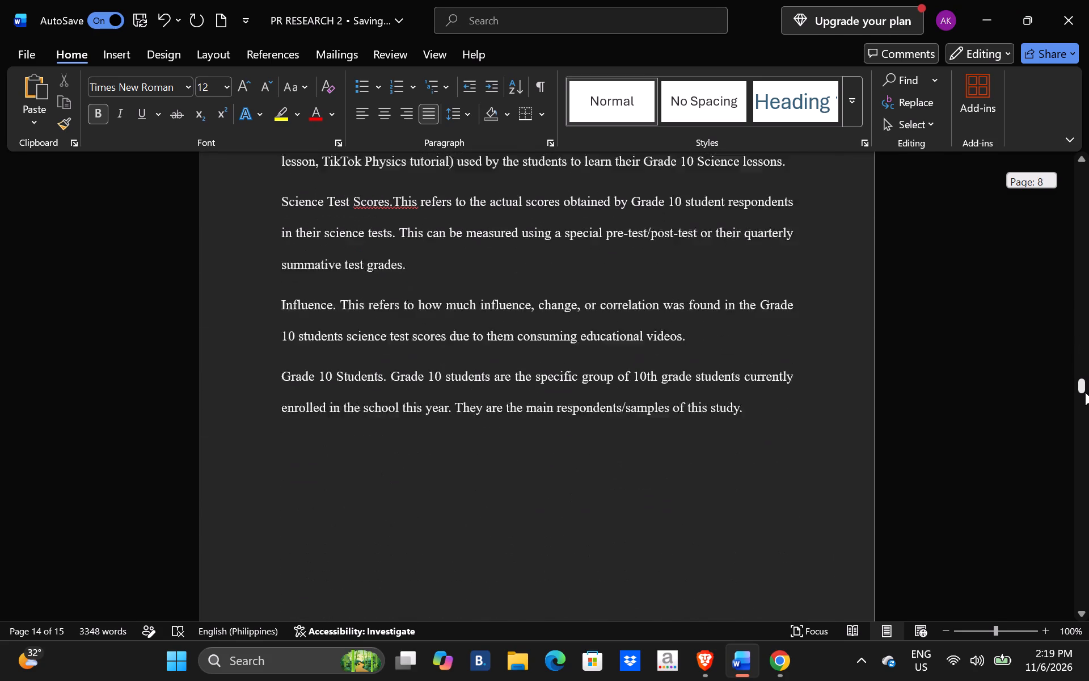
left_click_drag(1085, 392, 1085, 393)
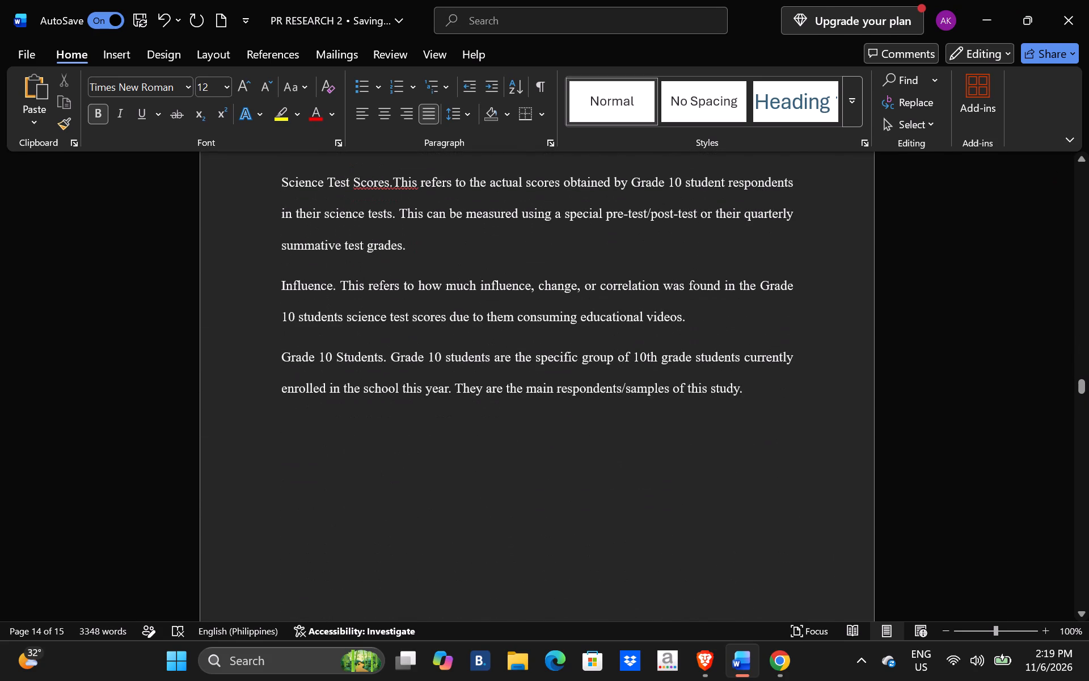
left_click(395, 181)
key("space")
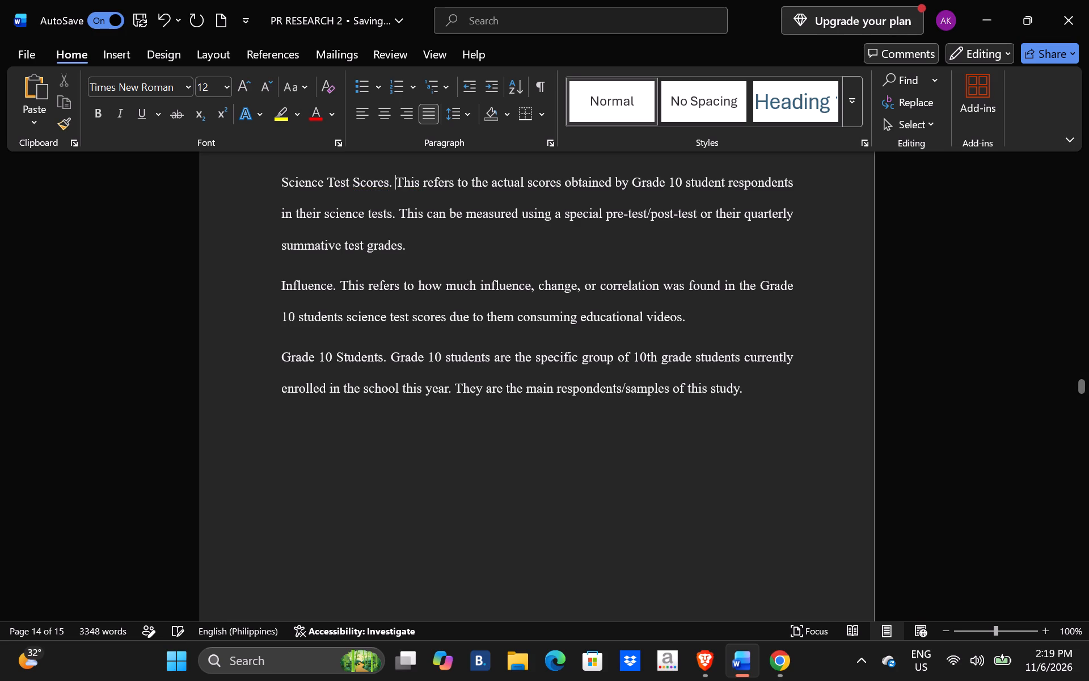
left_click_drag(1082, 379, 1080, 372)
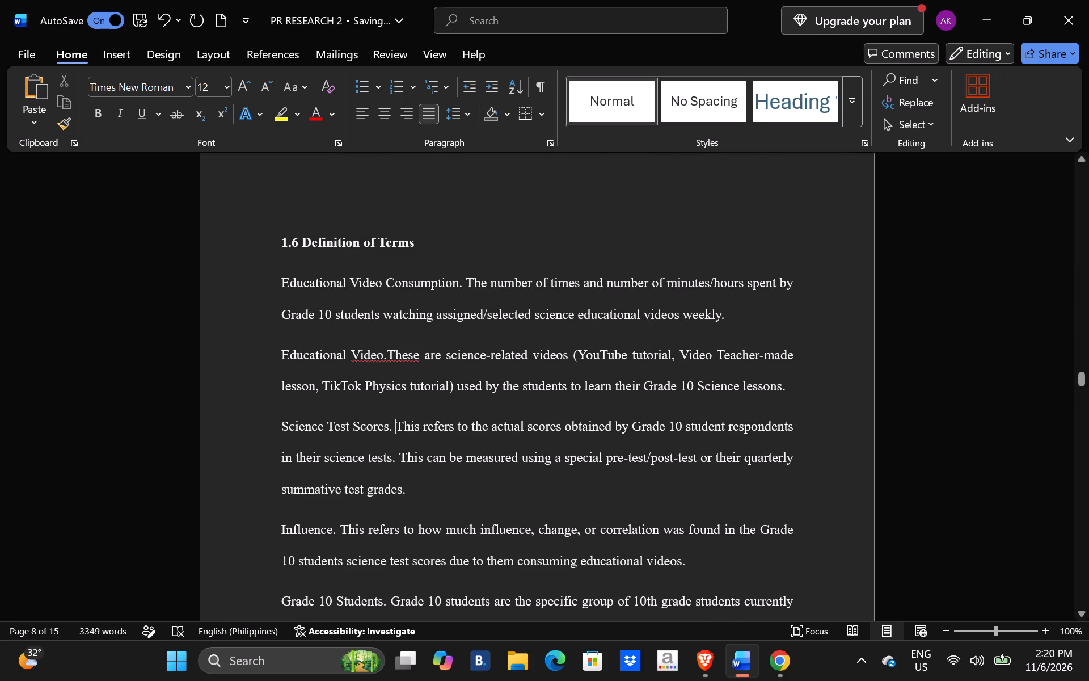
left_click(391, 355)
key("space")
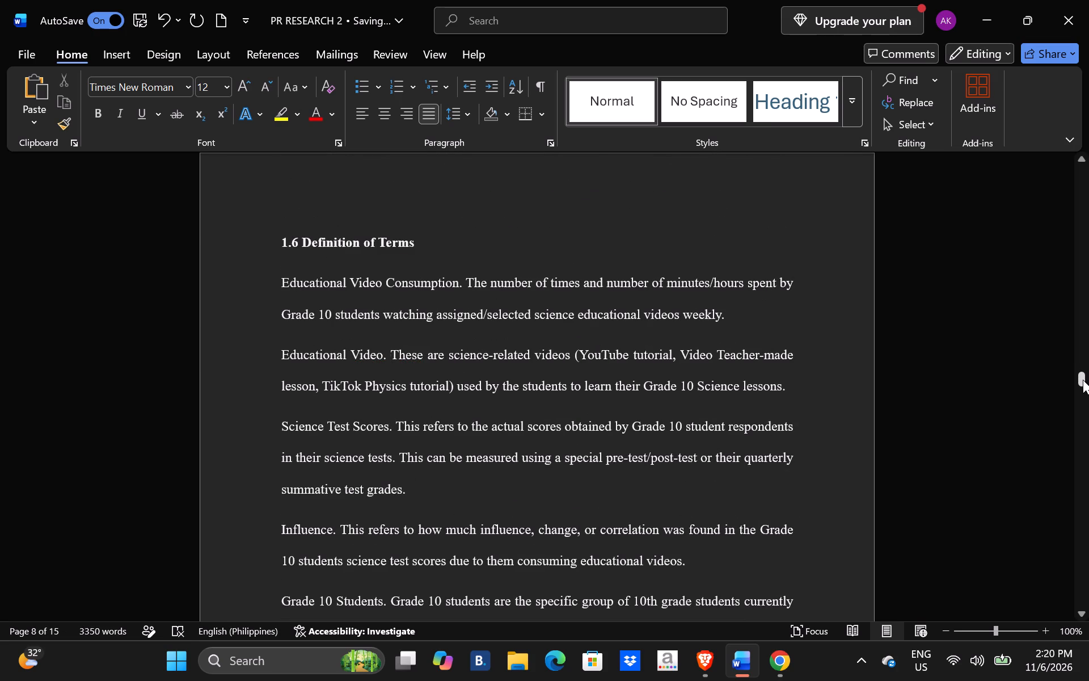
Correct the misspelled "Futhermore" to "Furthermore" in section 2.1.2 Educational Videos as a Learning Tool.
left_click_drag(1083, 380, 1086, 412)
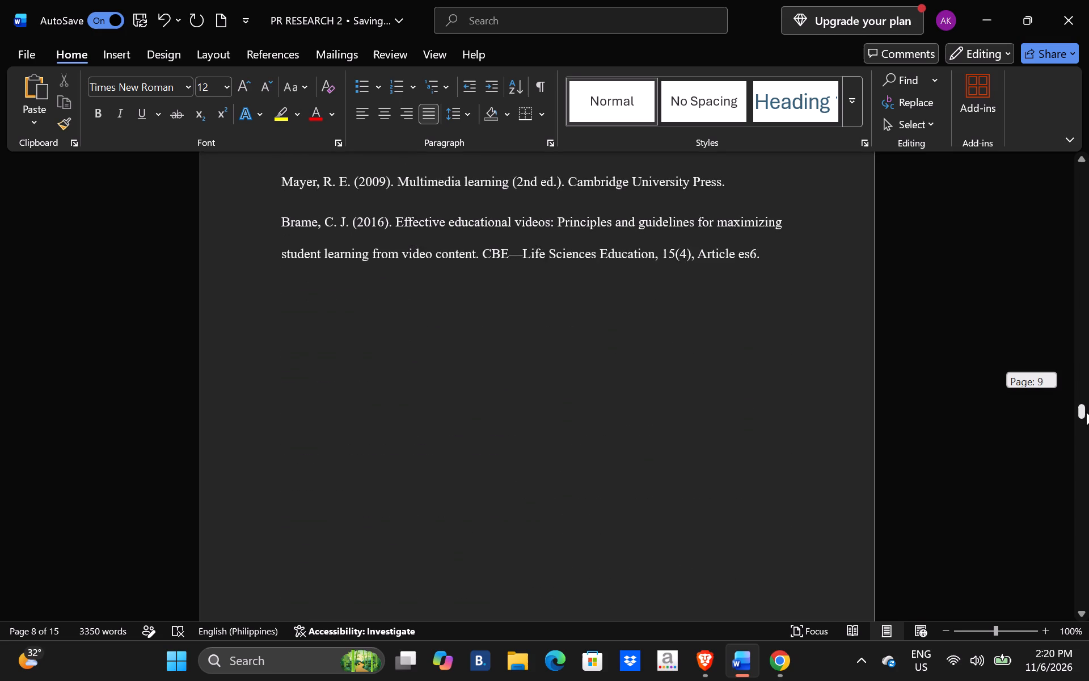
left_click_drag(1086, 412, 1088, 438)
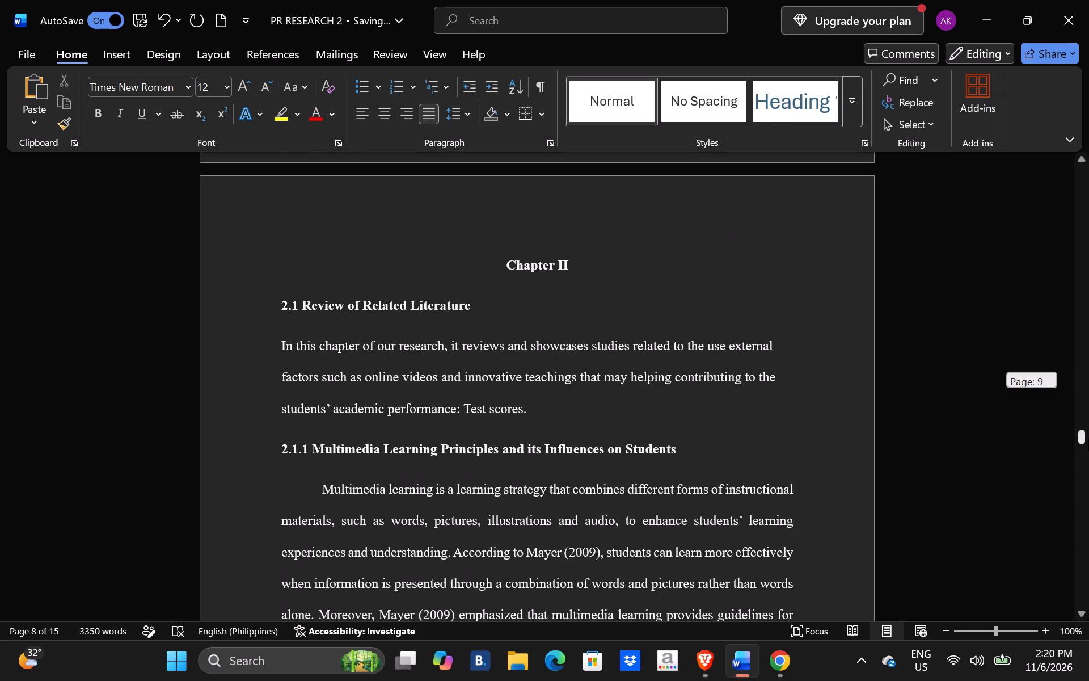
left_click_drag(1088, 438, 1088, 439)
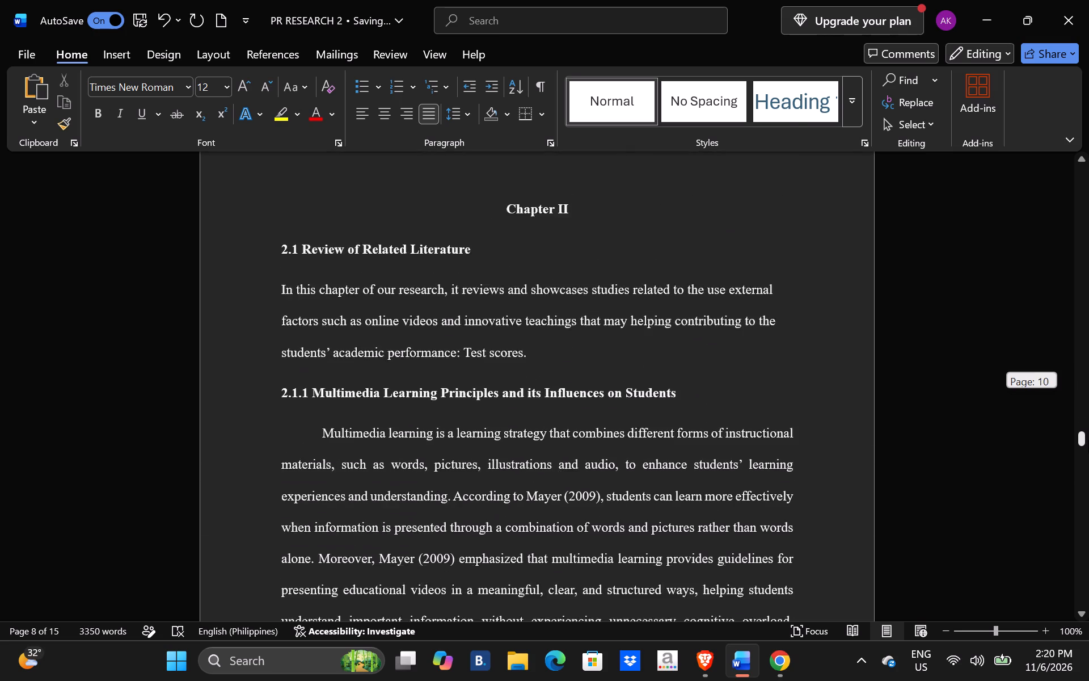
left_click_drag(1088, 439, 1088, 451)
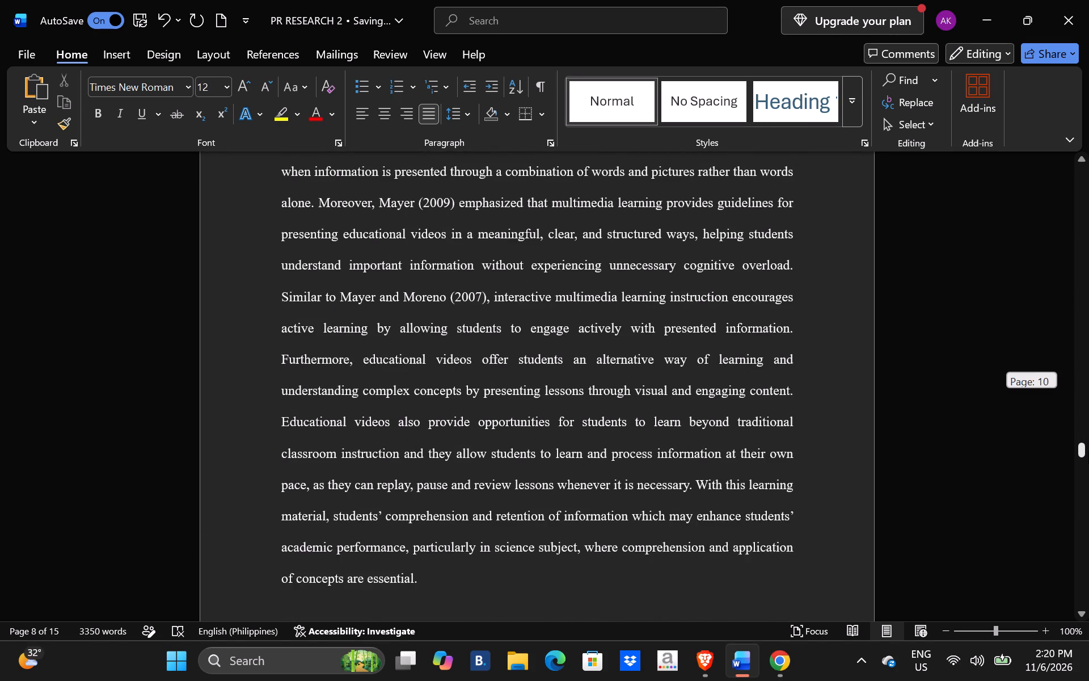
left_click_drag(1088, 451, 1088, 467)
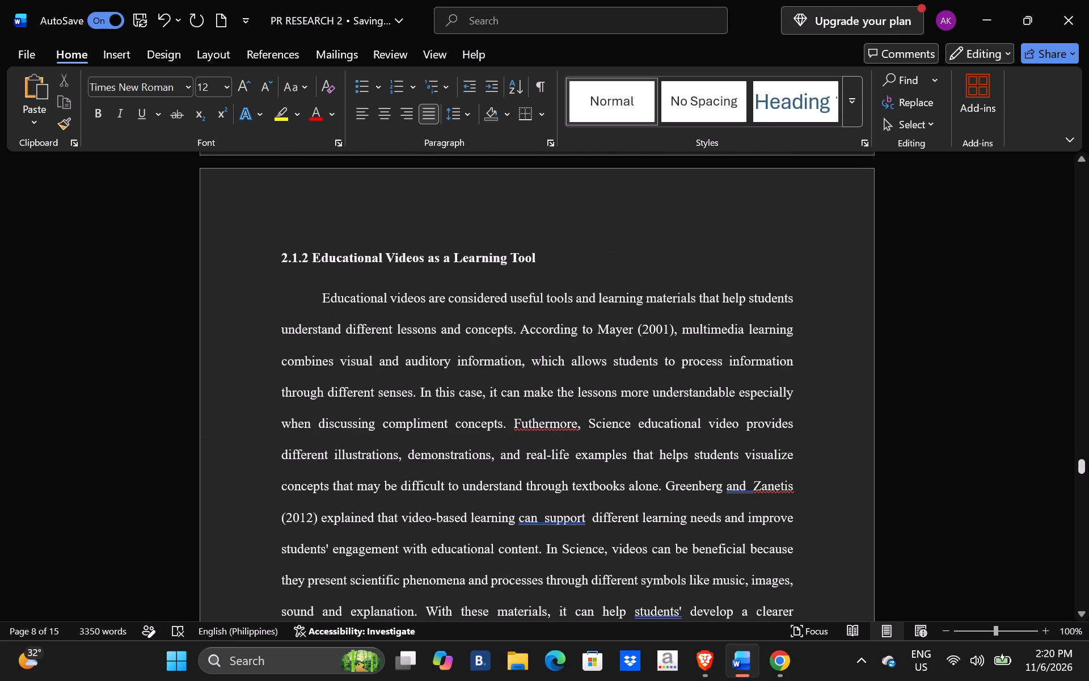
left_click(530, 420)
key("r")
key("BackSpace")
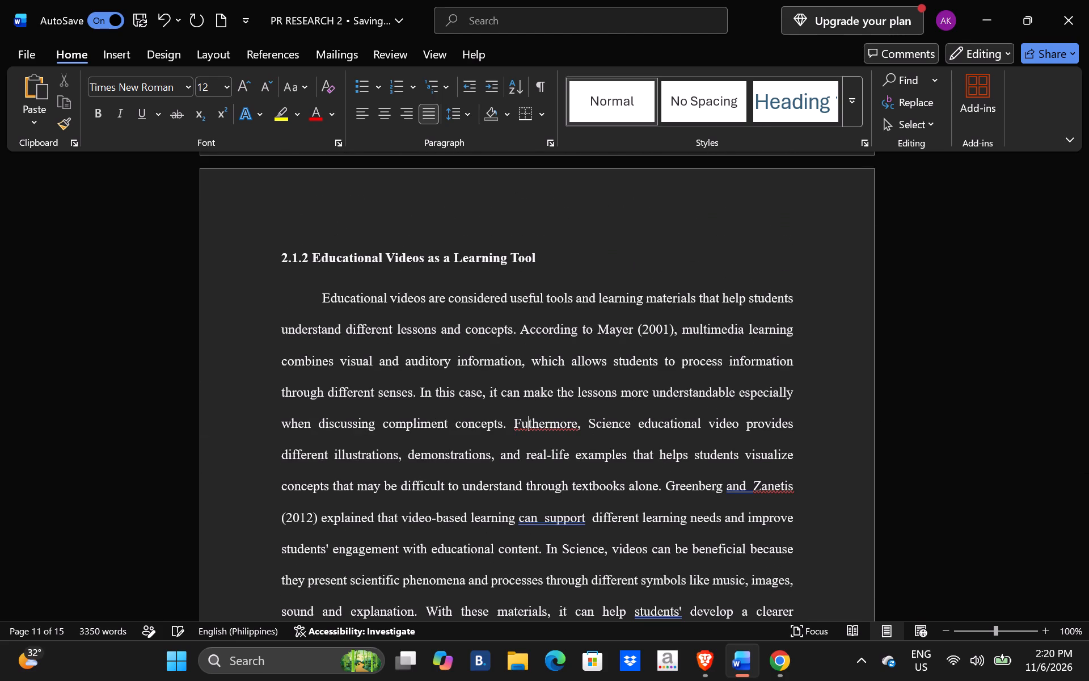
key("r")
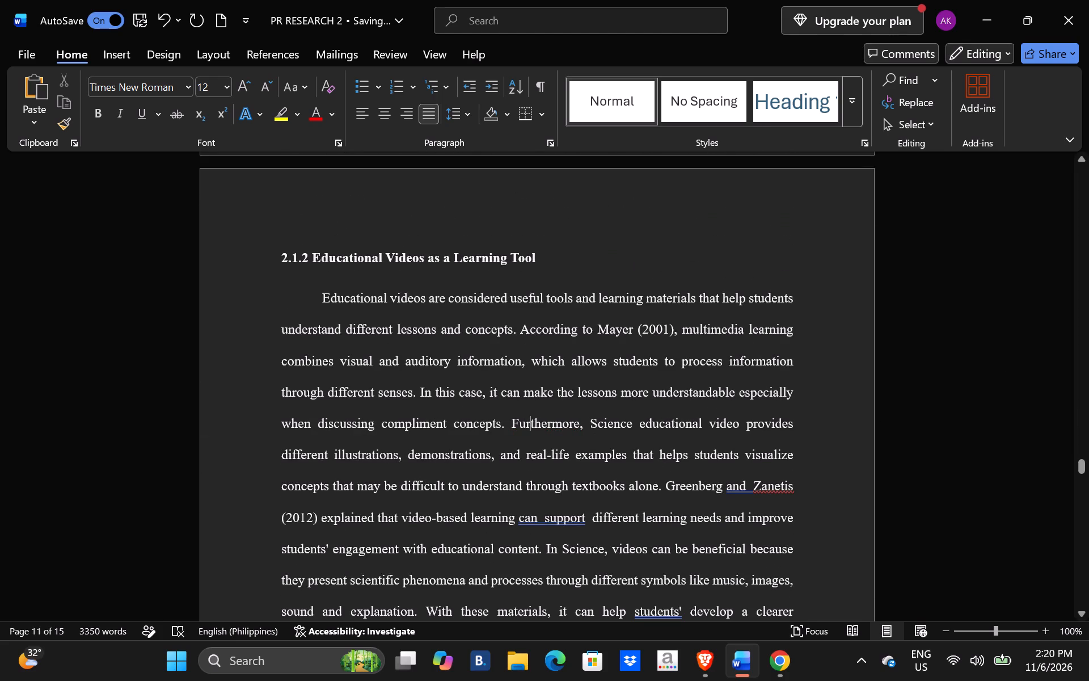
Remove the extra spaces in "and Zanetis", "can support" and "support different" in section 2.1.2.
left_click(755, 485)
key("BackSpace")
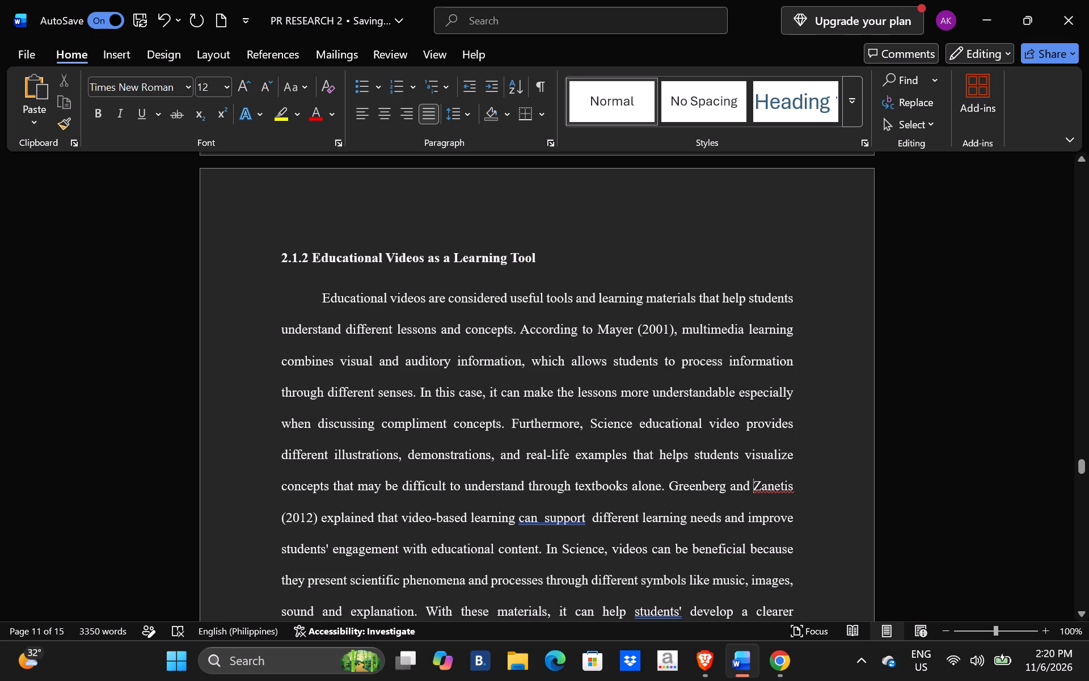
left_click(543, 514)
key("BackSpace")
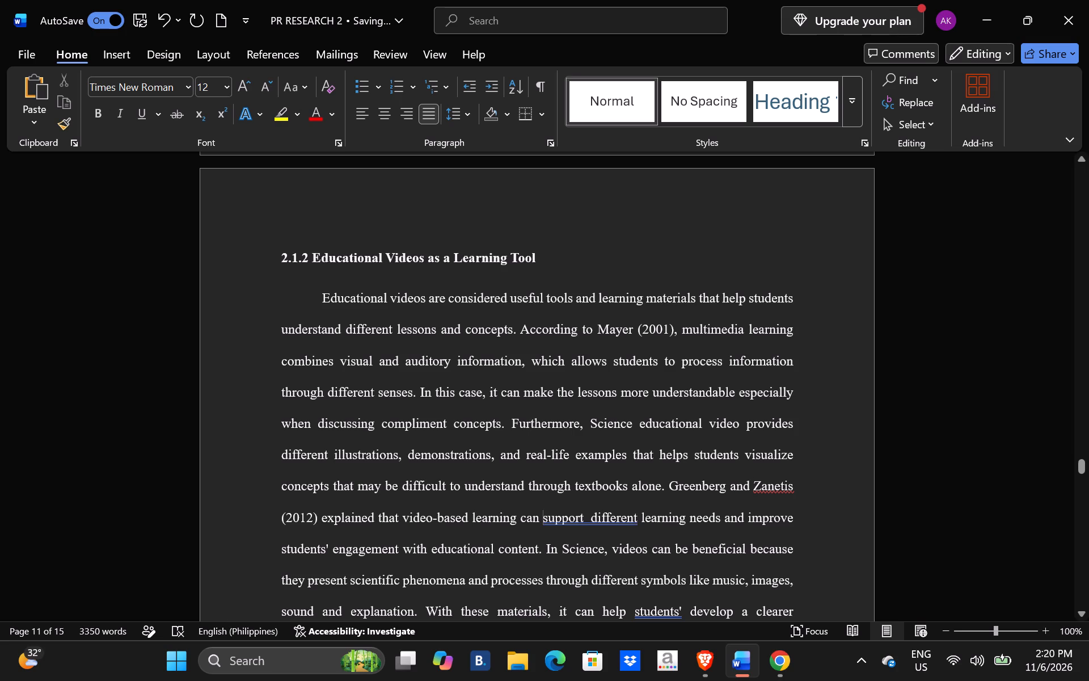
left_click(593, 520)
key("BackSpace")
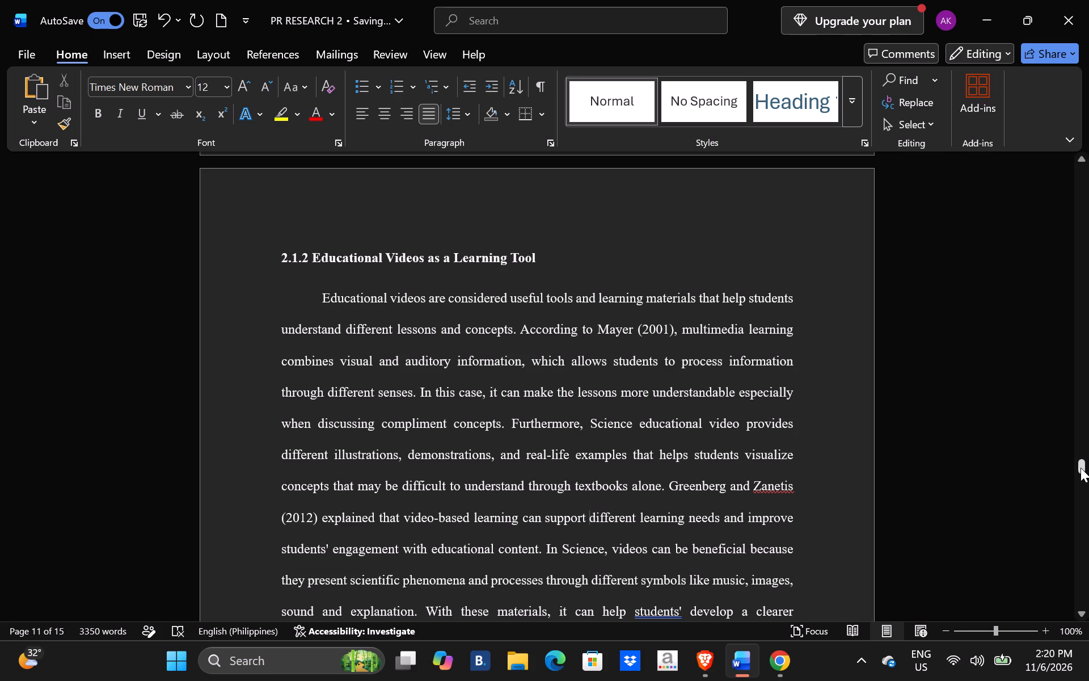
Italicize the introductory paragraph under 2.1 Review of Related Literature in Chapter II.
left_click_drag(1080, 468, 1083, 479)
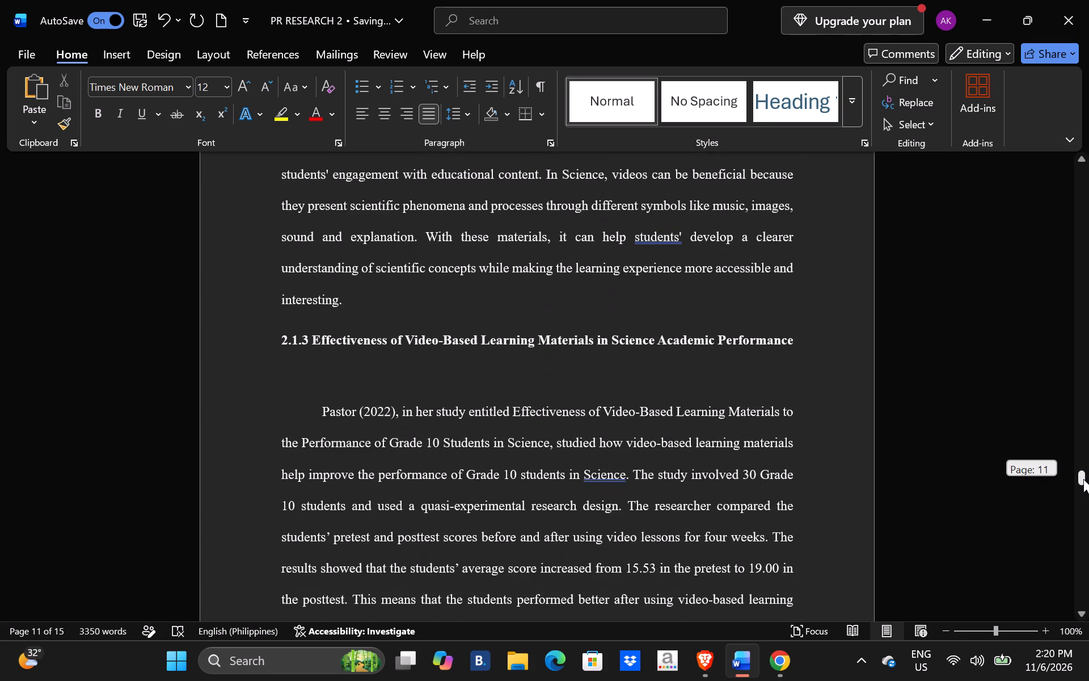
left_click_drag(1083, 479, 1084, 487)
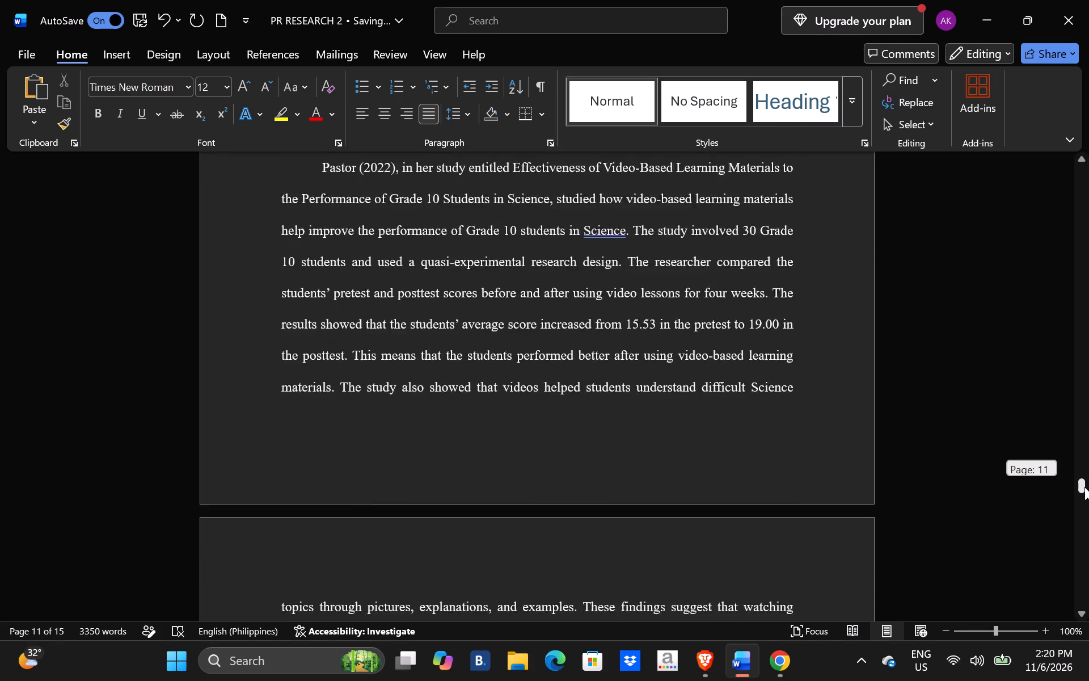
left_click_drag(1084, 487, 1078, 475)
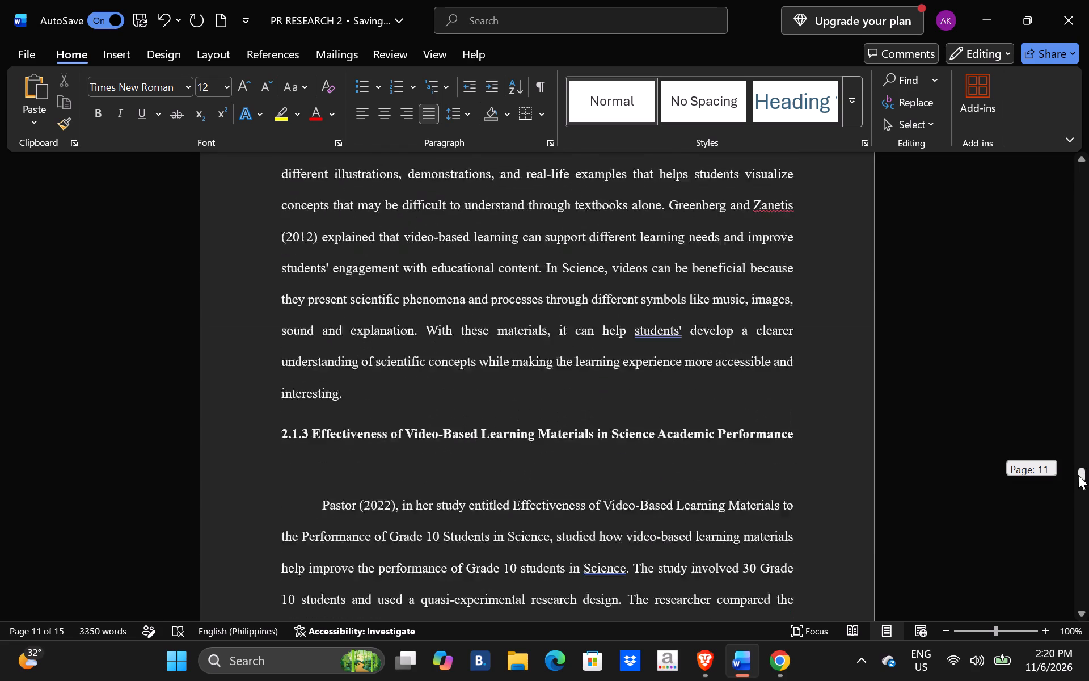
left_click_drag(1078, 475, 1077, 461)
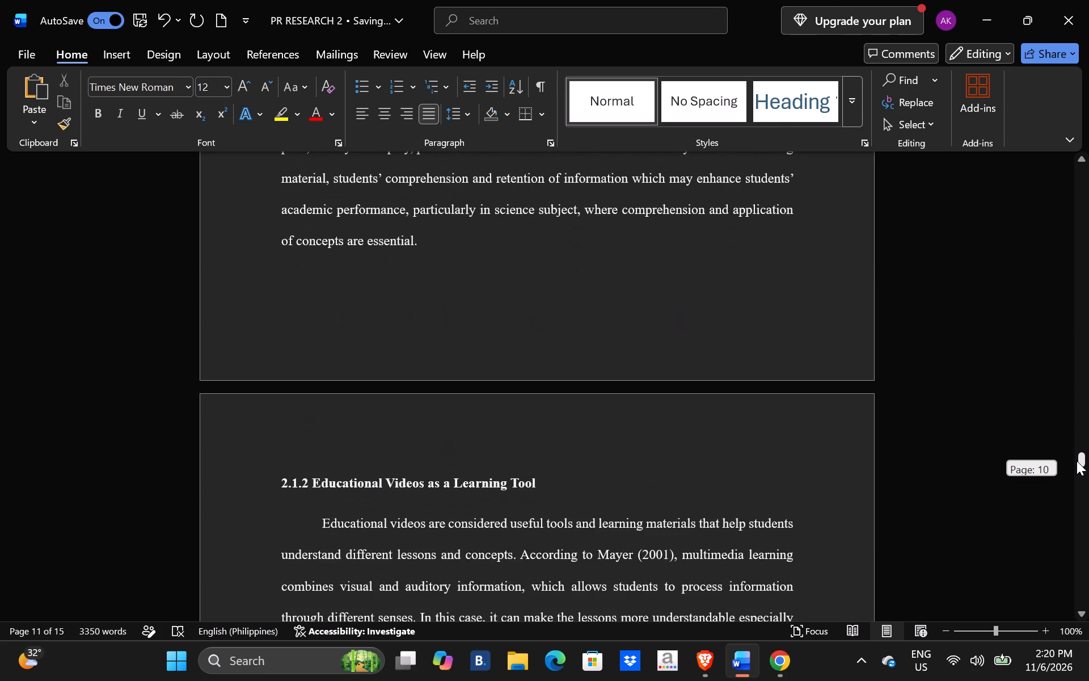
left_click_drag(1077, 461, 1068, 438)
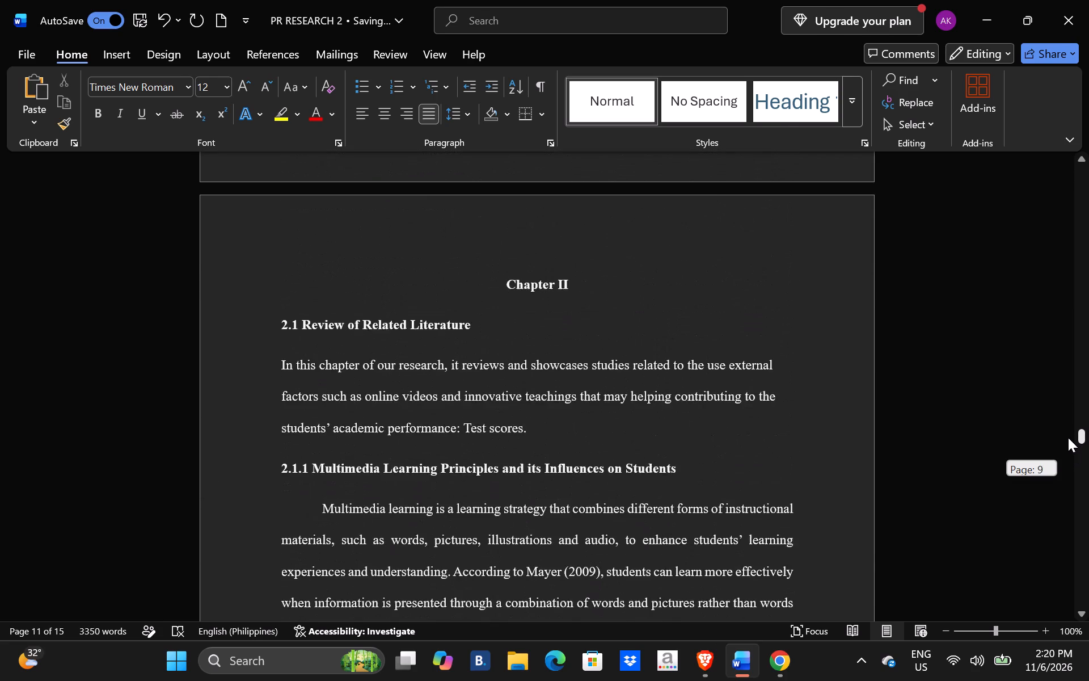
left_click_drag(1068, 438, 1068, 440)
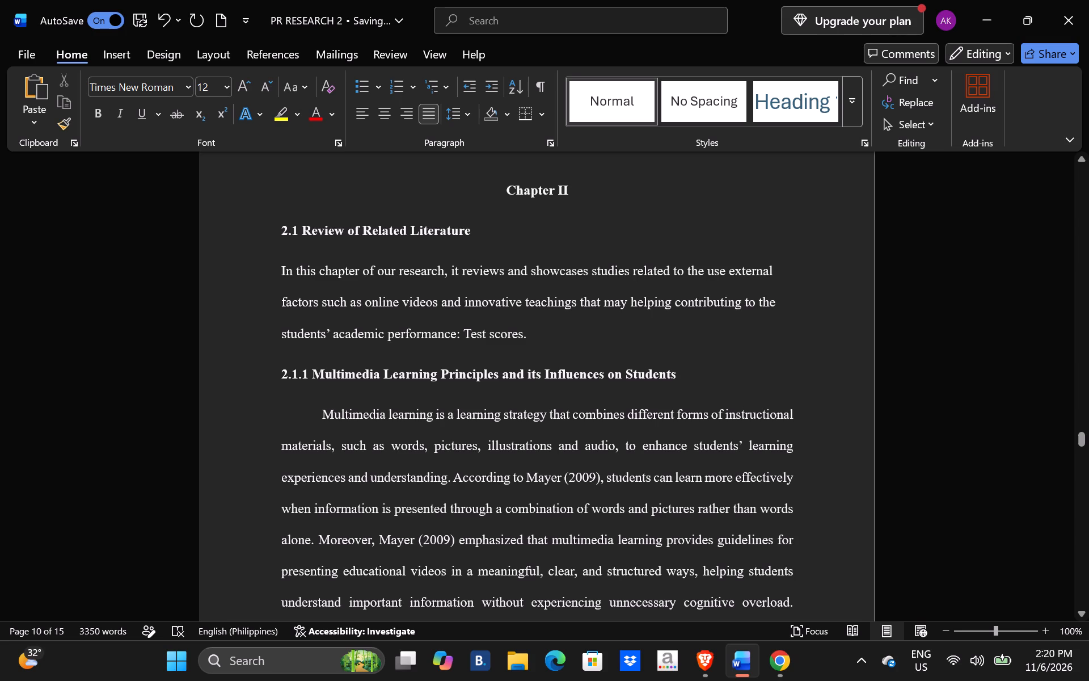
left_click_drag(278, 270, 535, 341)
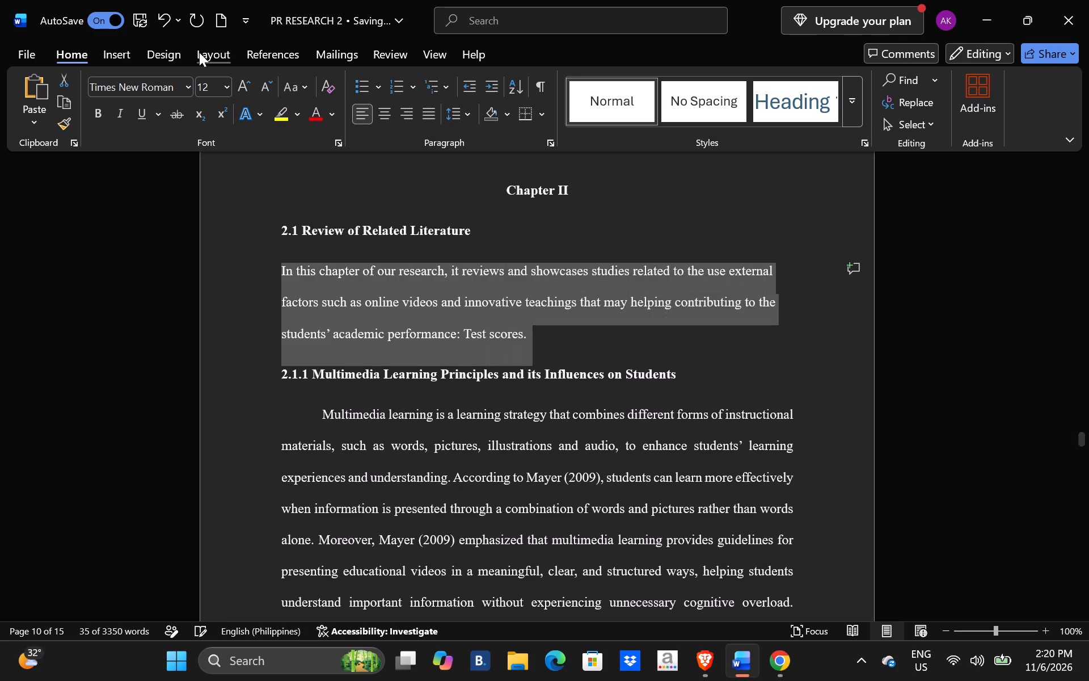
left_click(117, 107)
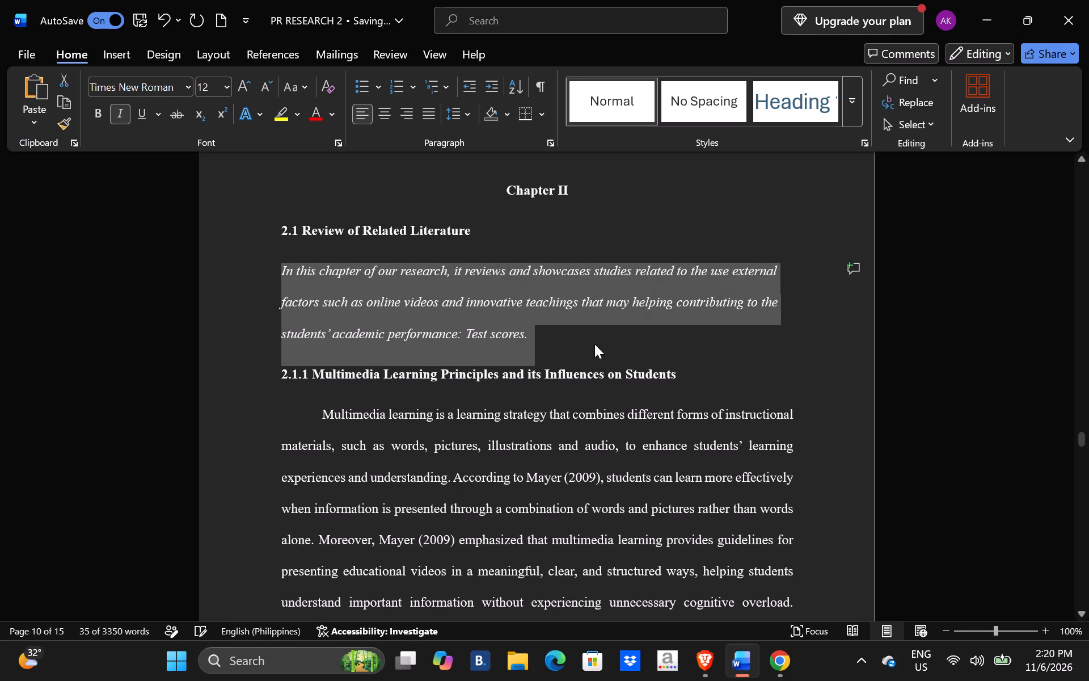
left_click(648, 331)
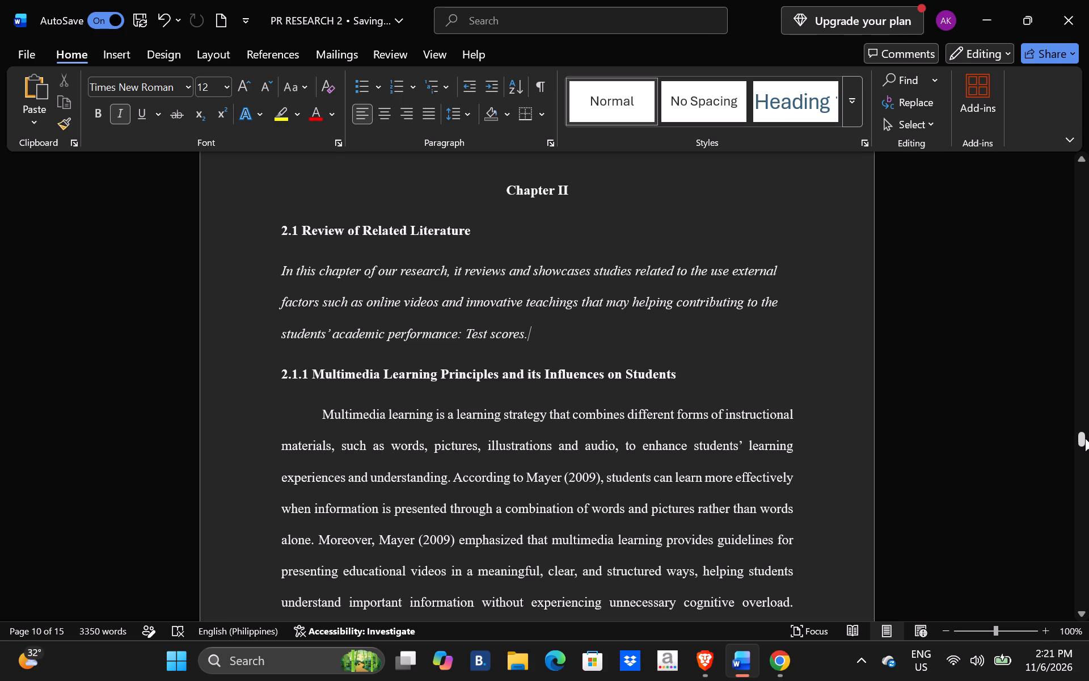
Italicize the introductory paragraph under 1.1 INTRODUCTION in Chapter I.
left_click_drag(1085, 438, 1050, 301)
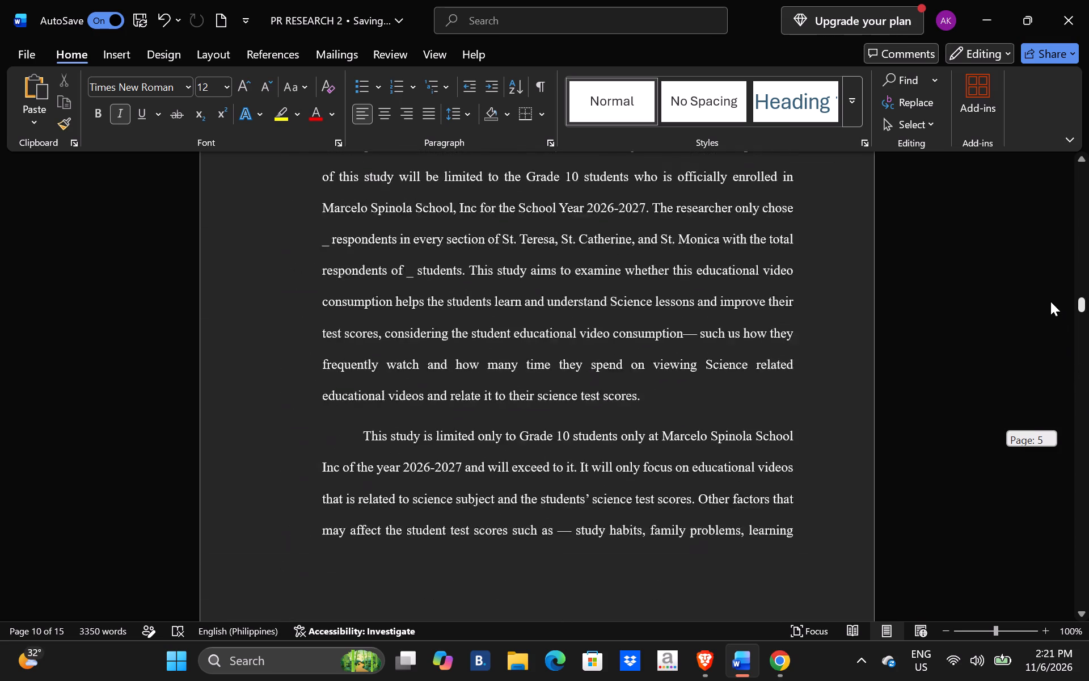
left_click_drag(1050, 301, 1024, 108)
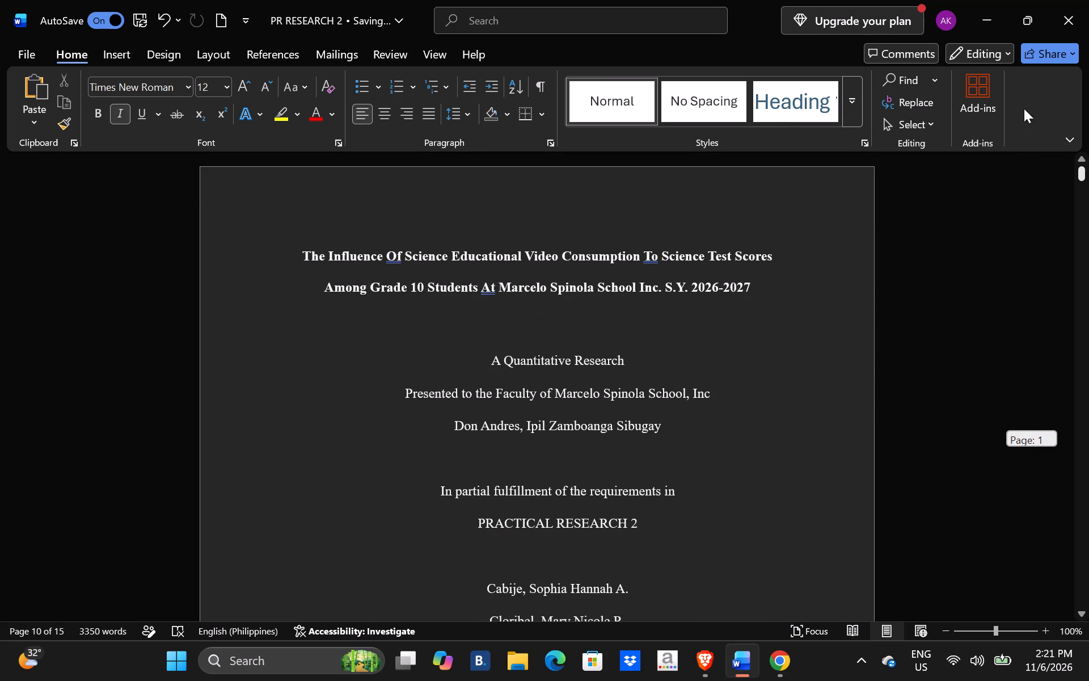
left_click_drag(1024, 108, 1082, 230)
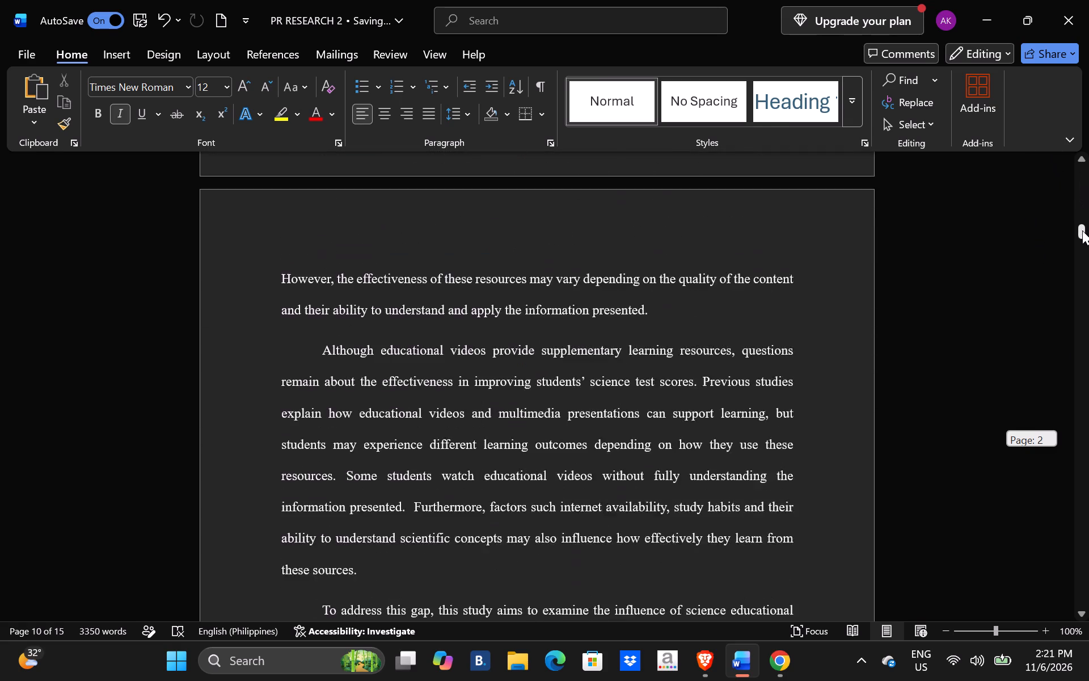
left_click_drag(1082, 230, 1076, 207)
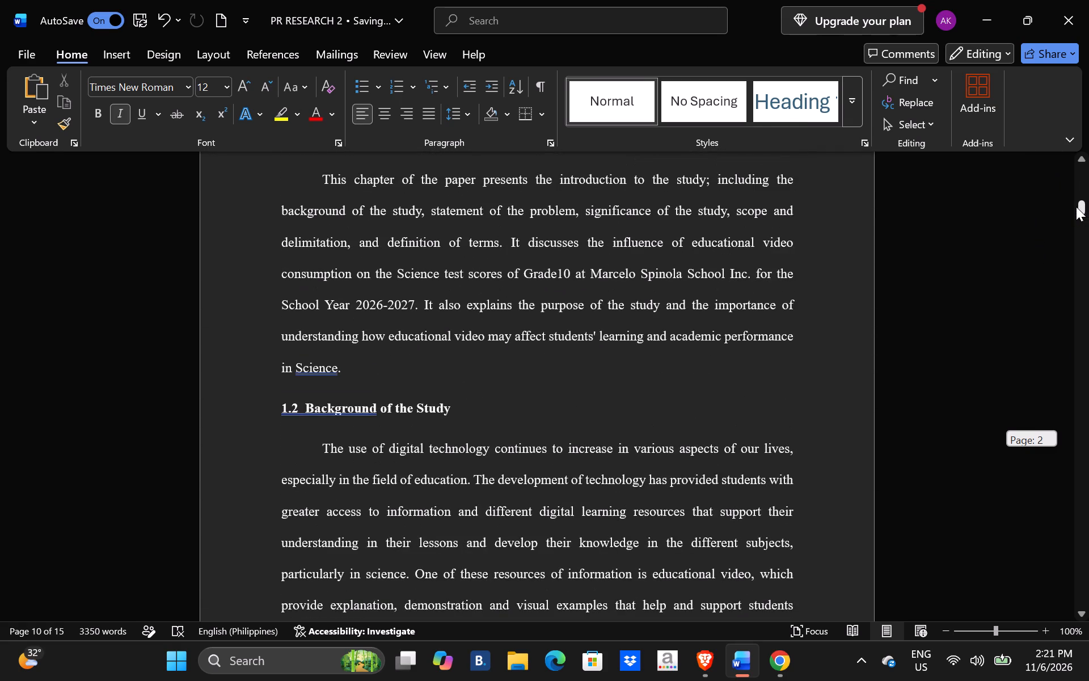
left_click_drag(1076, 207, 1075, 204)
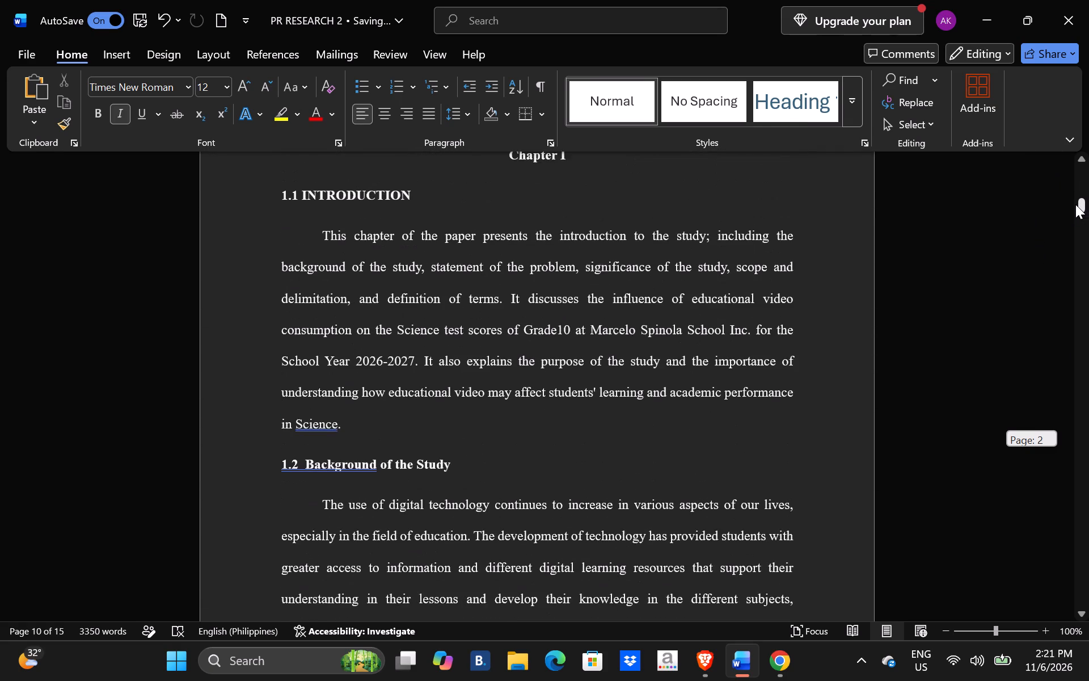
left_click_drag(1075, 204, 1075, 201)
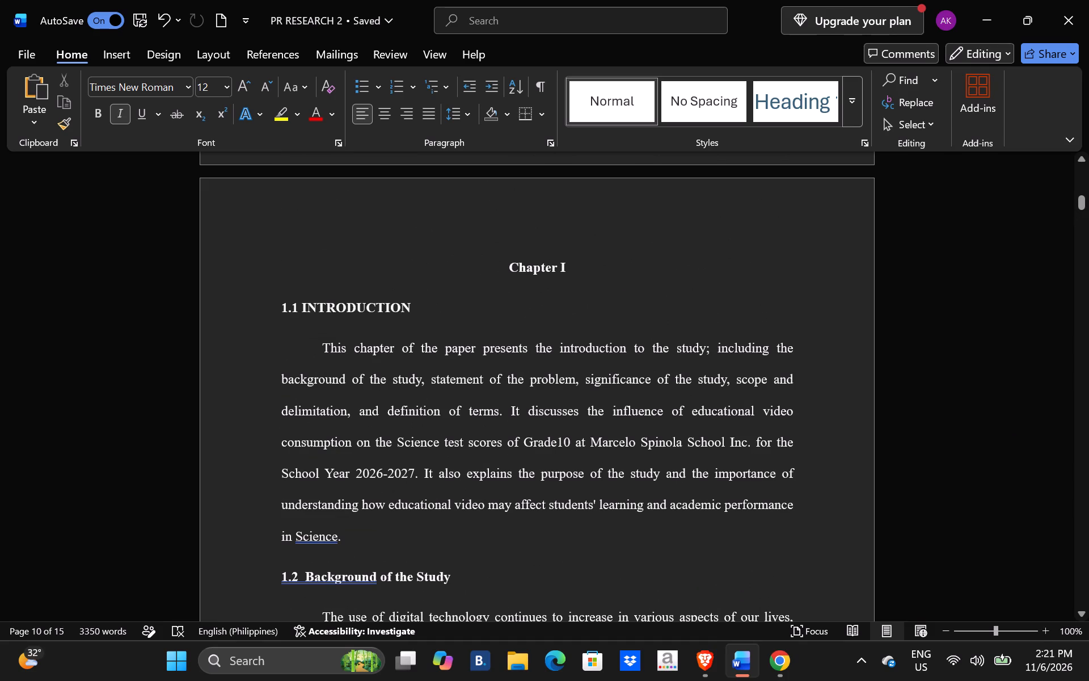
left_click(324, 337)
left_click_drag(324, 337, 434, 558)
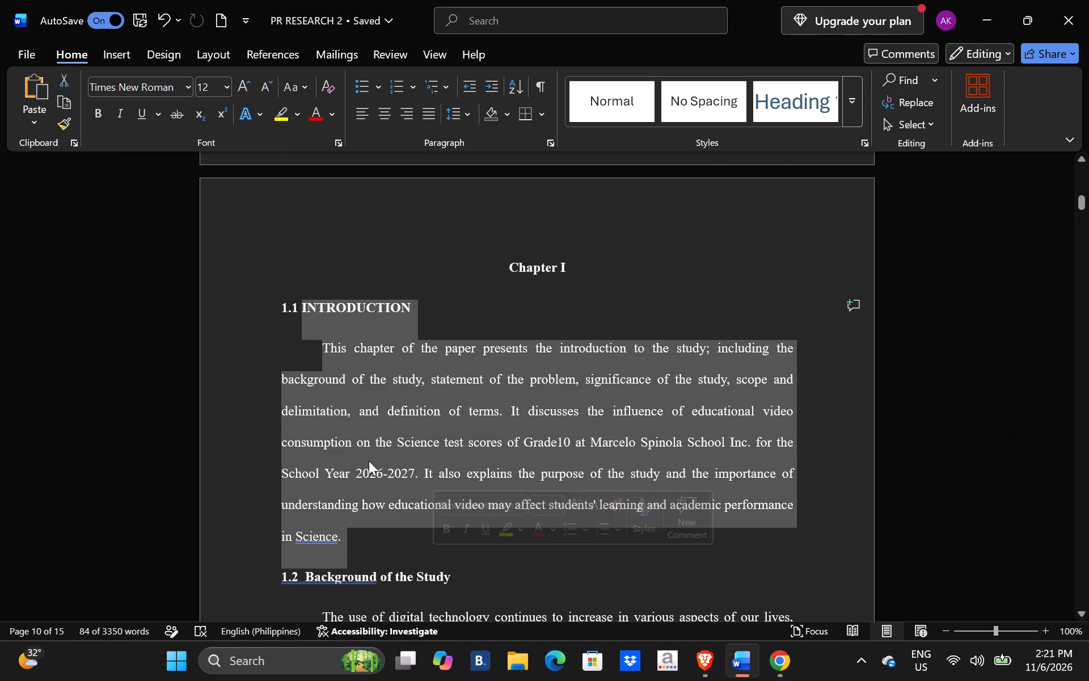
left_click(368, 459)
left_click(320, 349)
left_click_drag(320, 349, 325, 352)
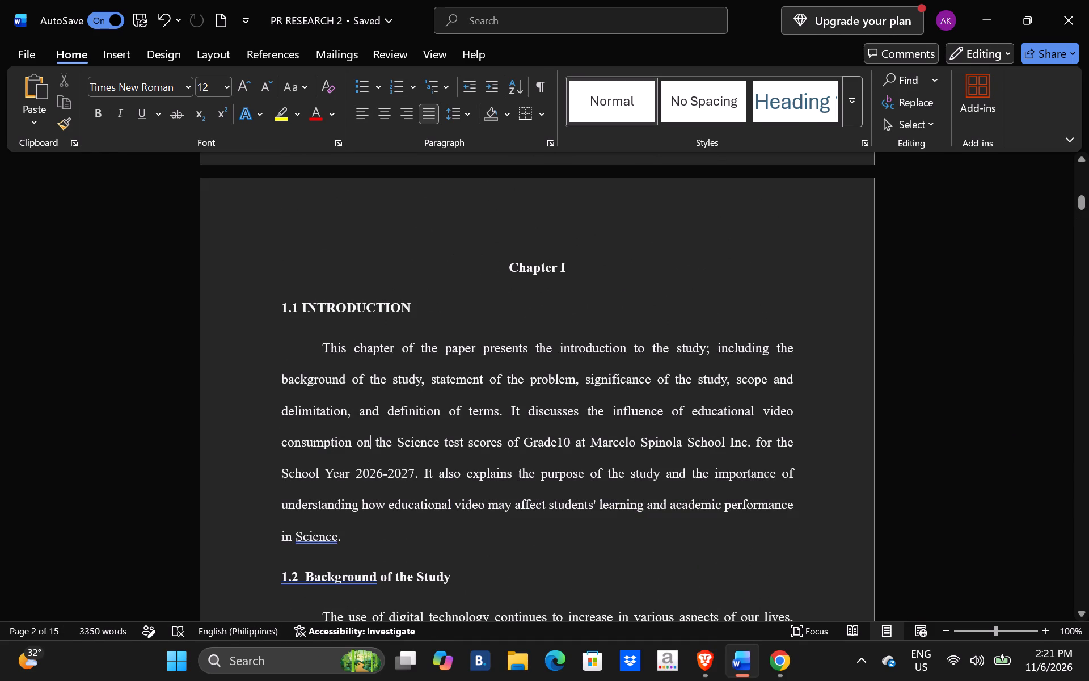
left_click_drag(325, 352, 367, 534)
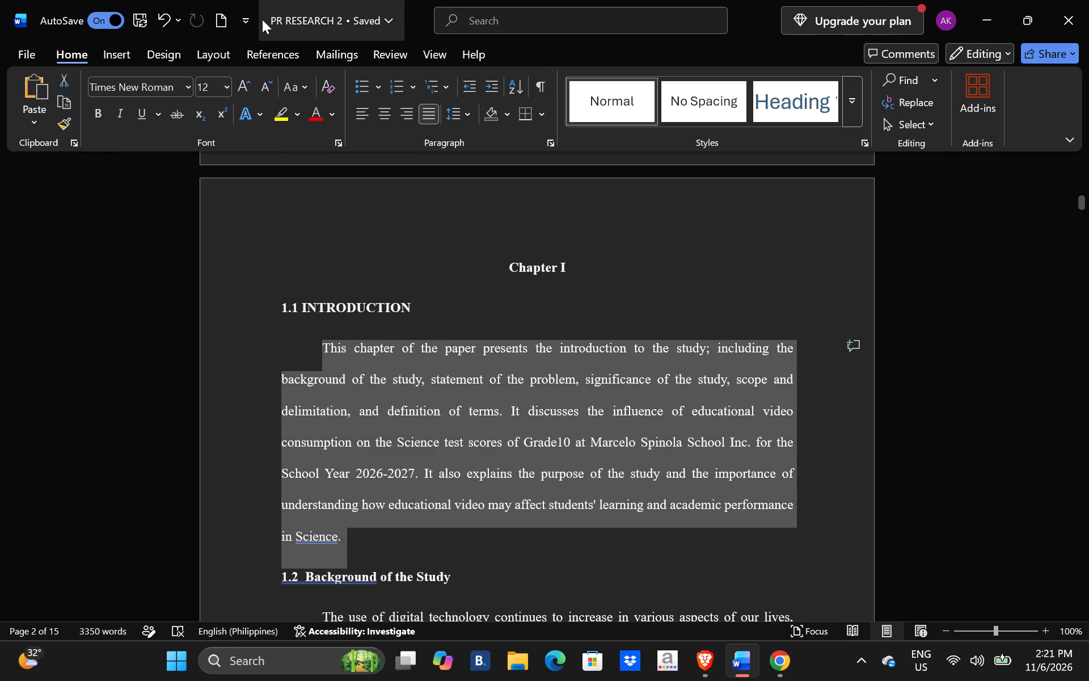
left_click(124, 105)
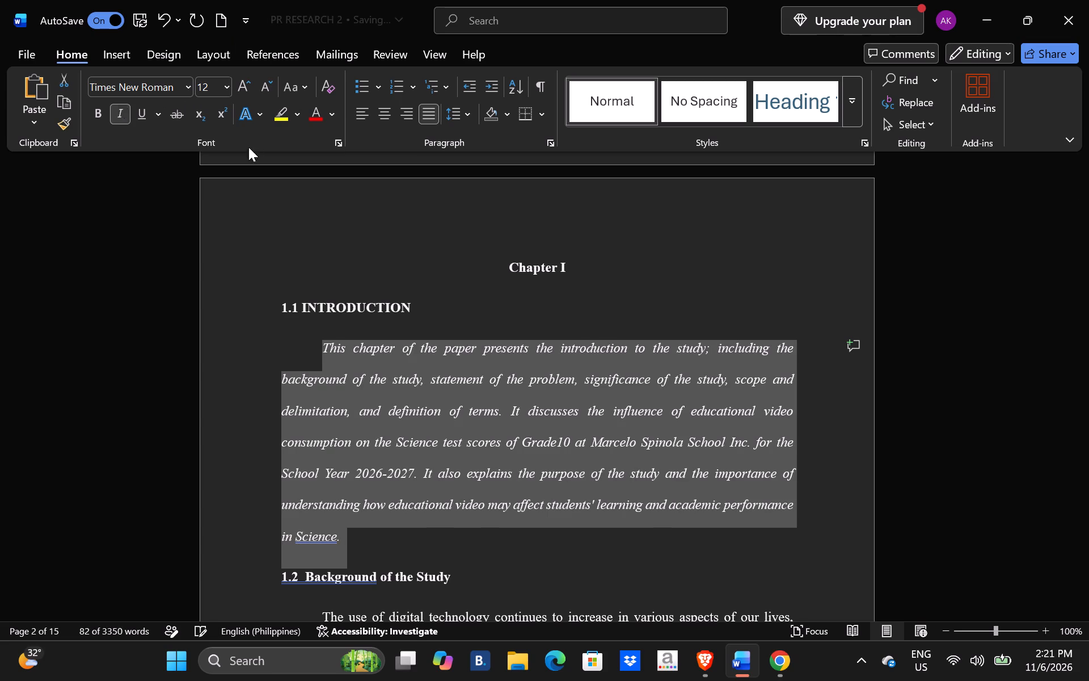
left_click(948, 310)
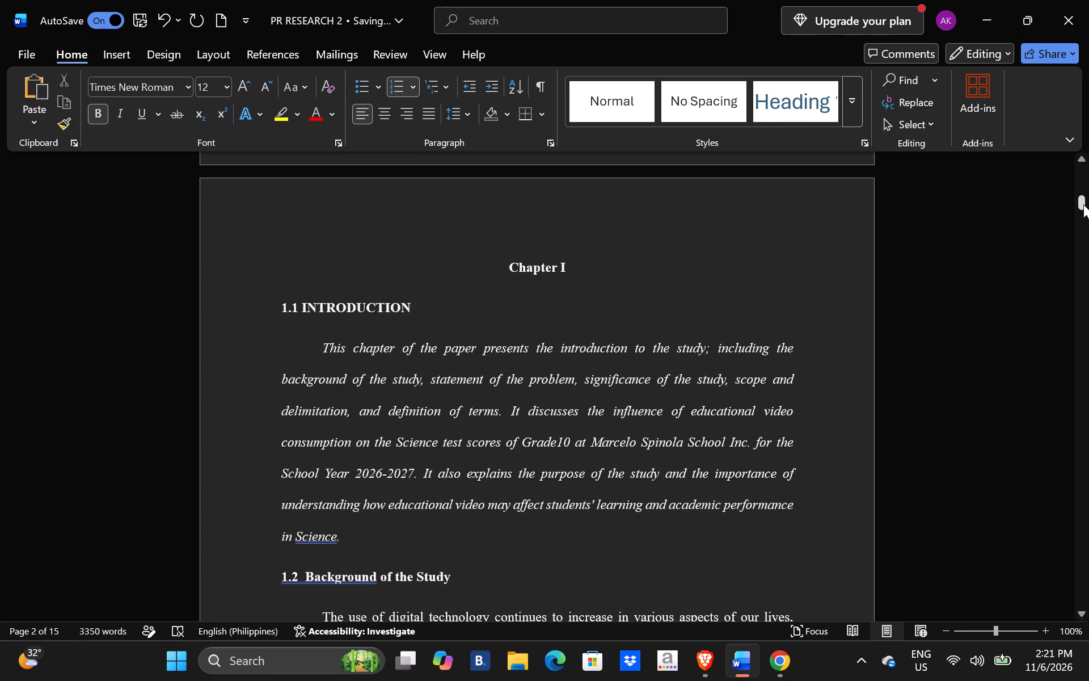
Review the paper from Chapter I through section 2.1.2 for remaining errors and check the italicized chapter introductions.
left_click_drag(1083, 204, 1088, 292)
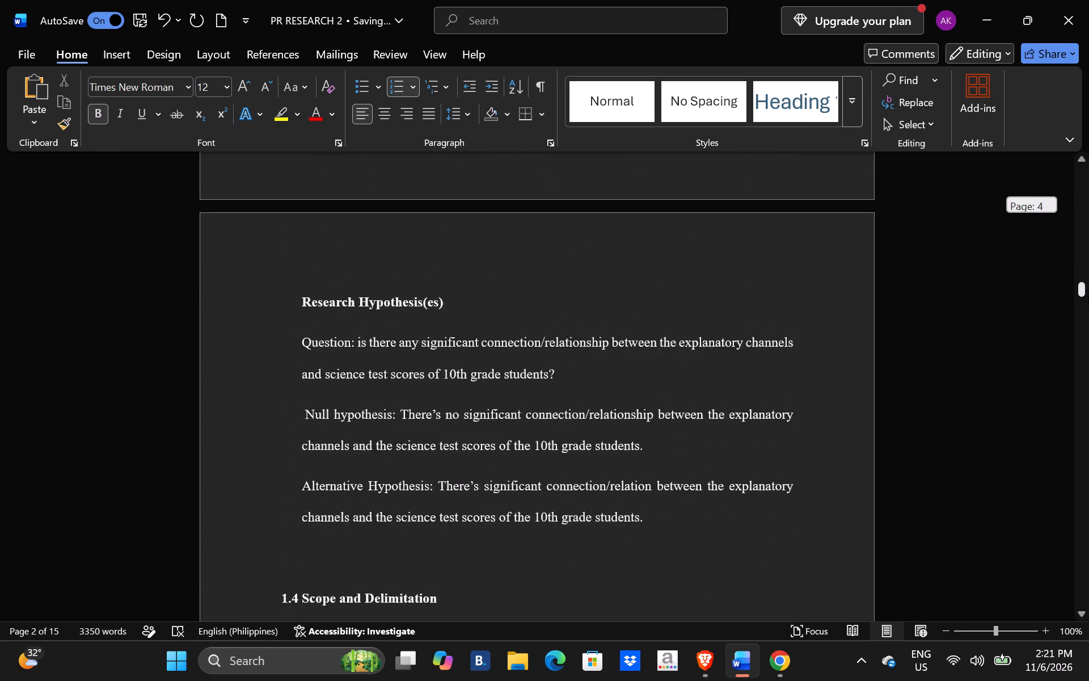
left_click_drag(1088, 292, 1088, 333)
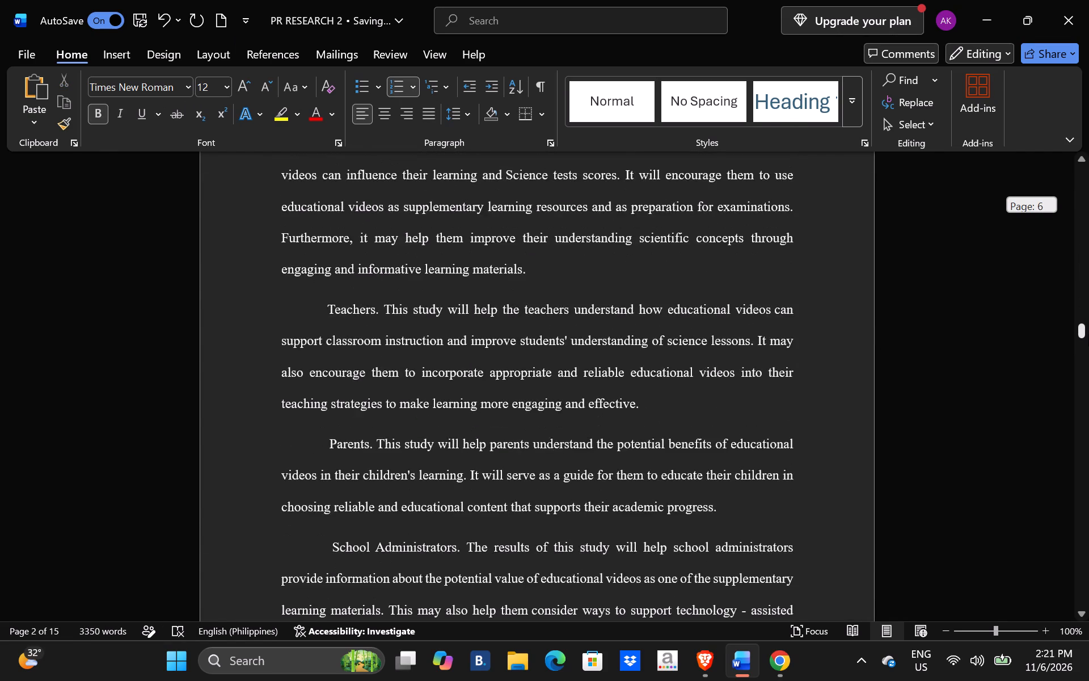
left_click_drag(1088, 333, 1088, 351)
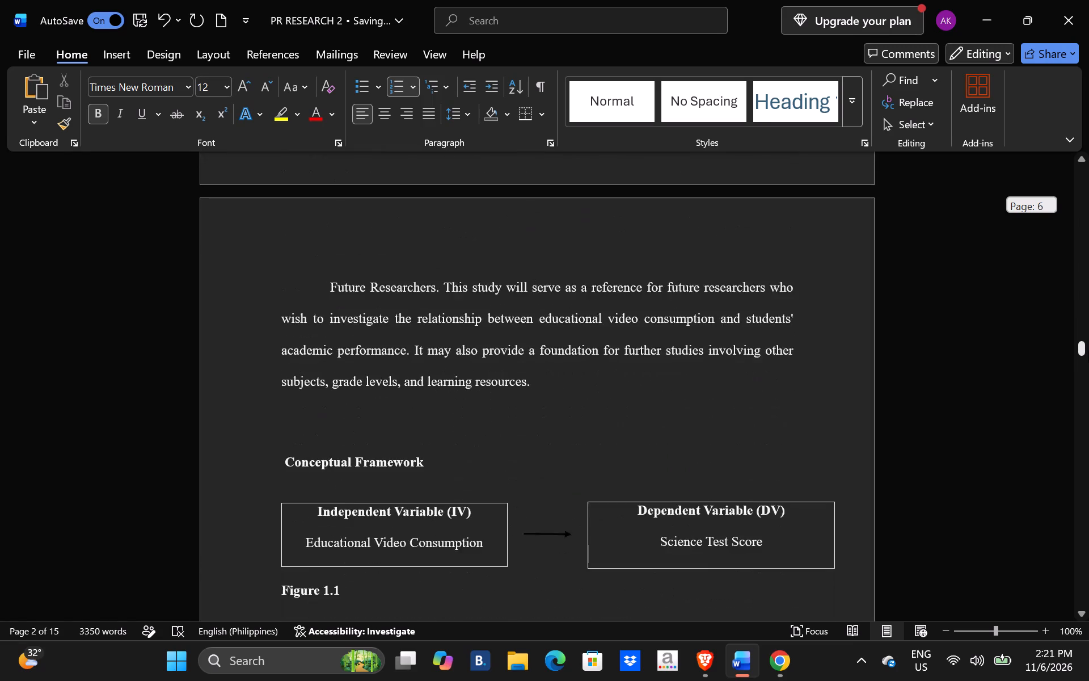
left_click_drag(1088, 351, 1088, 379)
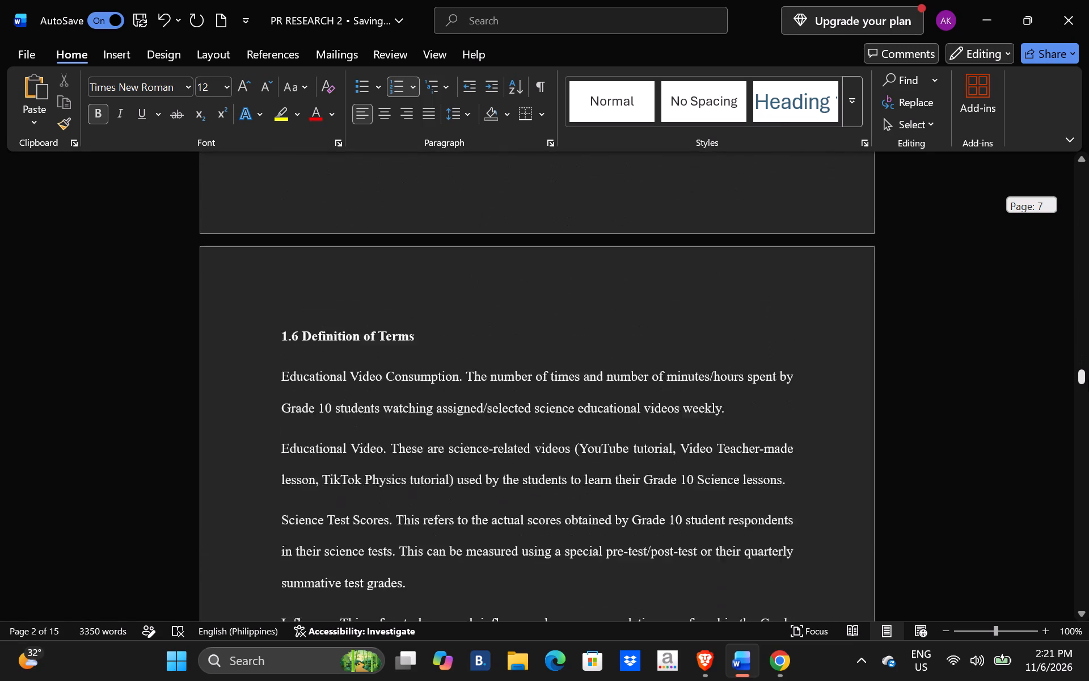
left_click_drag(1088, 379, 1088, 423)
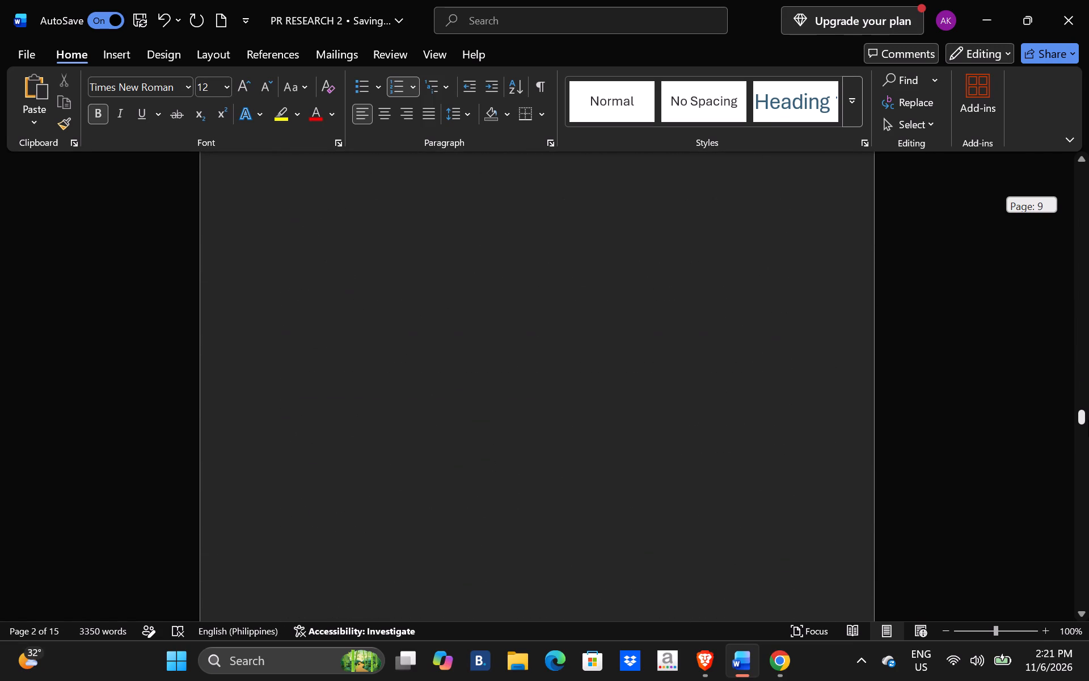
left_click_drag(1088, 423, 1088, 473)
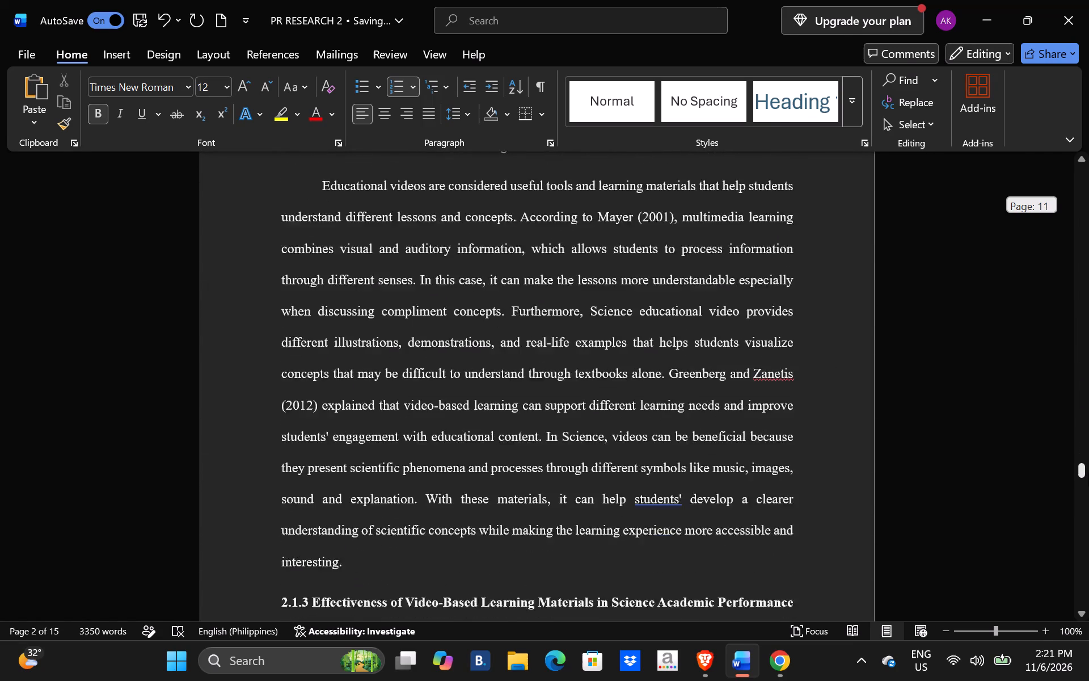
left_click_drag(1088, 473, 1075, 402)
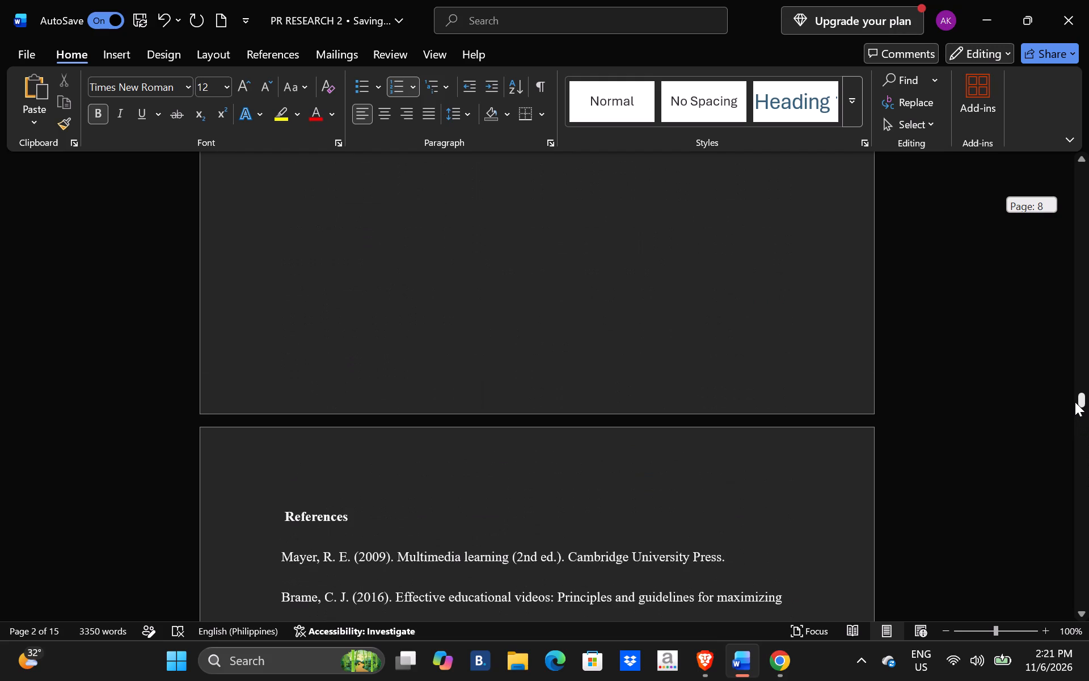
left_click_drag(1075, 402, 1070, 345)
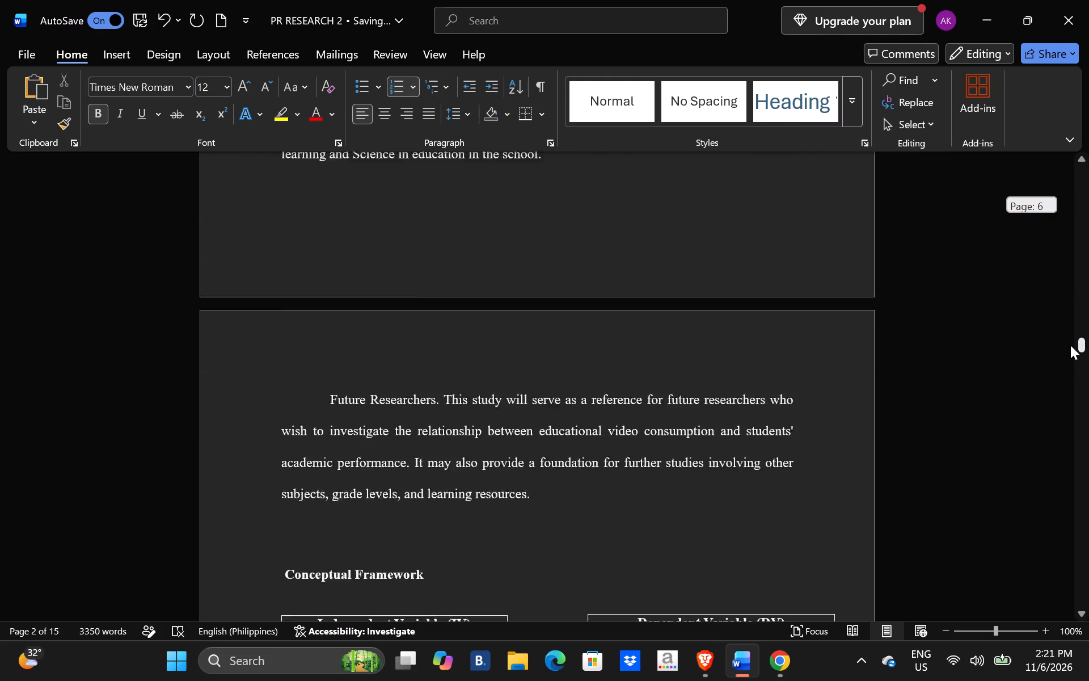
left_click_drag(1070, 345, 1088, 468)
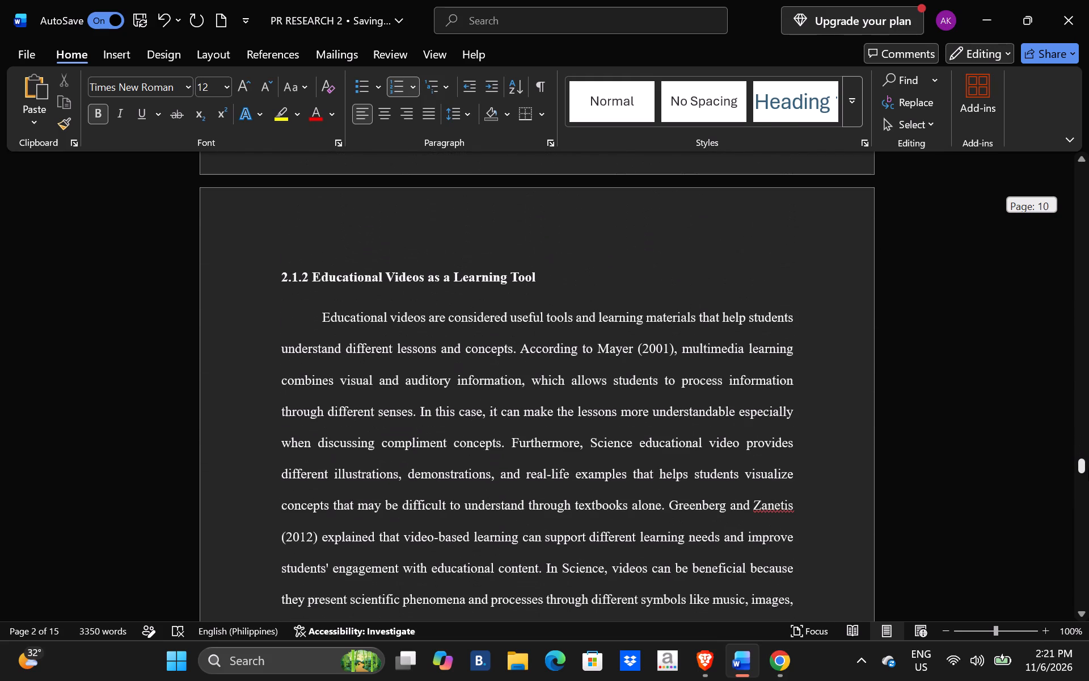
left_click_drag(1088, 468, 1084, 453)
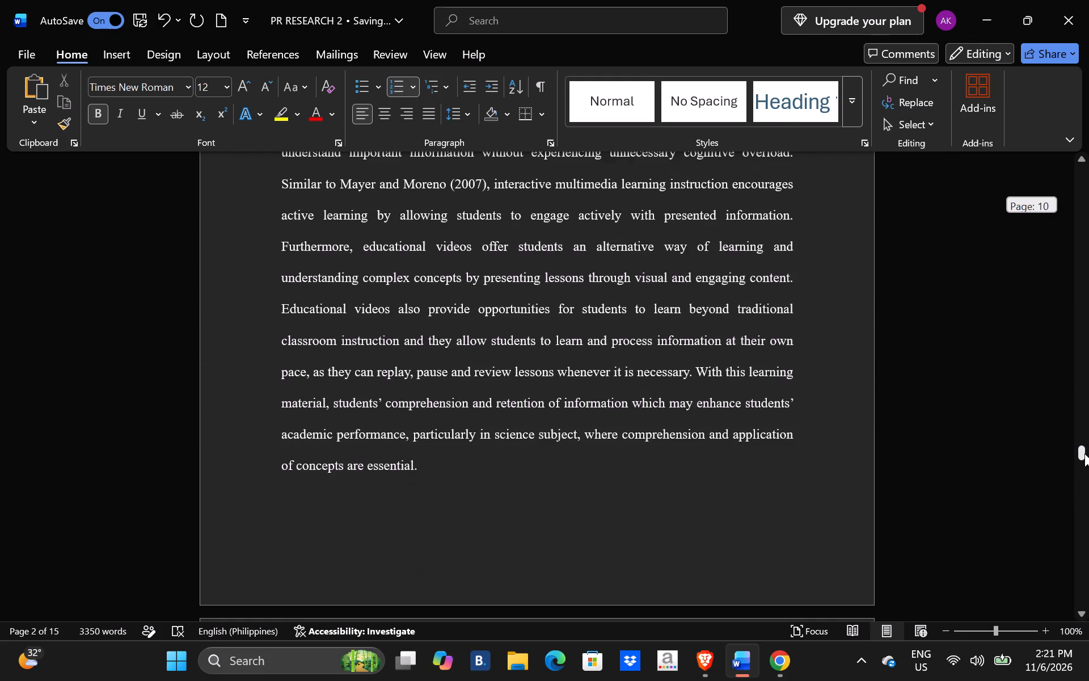
left_click_drag(1084, 453, 1080, 439)
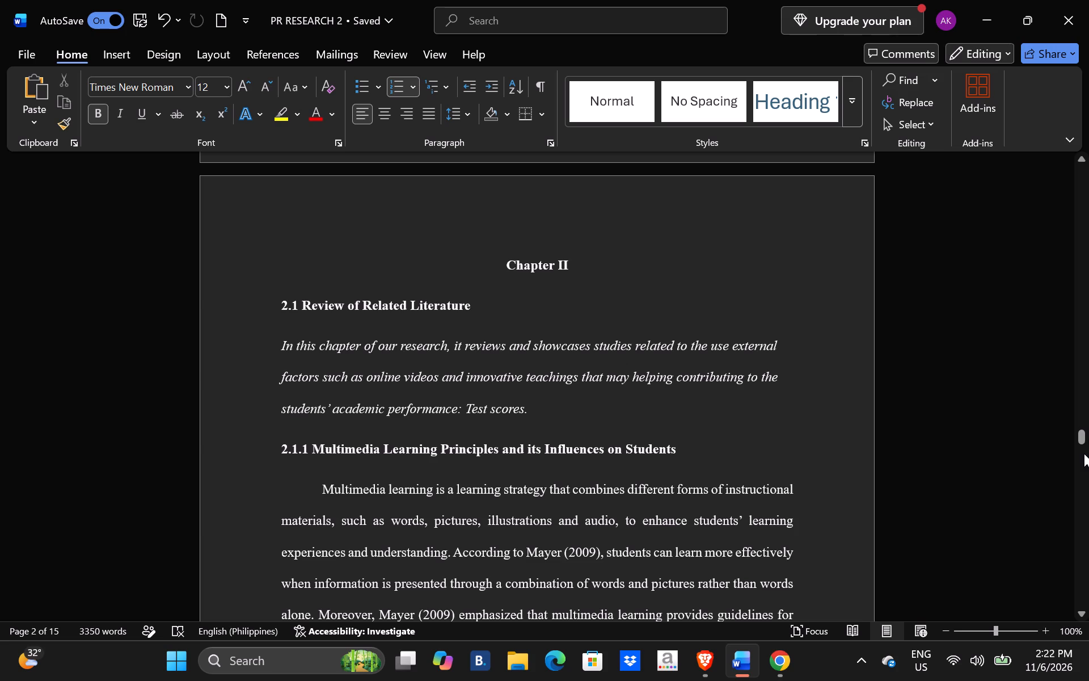
Remove the extra spaces in "understand lessons", "incorporating educational" and "additional resource" in section 2.1.4.
left_click_drag(1084, 437, 1088, 470)
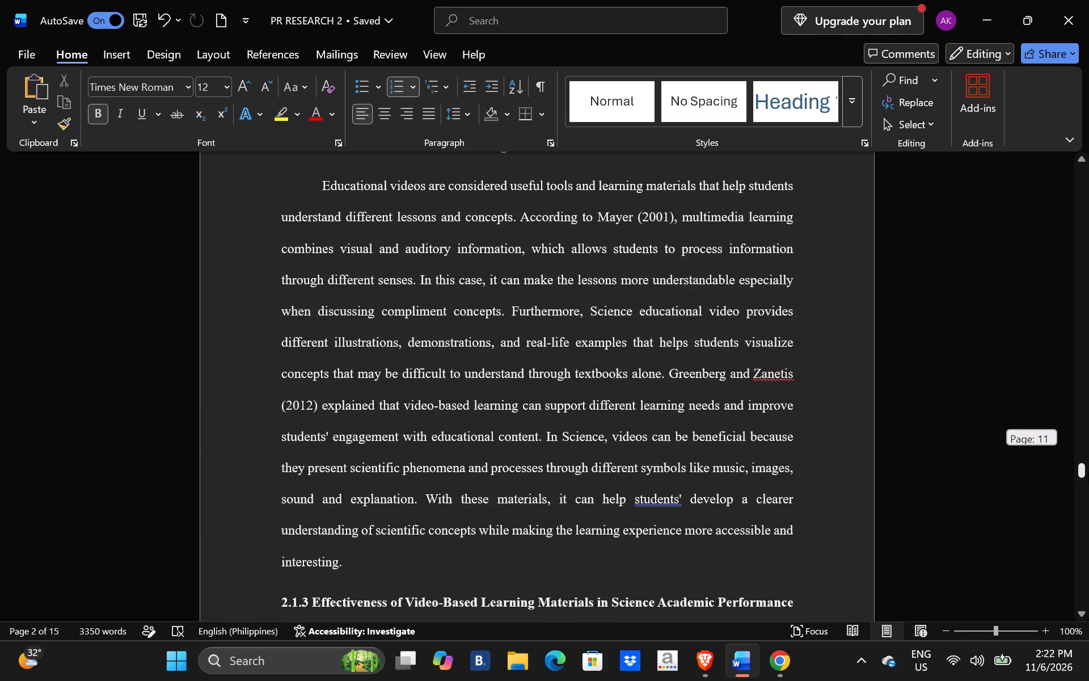
left_click_drag(1088, 470, 1088, 490)
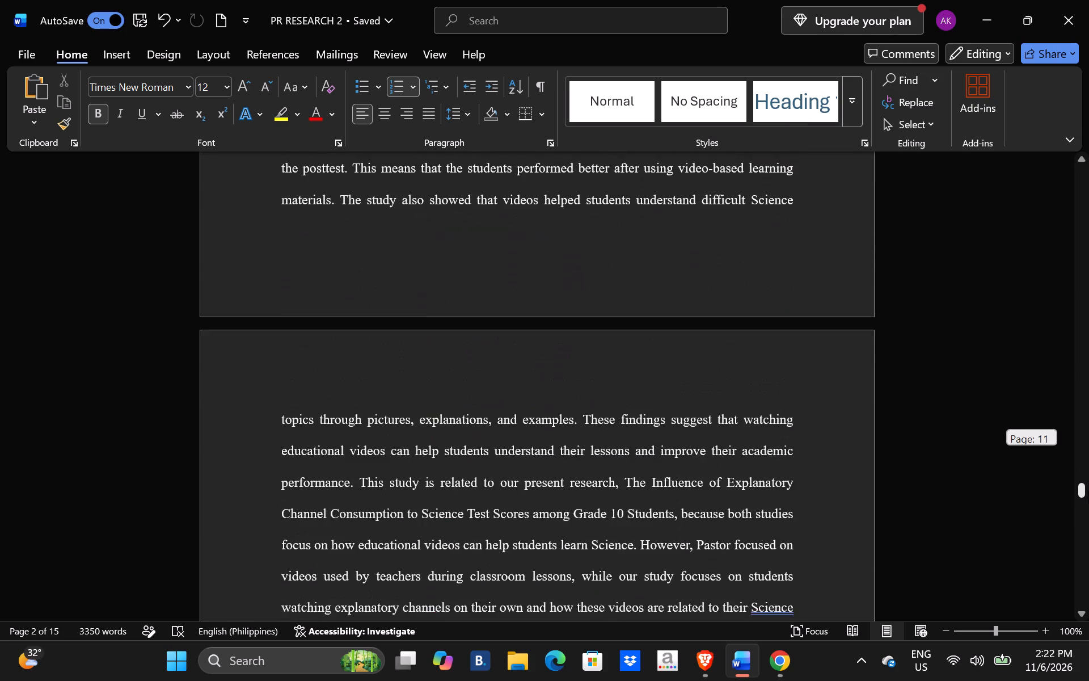
left_click_drag(1088, 490, 1088, 496)
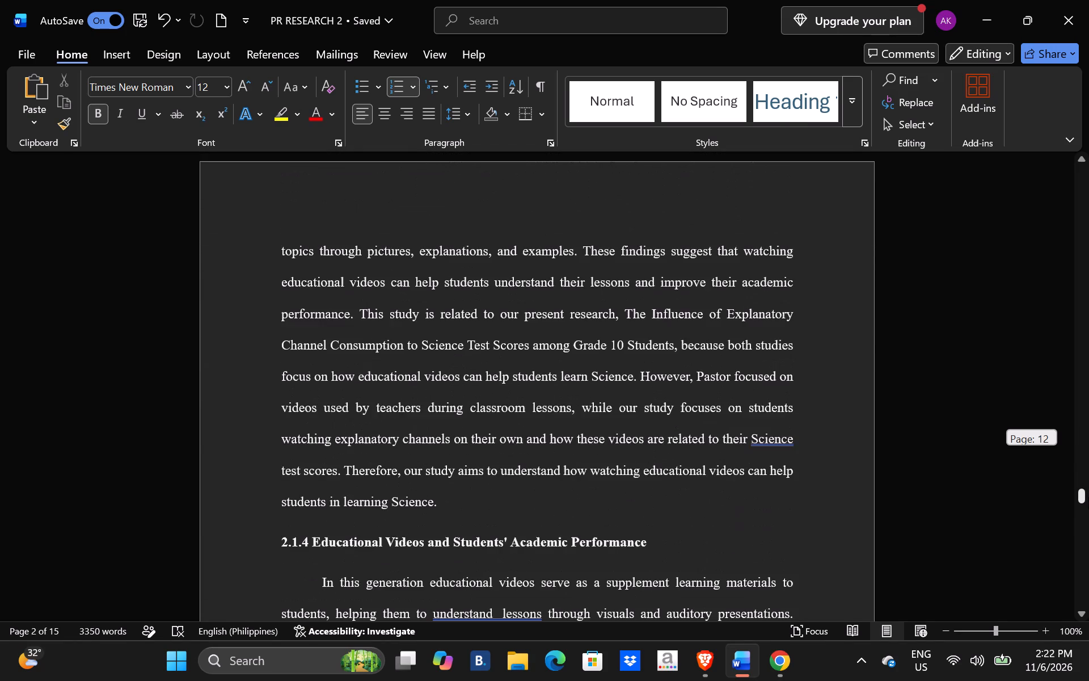
left_click_drag(1088, 496, 1088, 504)
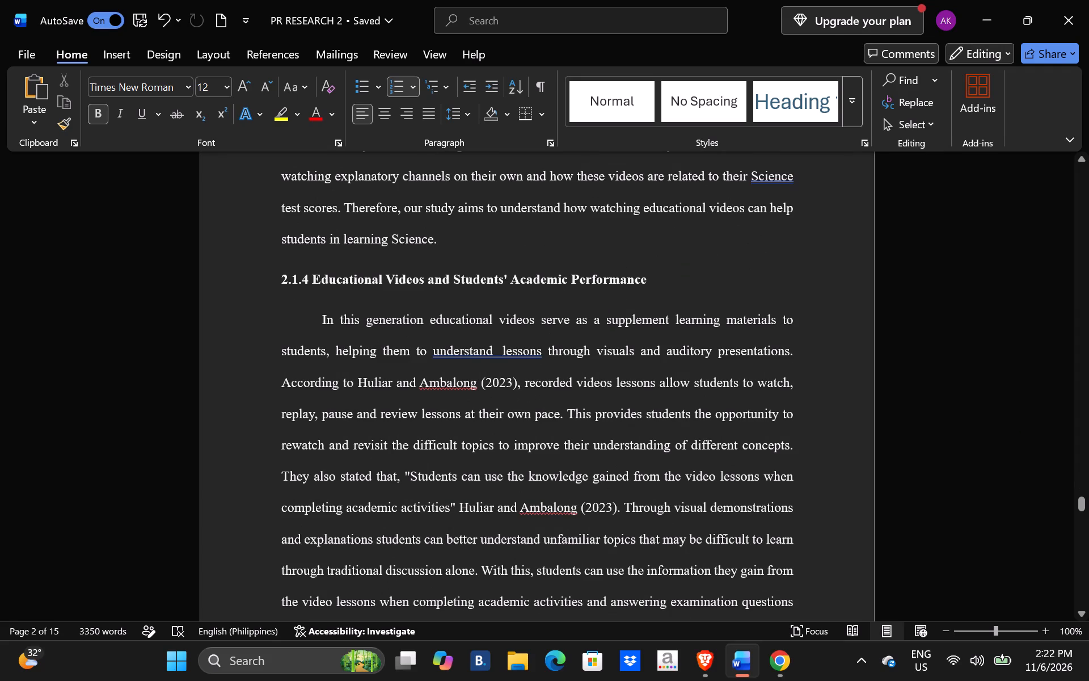
left_click(503, 351)
key("BackSpace")
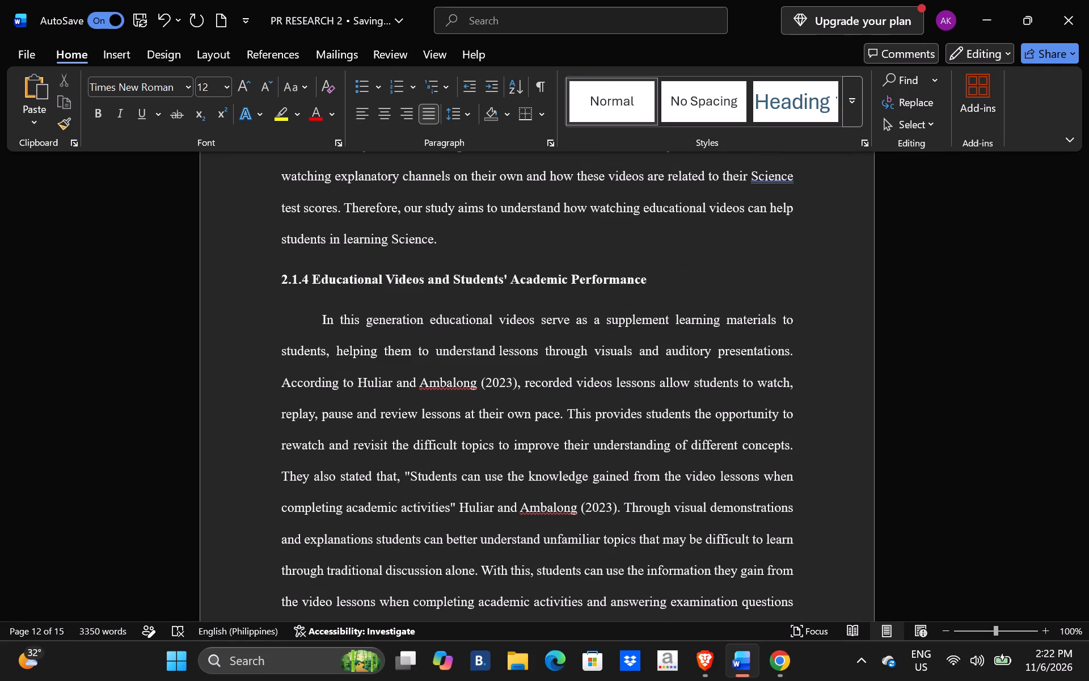
left_click_drag(1084, 502, 1084, 508)
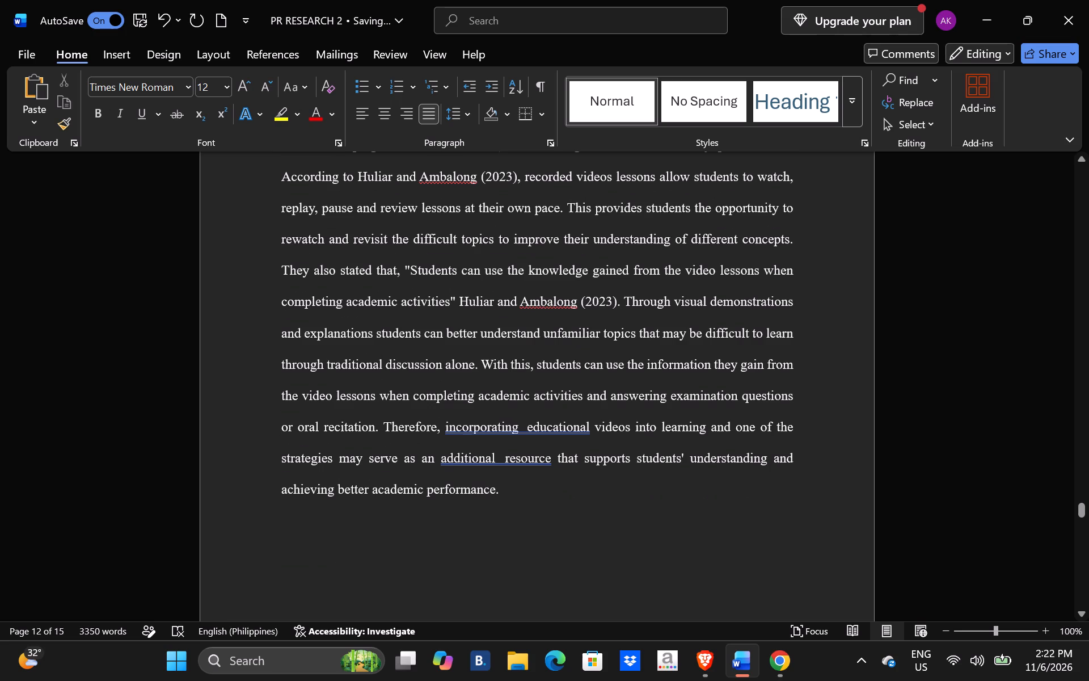
left_click(530, 427)
key("BackSpace")
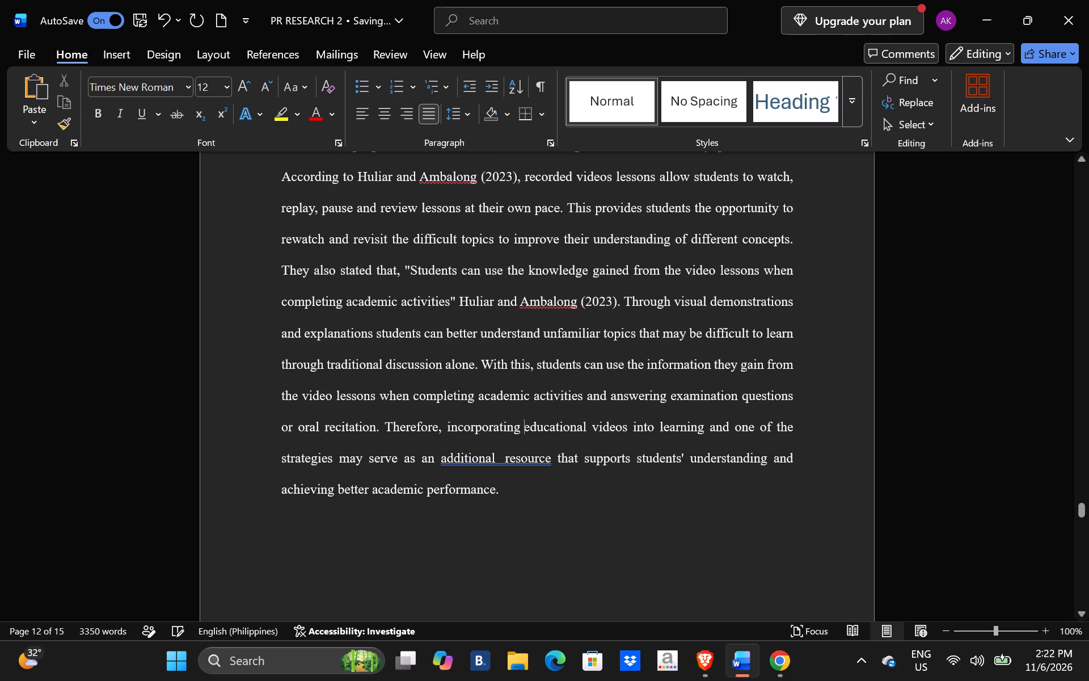
left_click(506, 457)
key("BackSpace")
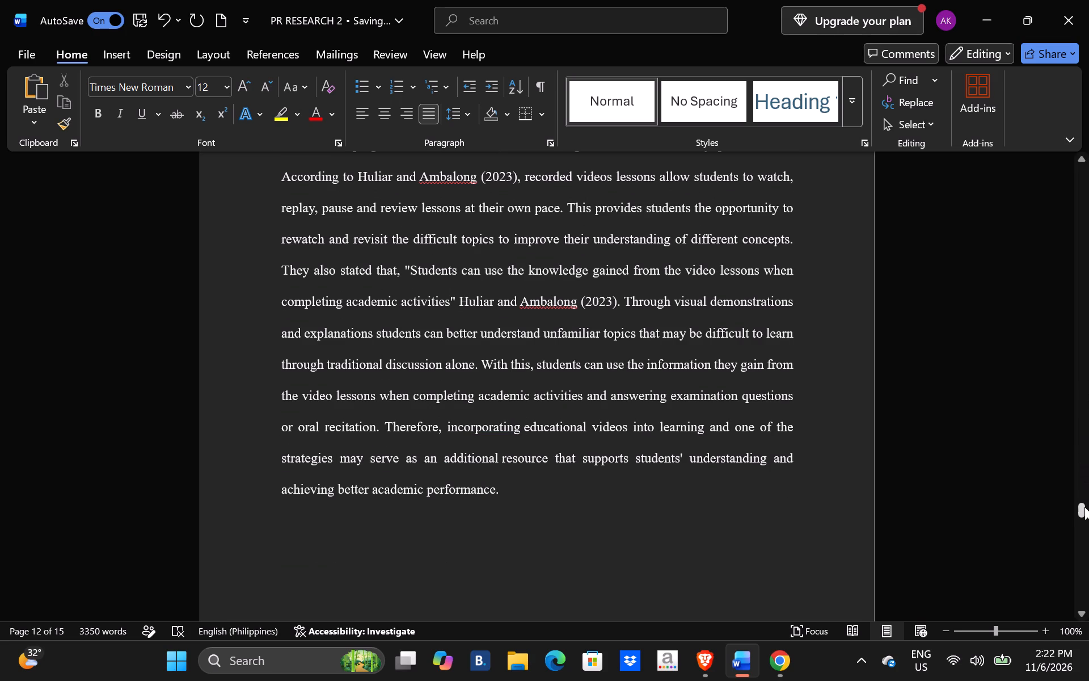
Remove the extra space in "examined the" in the first sentence of section 2.1.5.
left_click(1083, 508)
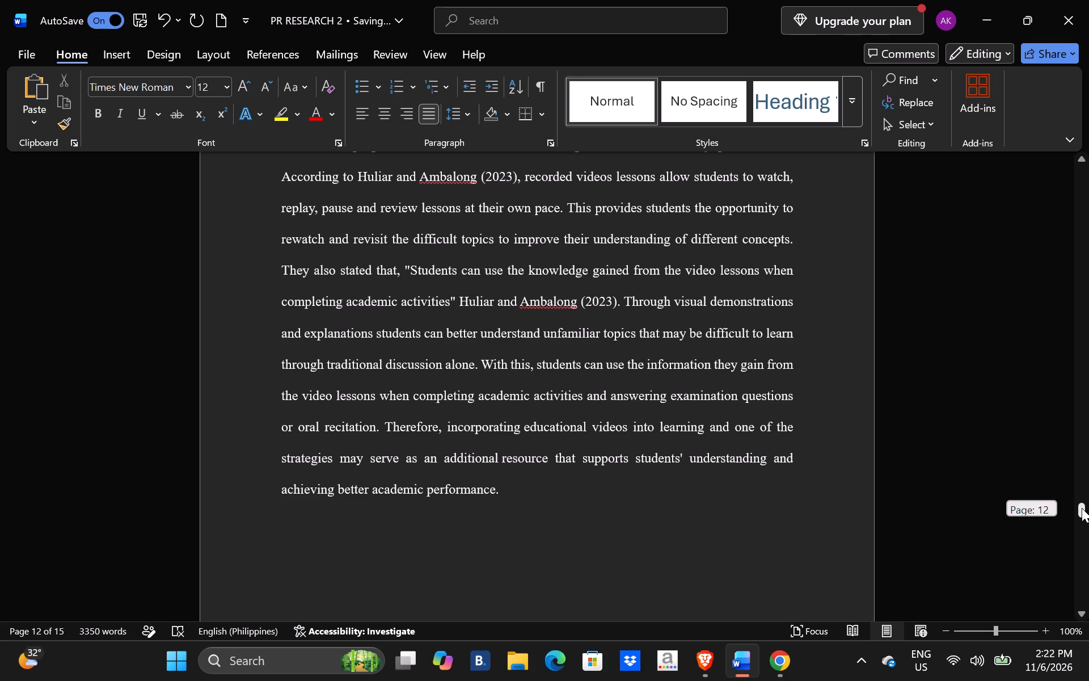
left_click_drag(1080, 508, 1079, 518)
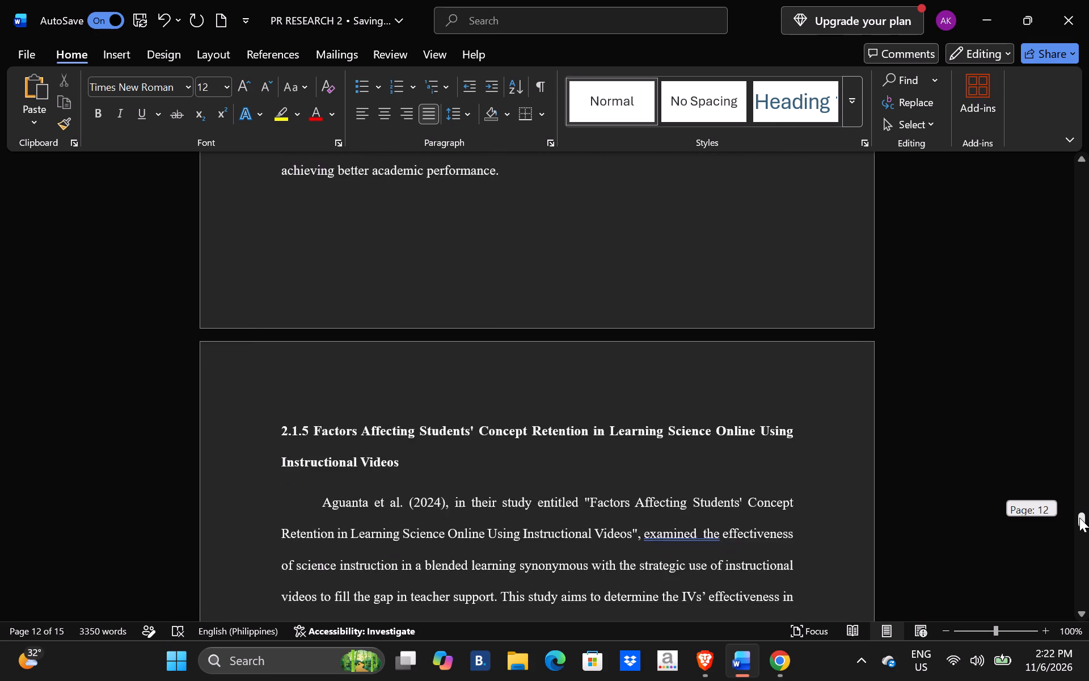
left_click_drag(1079, 518, 1079, 524)
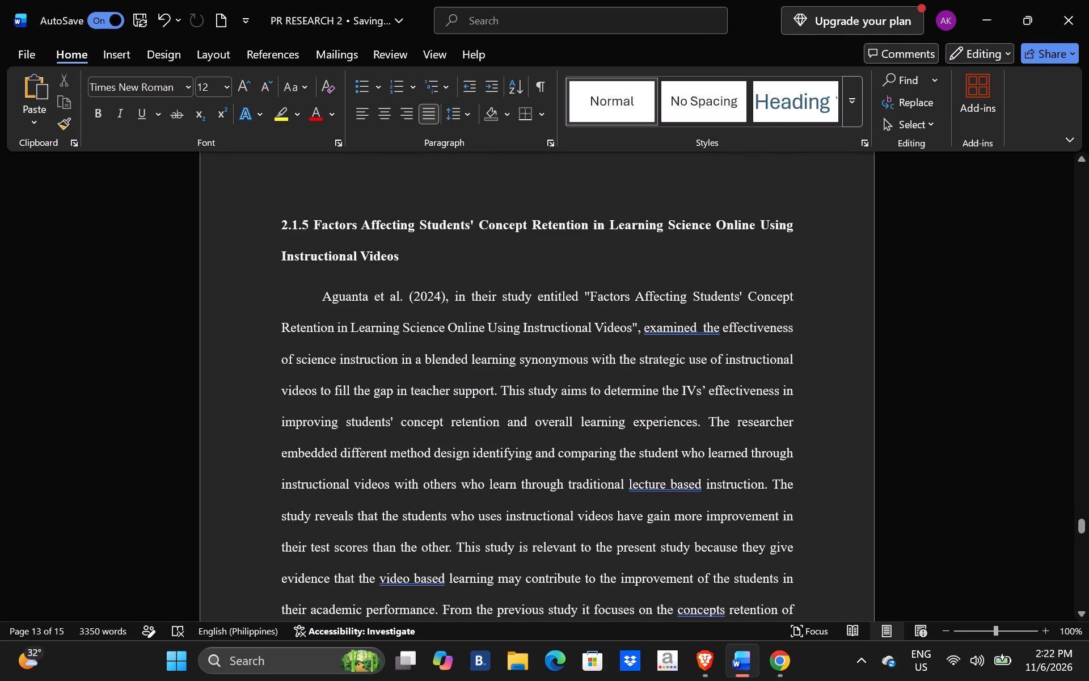
left_click(707, 327)
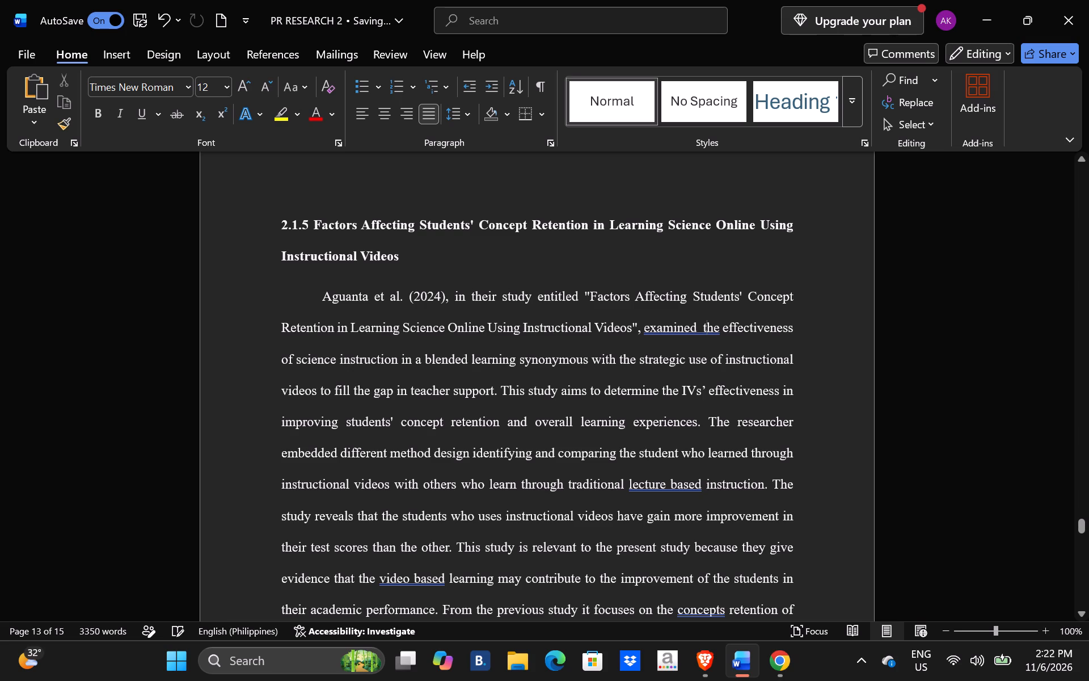
left_click(700, 326)
left_click(702, 326)
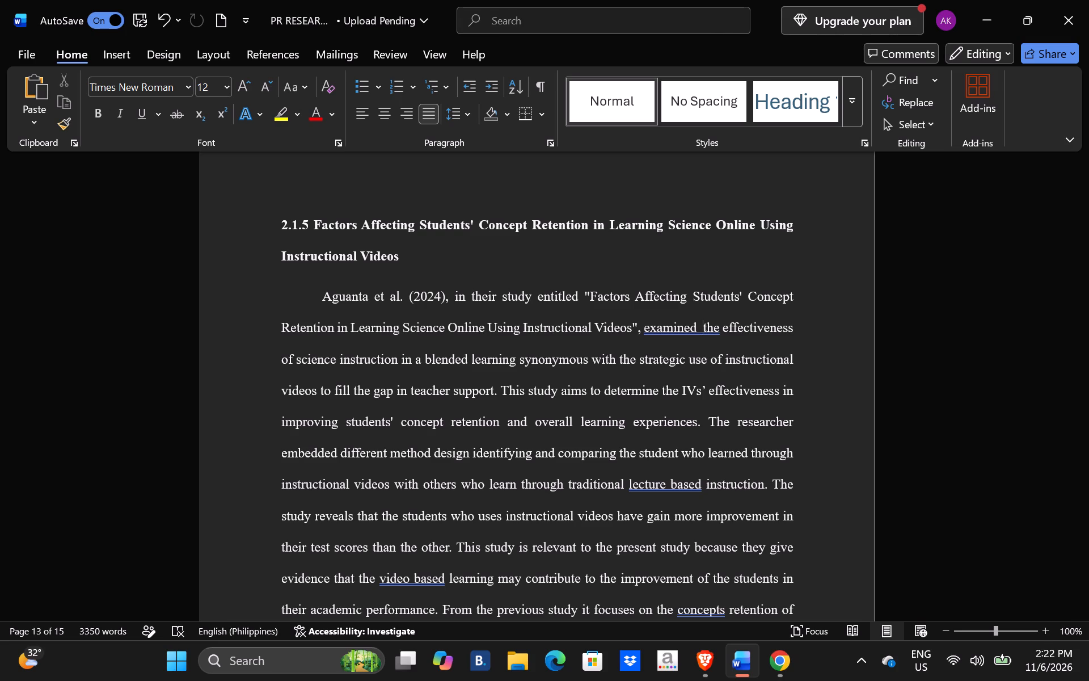
key("BackSpace")
left_click_drag(702, 326, 669, 416)
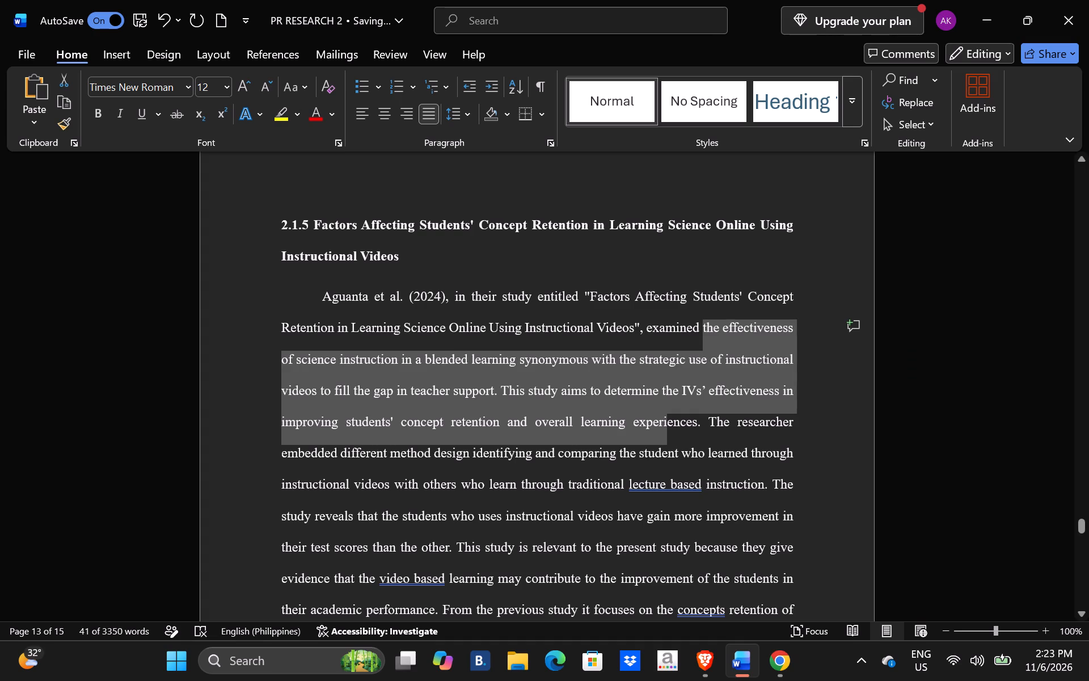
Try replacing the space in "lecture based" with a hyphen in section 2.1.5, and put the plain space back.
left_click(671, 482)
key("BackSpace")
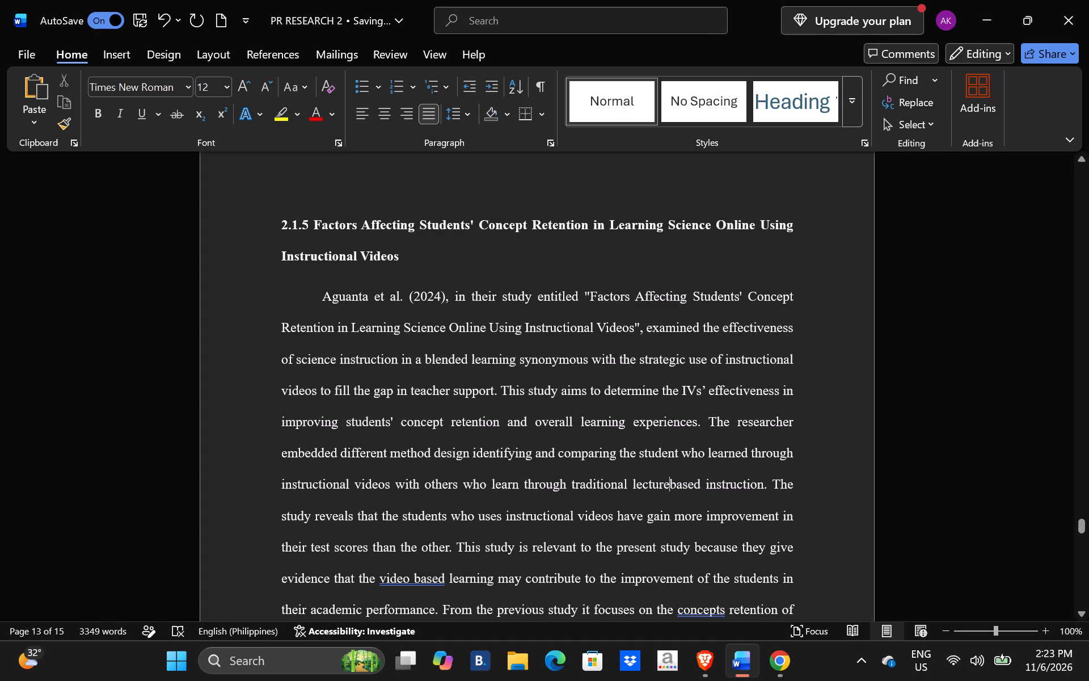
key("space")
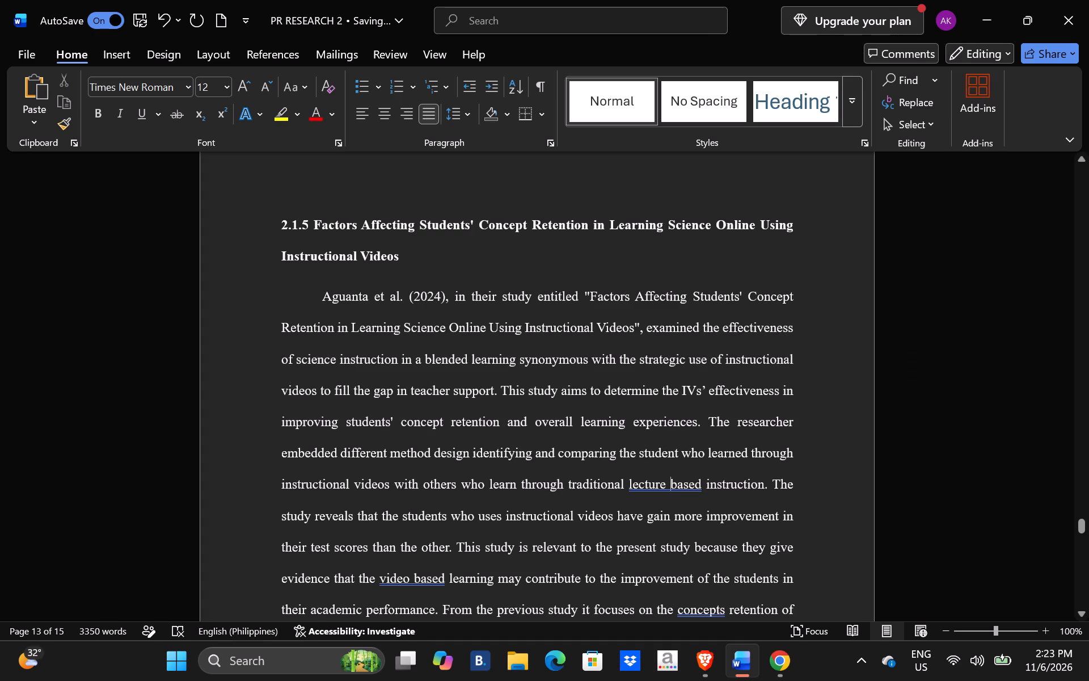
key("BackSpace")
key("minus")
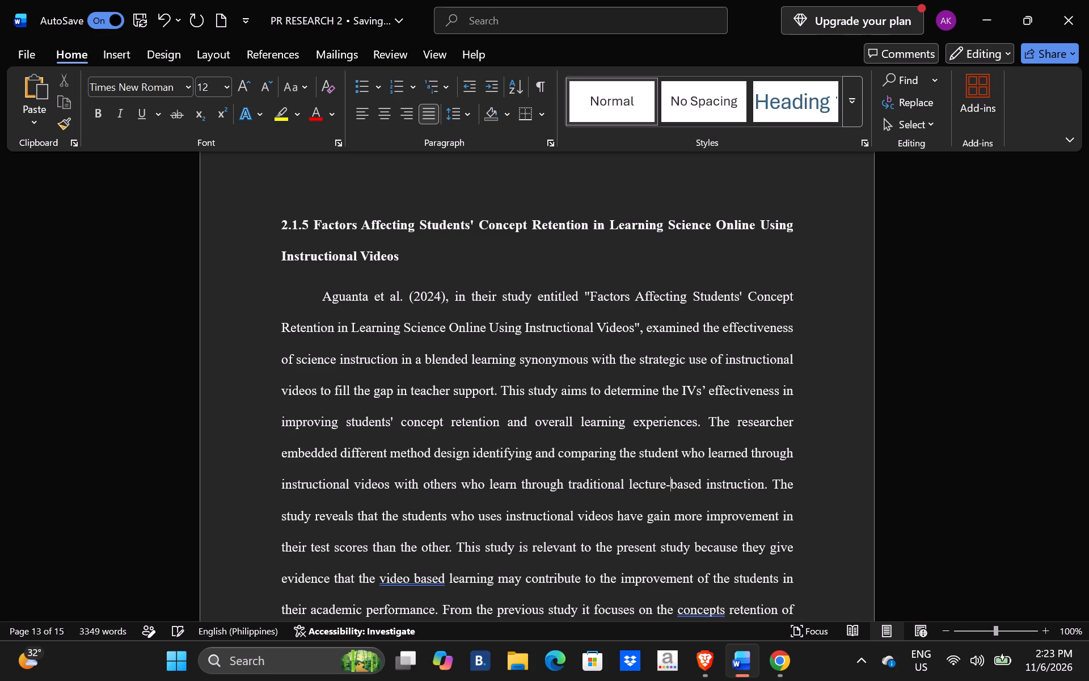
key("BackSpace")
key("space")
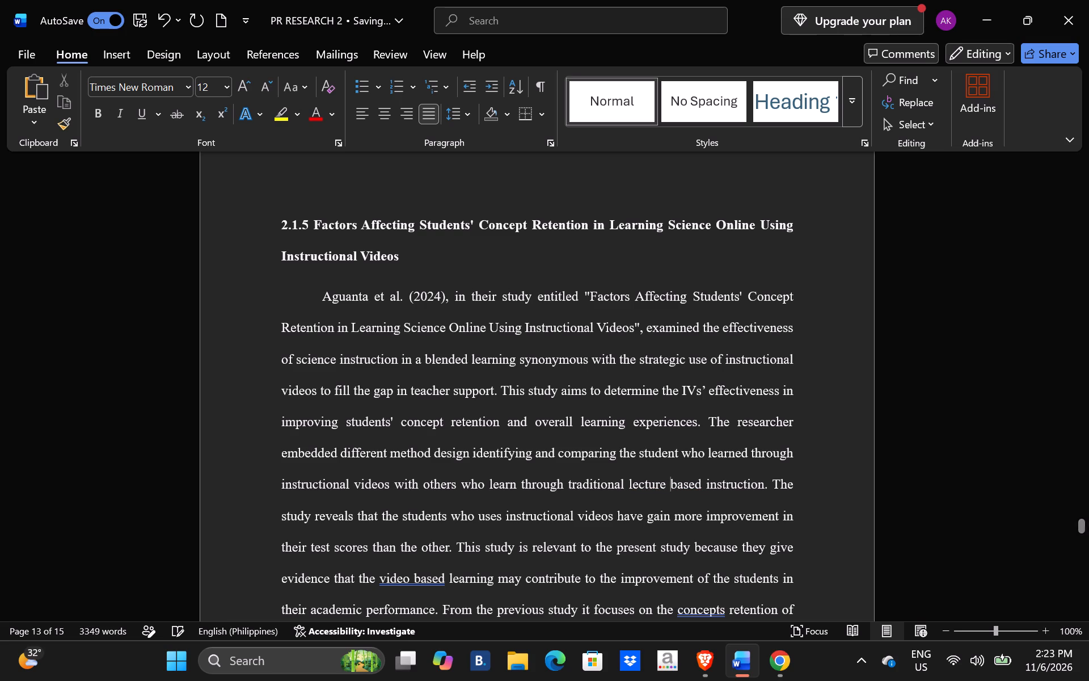
Insert the missing space before "(2025)" in the author citation that opens section 2.1.6.
left_click_drag(1080, 523, 1080, 524)
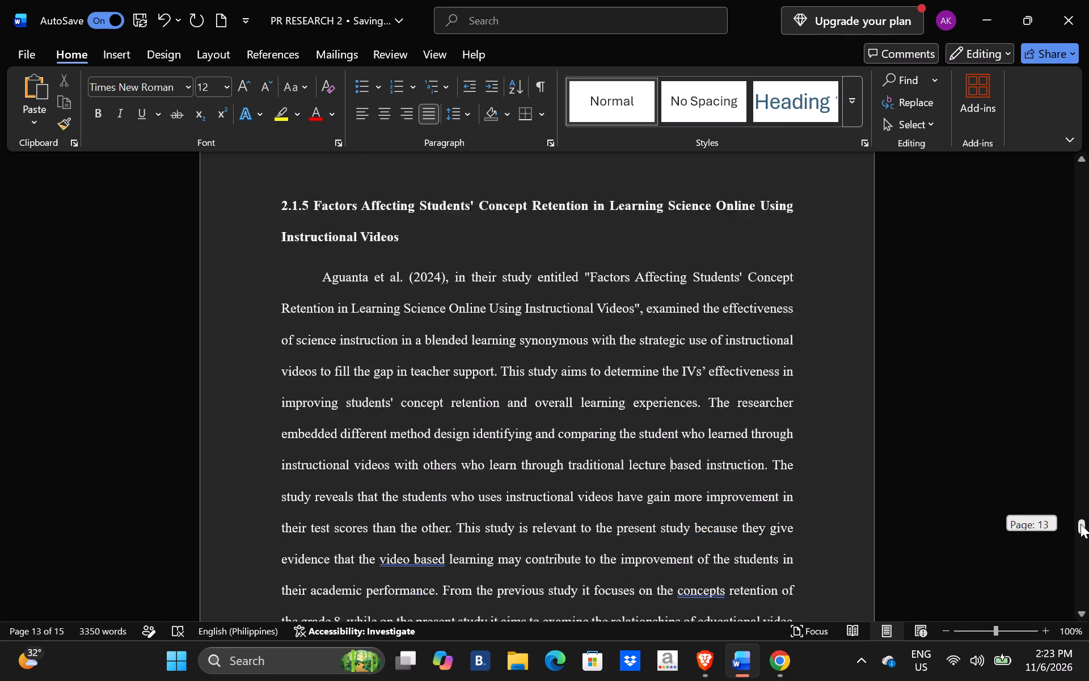
left_click_drag(1080, 524, 1086, 532)
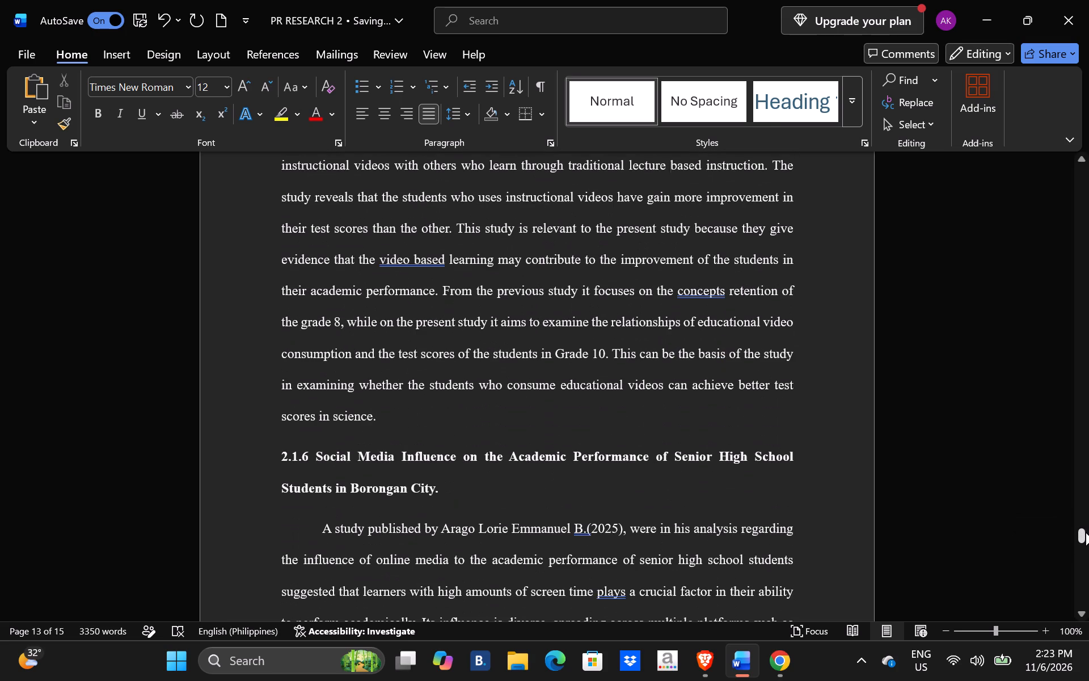
left_click(589, 529)
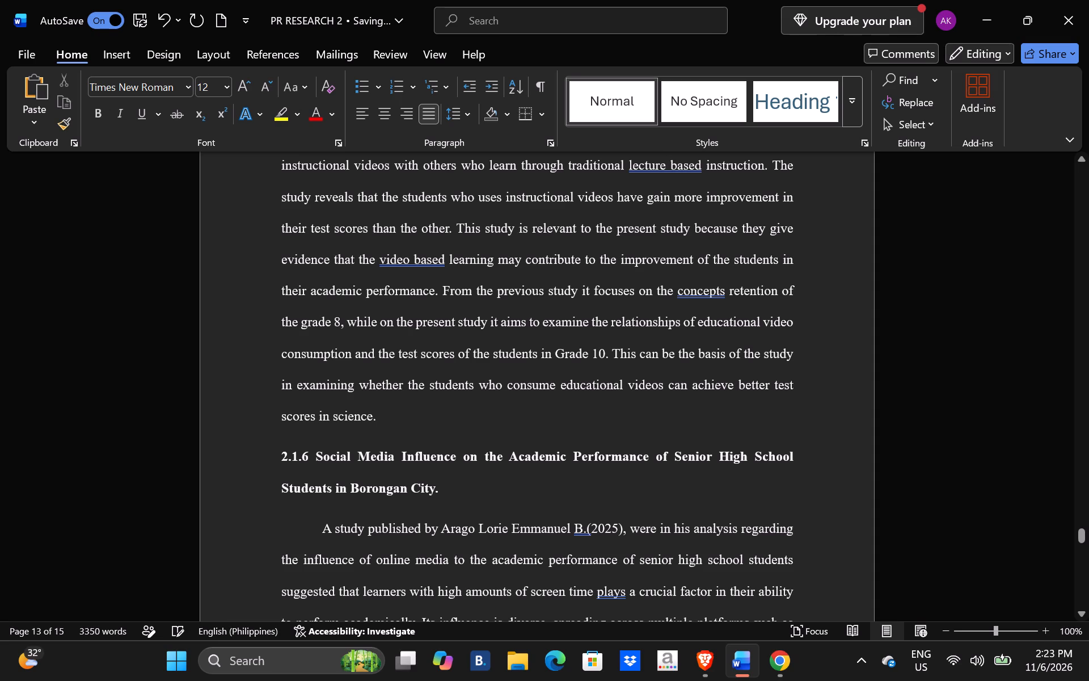
left_click(589, 529)
left_click(586, 529)
key("space")
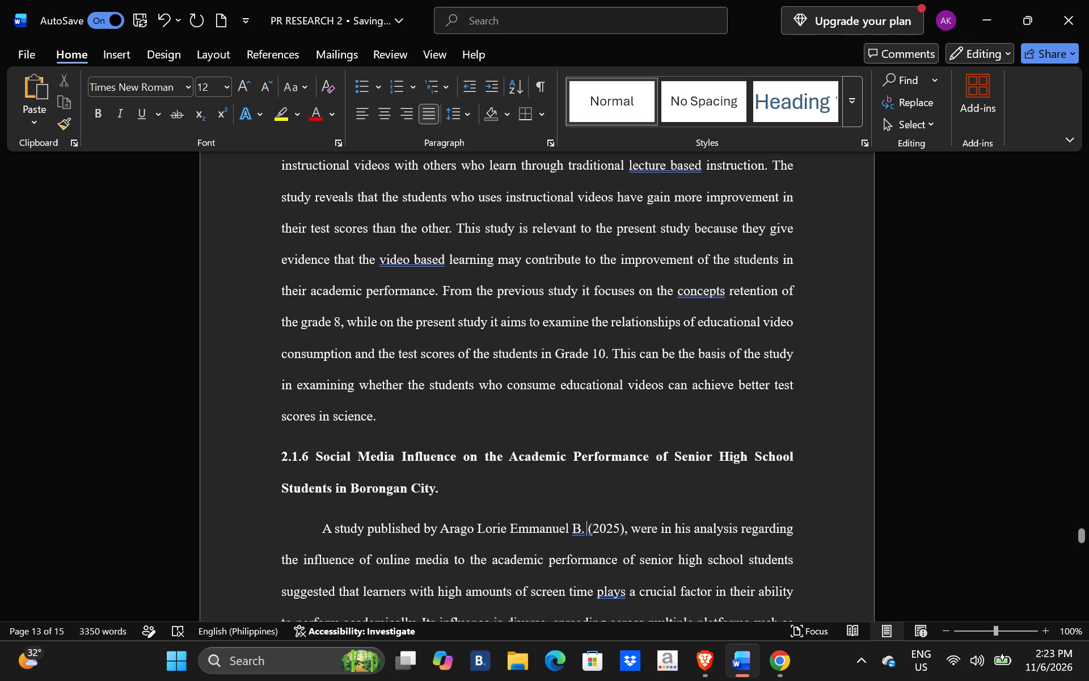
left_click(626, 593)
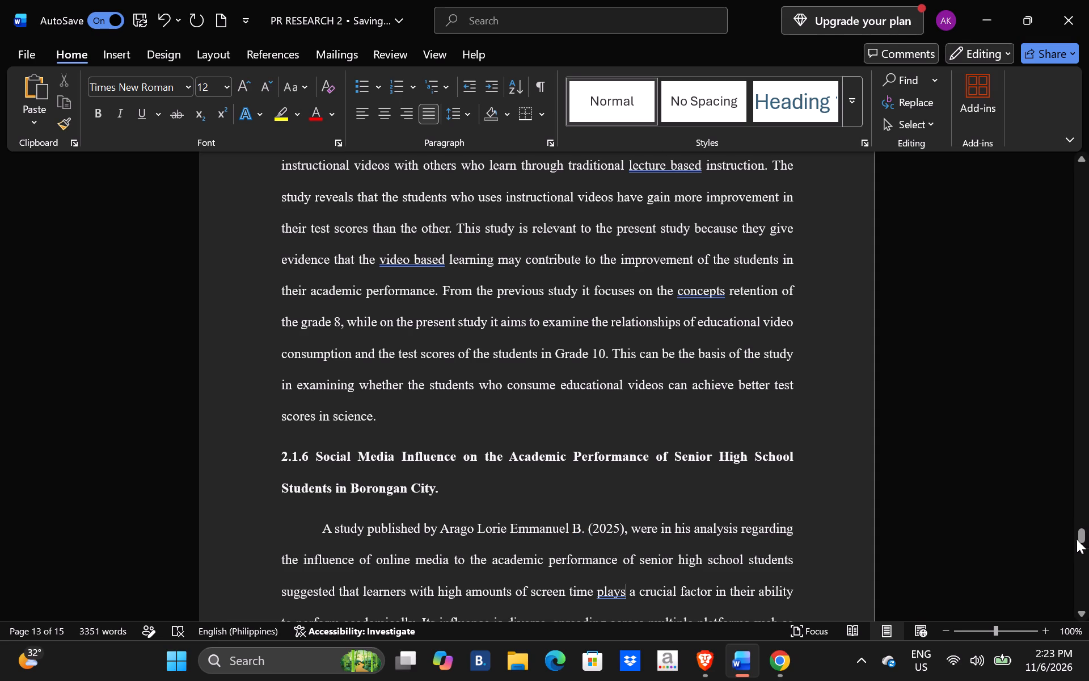
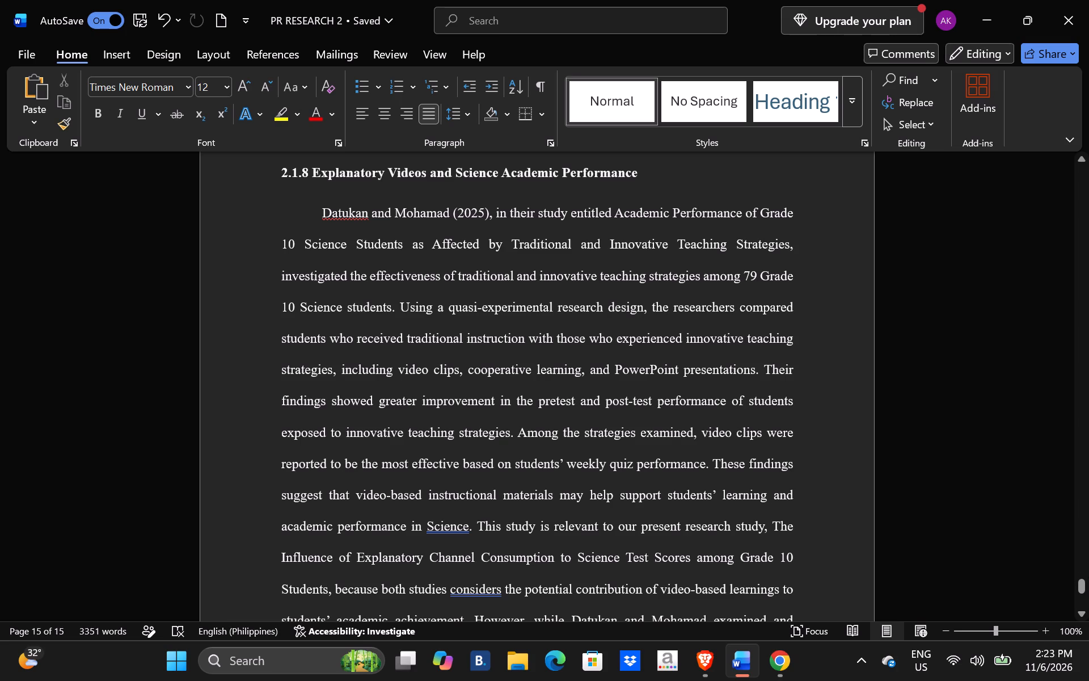
Look over the paper from the end of section 2.1.8 back to the research hypotheses and section 1.4 Scope and Delimitation.
left_click_drag(1084, 583, 1088, 595)
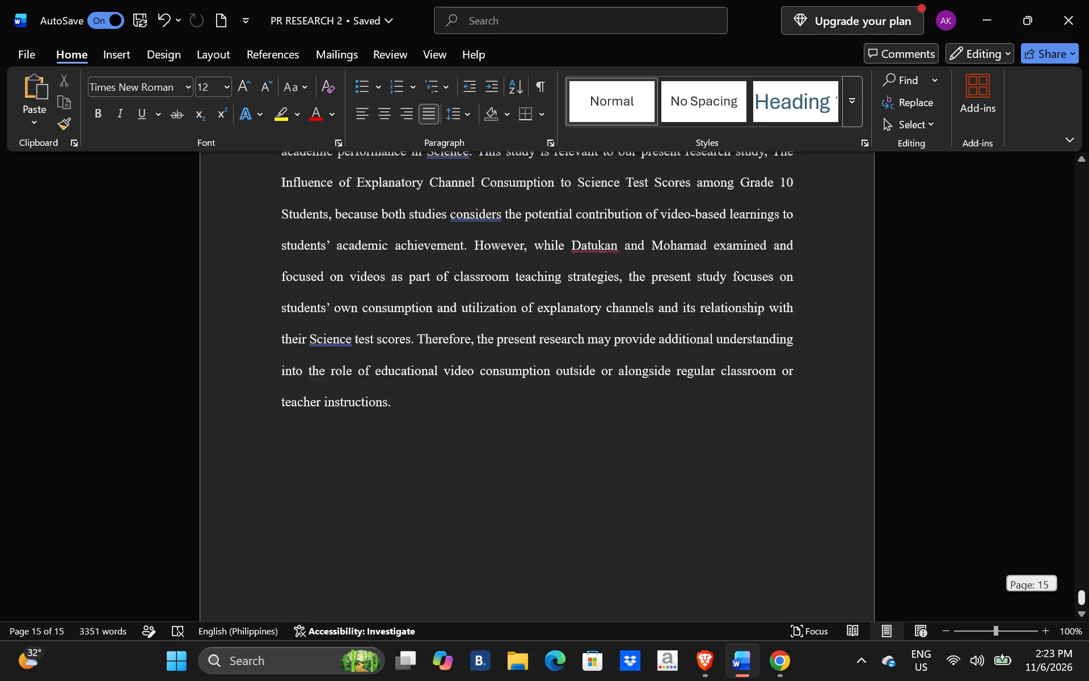
left_click_drag(1088, 595, 1071, 555)
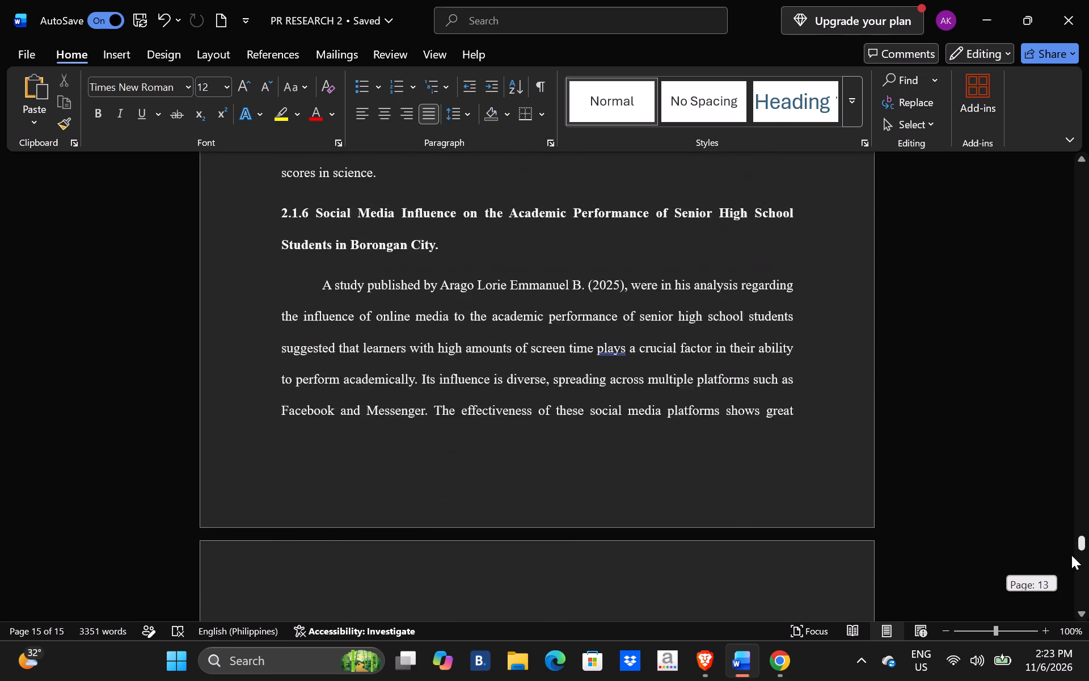
left_click_drag(1071, 555, 1016, 323)
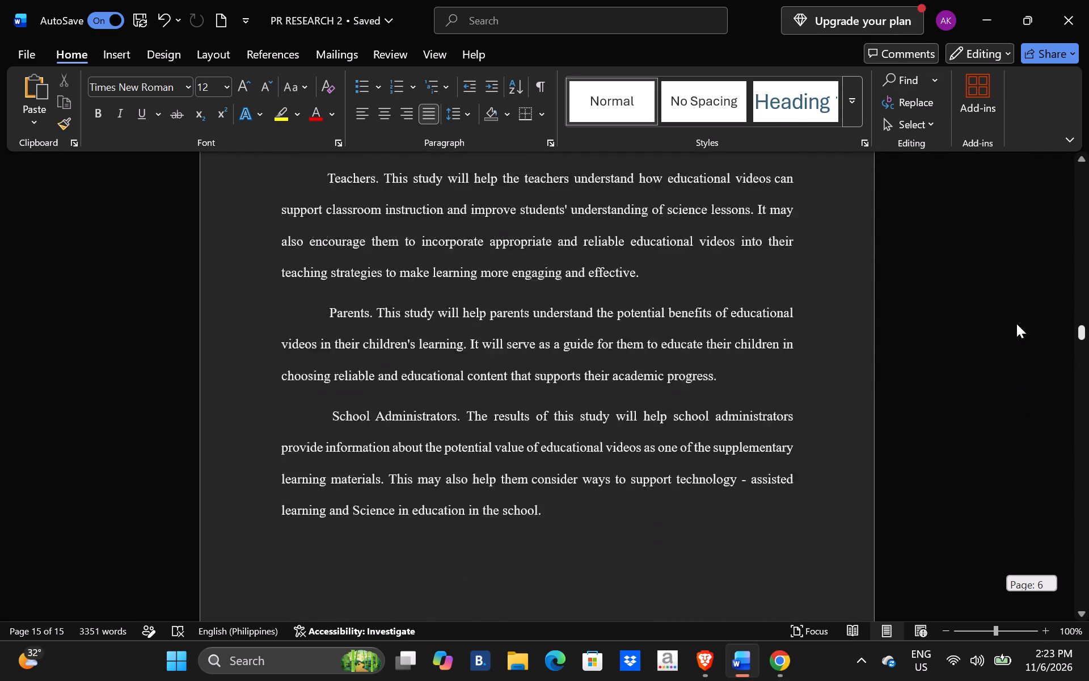
left_click_drag(1016, 323, 1015, 291)
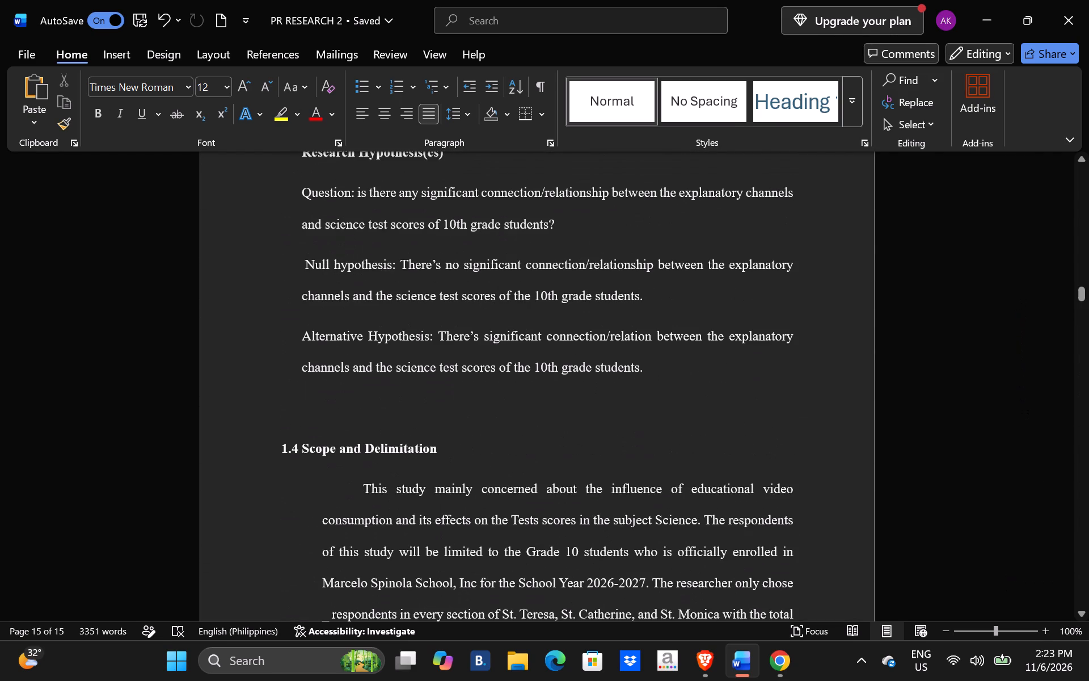
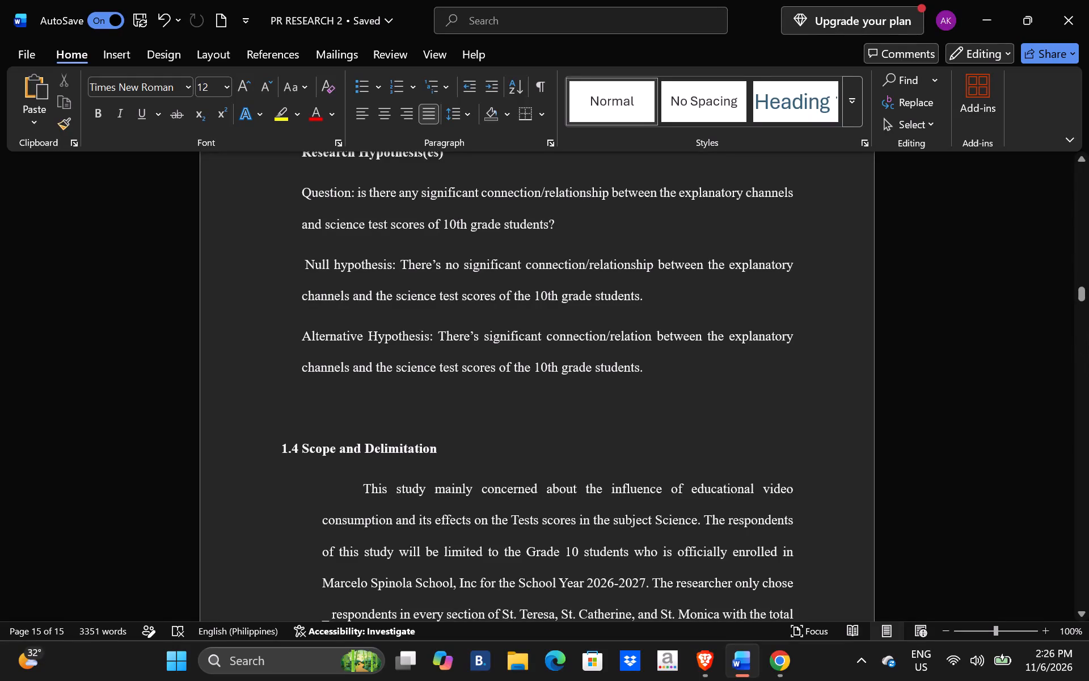
Look over the paper from section 1.4 Scope and Delimitation through the References to the opening of Chapter II.
left_click_drag(1086, 295, 1088, 334)
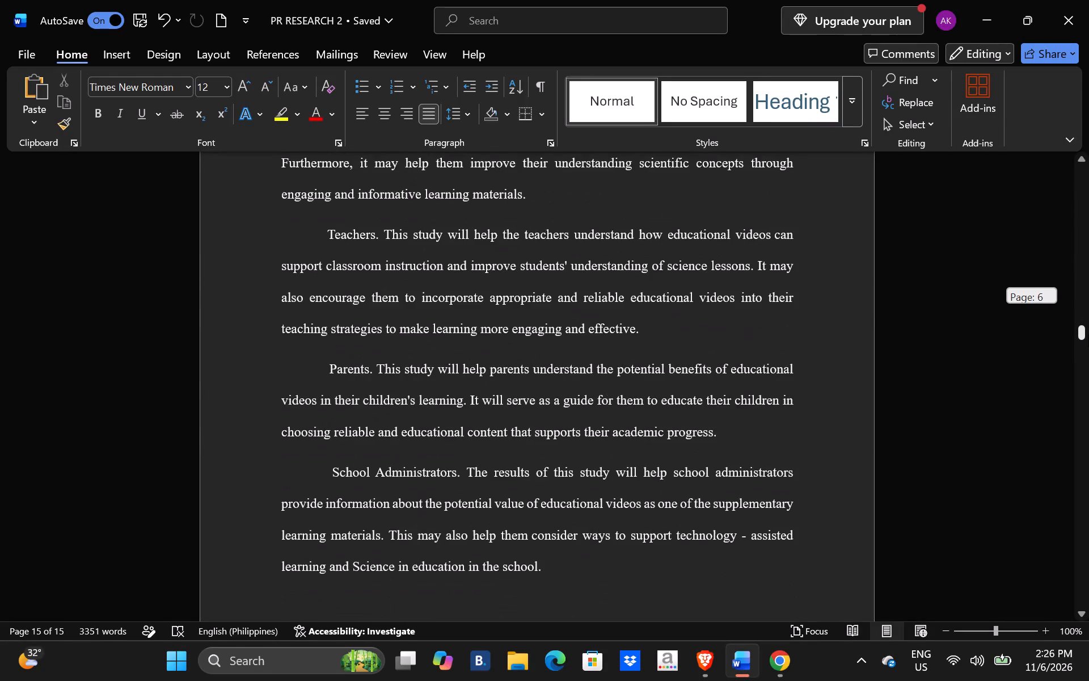
left_click_drag(1088, 334, 1088, 401)
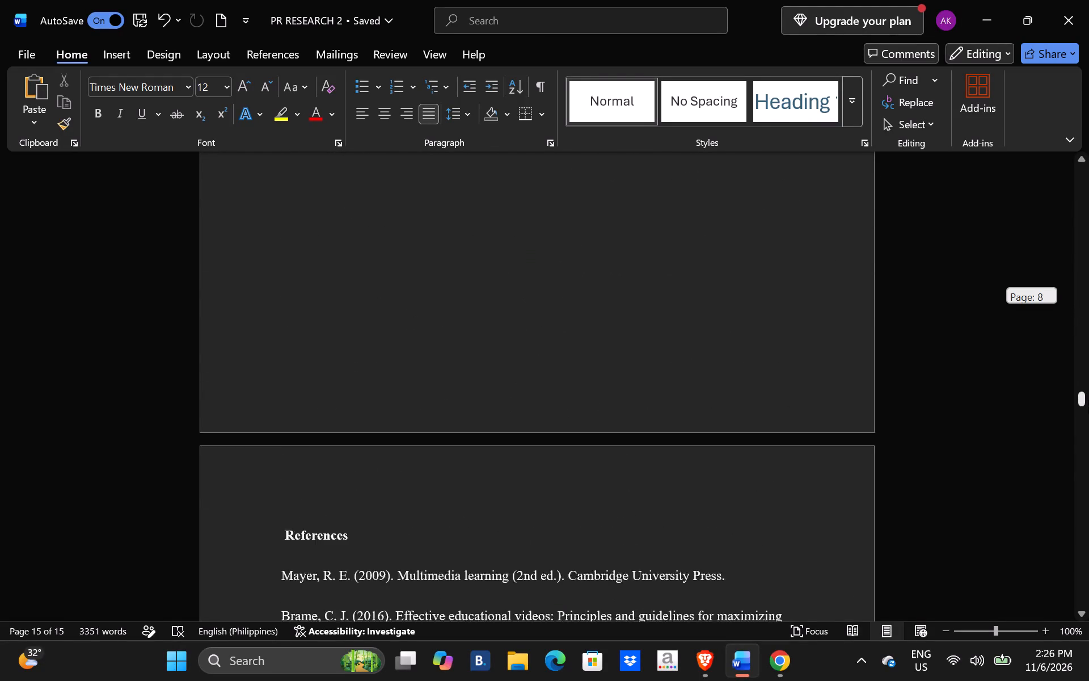
left_click_drag(1088, 401, 1070, 415)
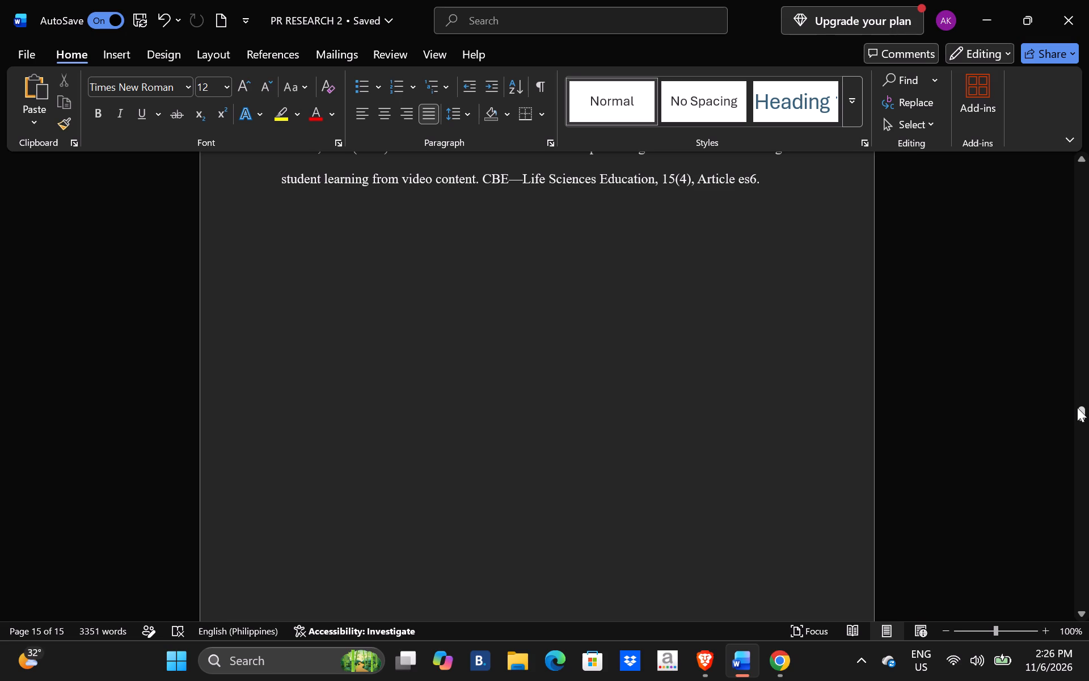
left_click_drag(1077, 408, 1083, 434)
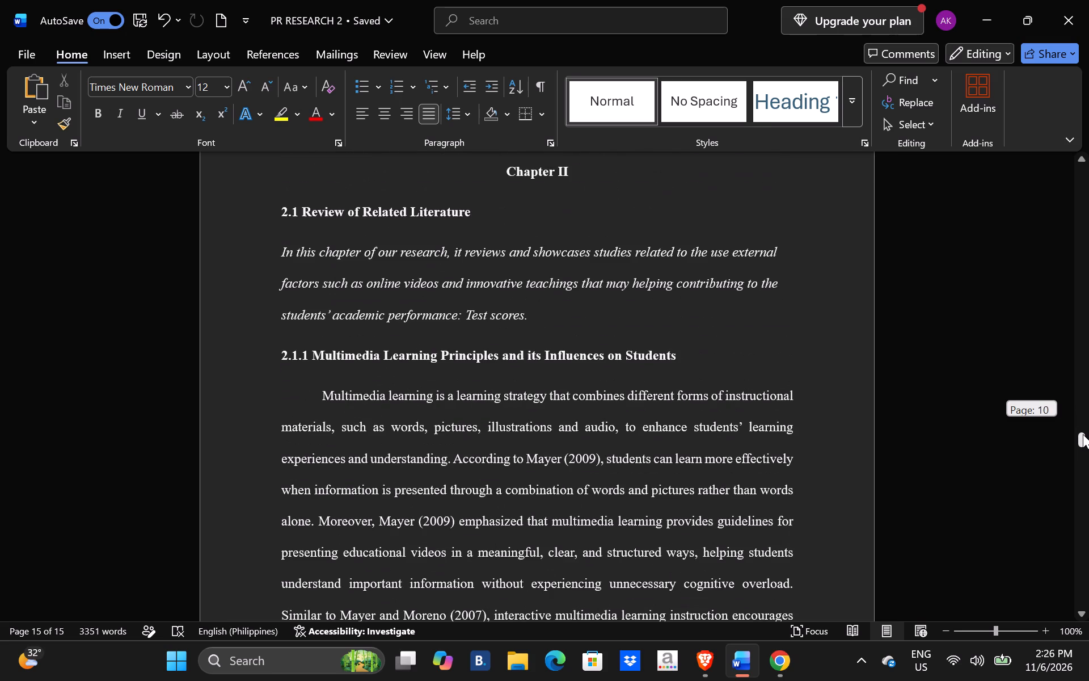
left_click_drag(1083, 434, 1083, 434)
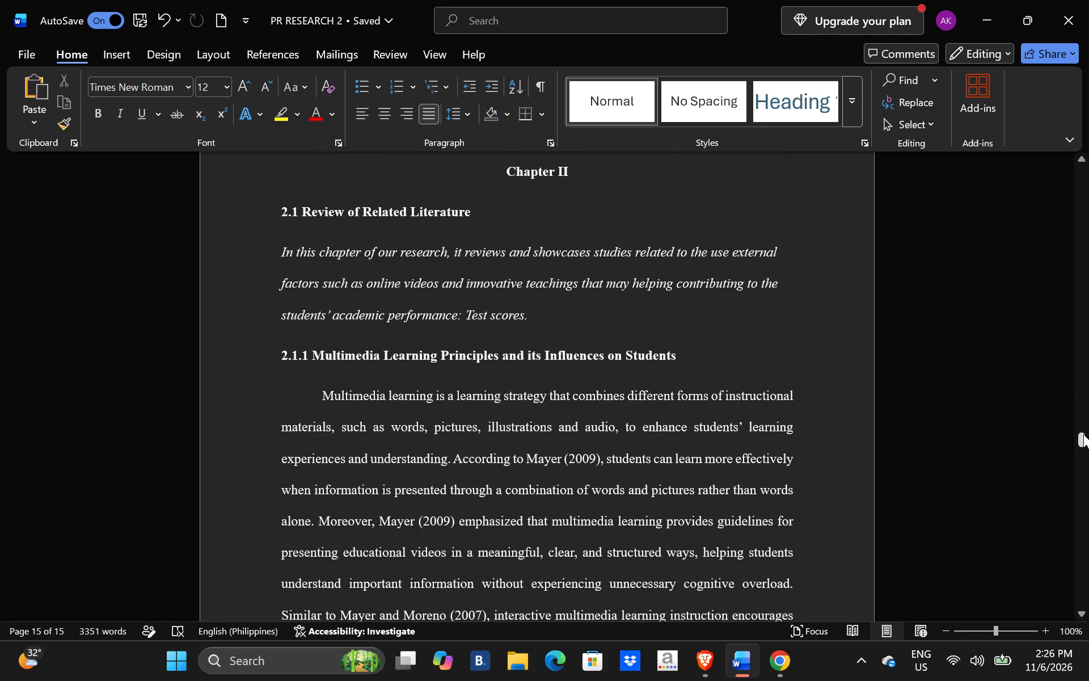
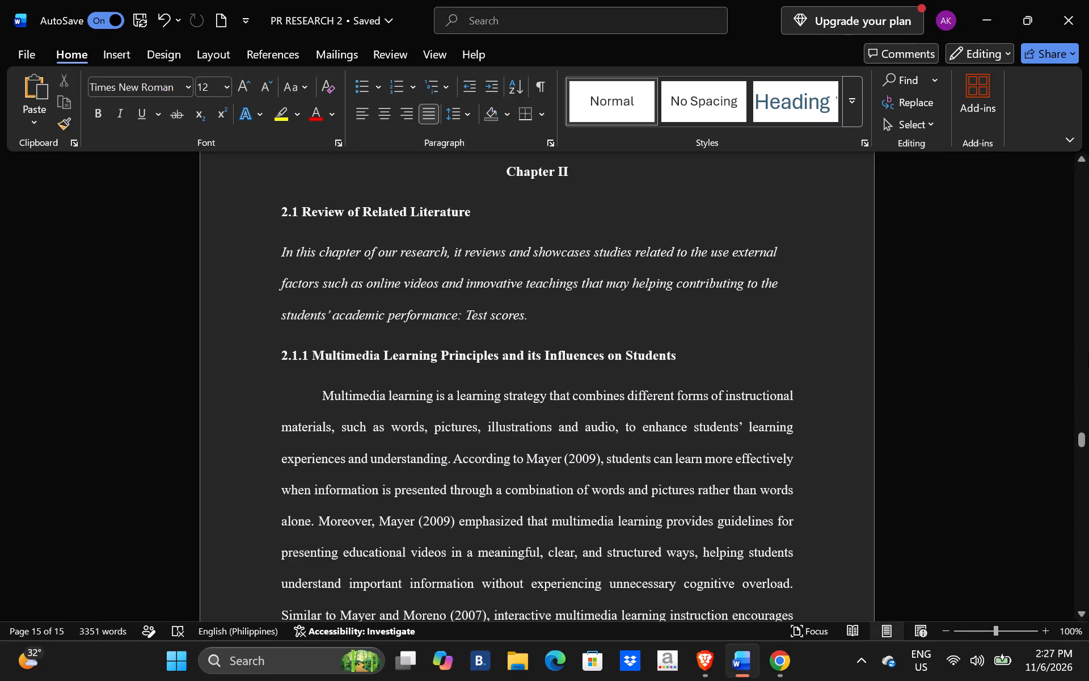
Look over the paper from the opening of Chapter II to the end of section 2.1.8 and back to section 2.1.7.
left_click(1080, 435)
left_click_drag(1080, 435, 1088, 494)
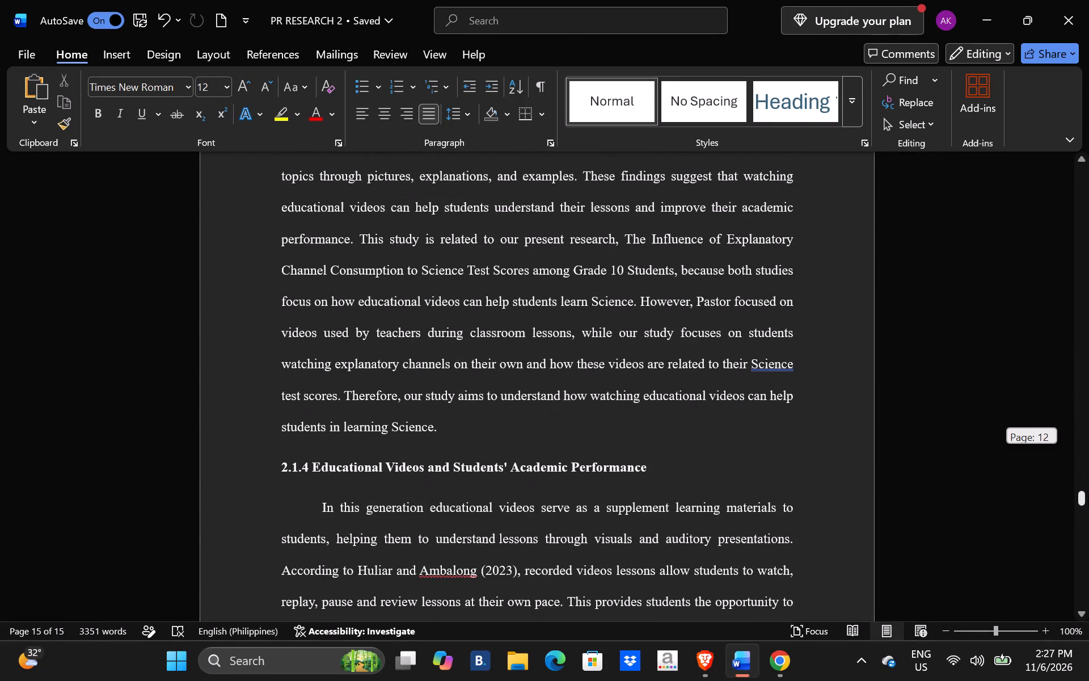
left_click_drag(1088, 494, 1088, 520)
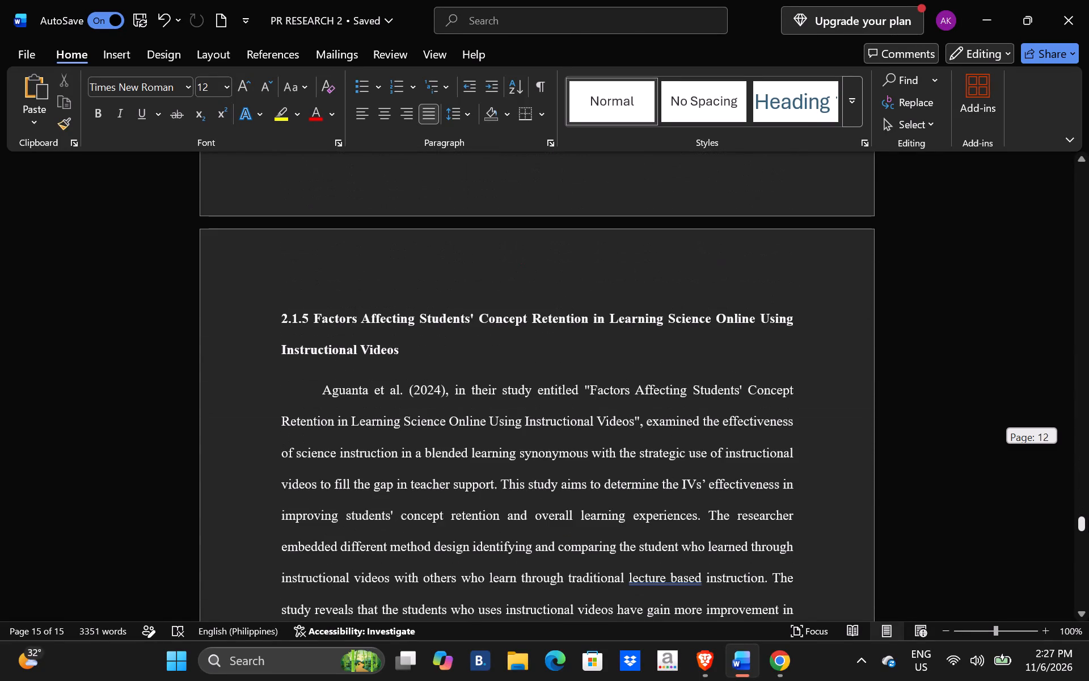
left_click_drag(1088, 520, 1087, 581)
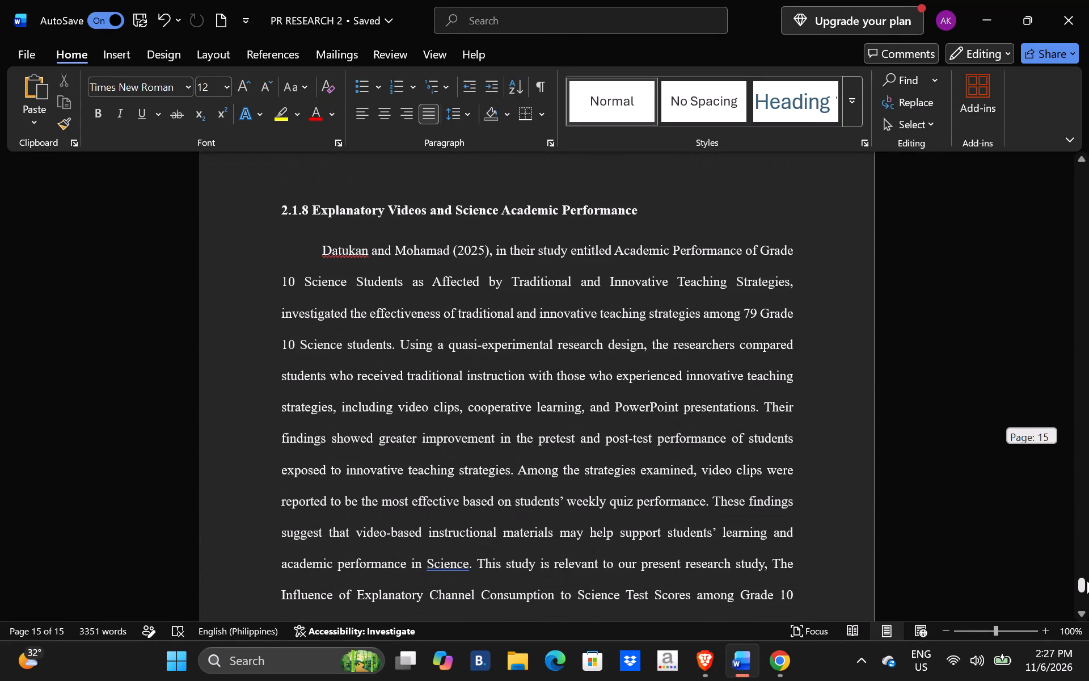
left_click_drag(1087, 581, 1087, 601)
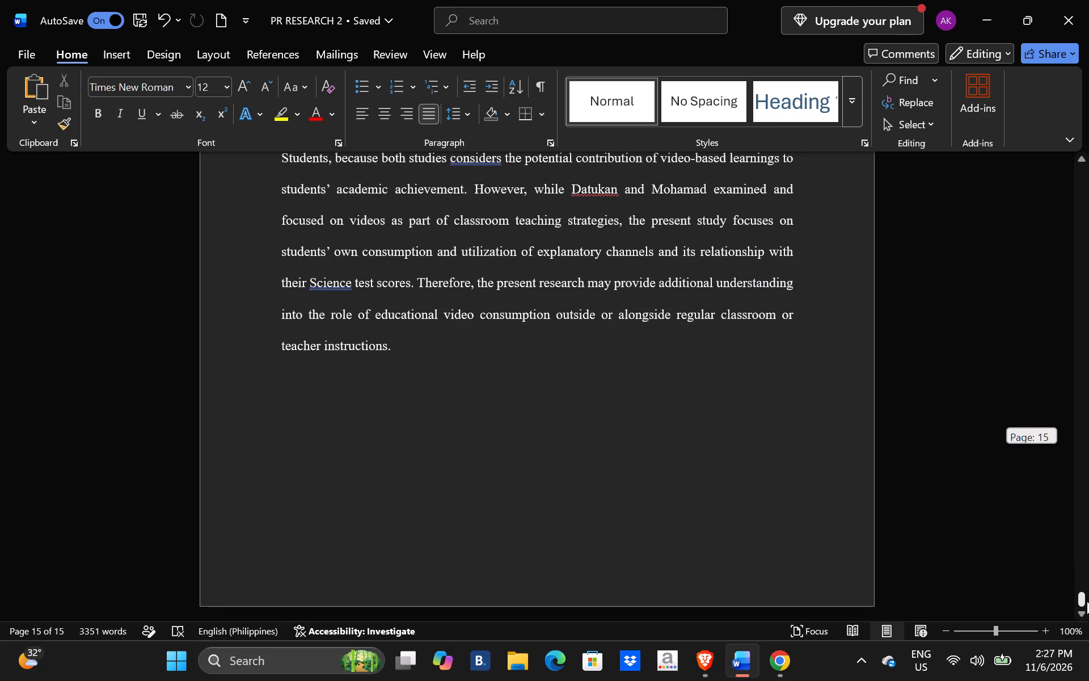
left_click_drag(1087, 601, 1080, 591)
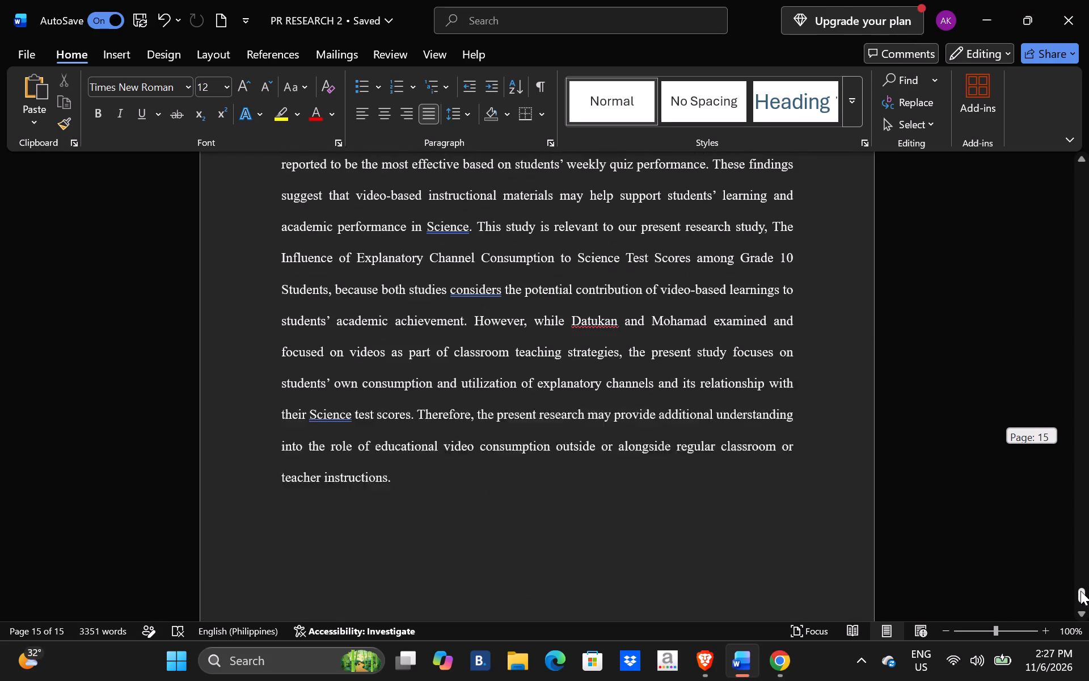
left_click_drag(1080, 591, 1078, 572)
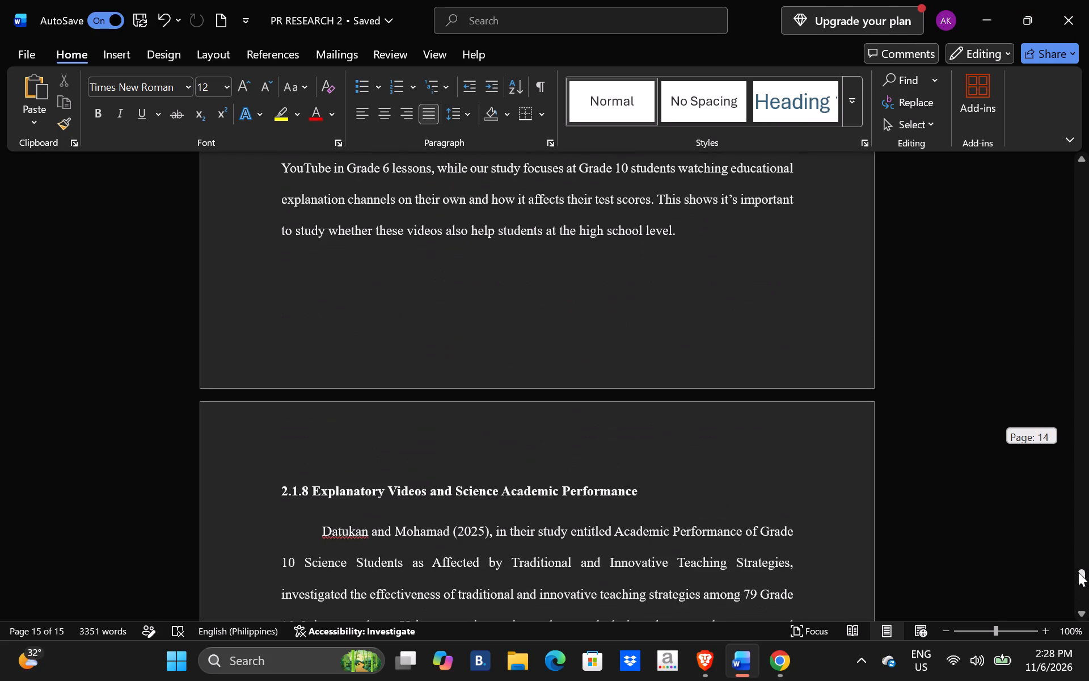
left_click_drag(1078, 572, 1078, 578)
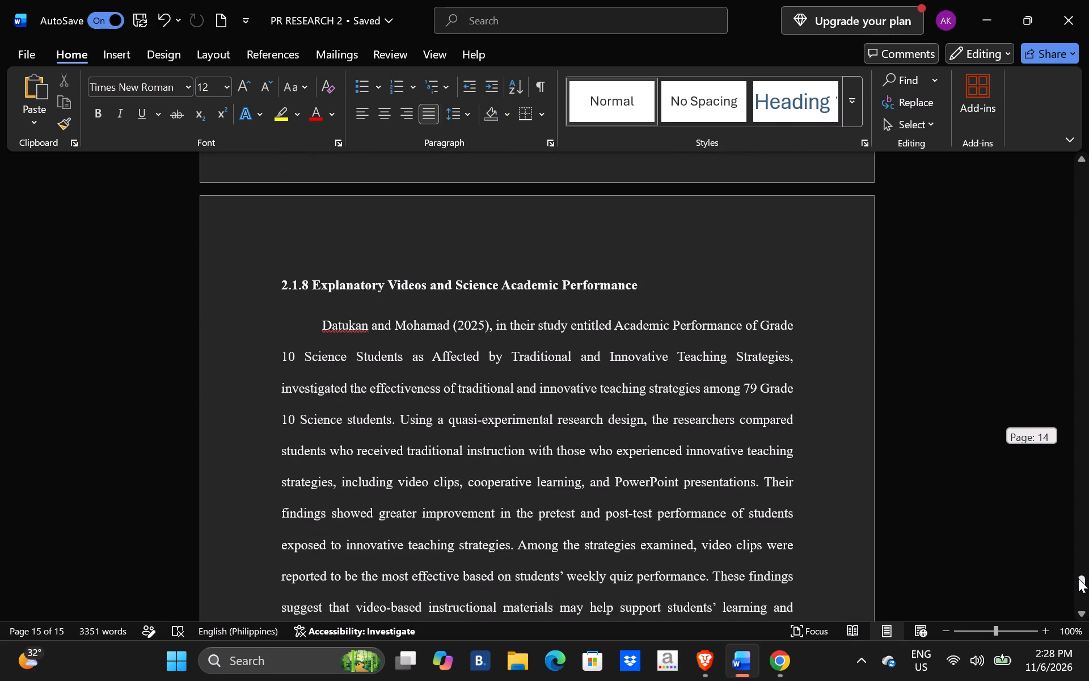
left_click_drag(1078, 578, 1078, 579)
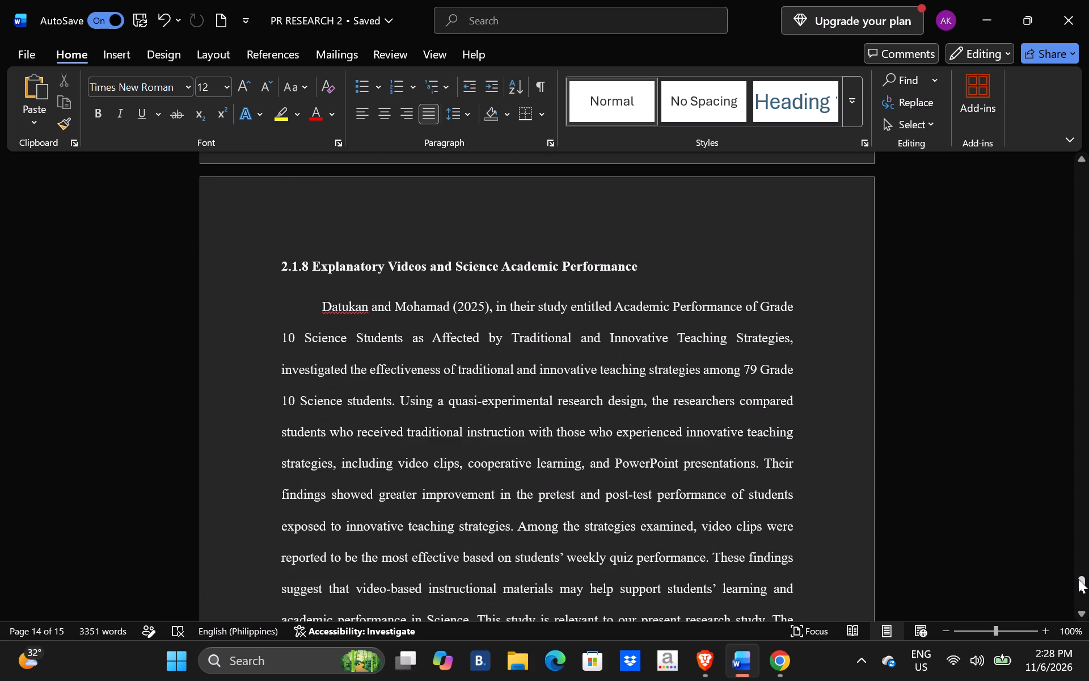
left_click_drag(1082, 582, 1082, 570)
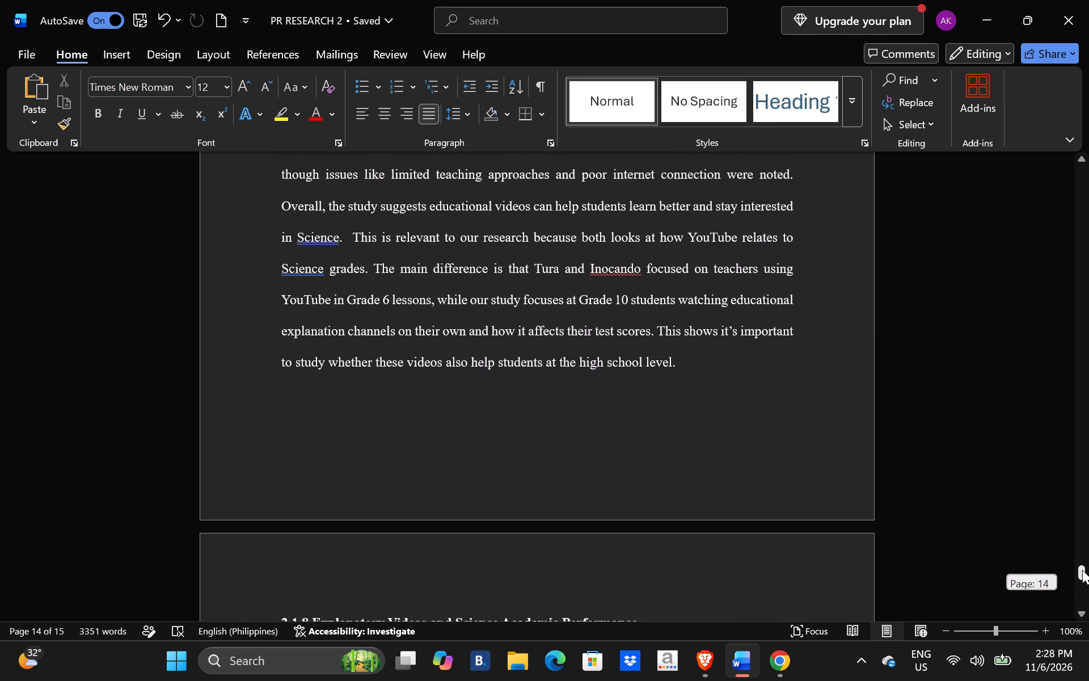
left_click_drag(1082, 570, 1082, 554)
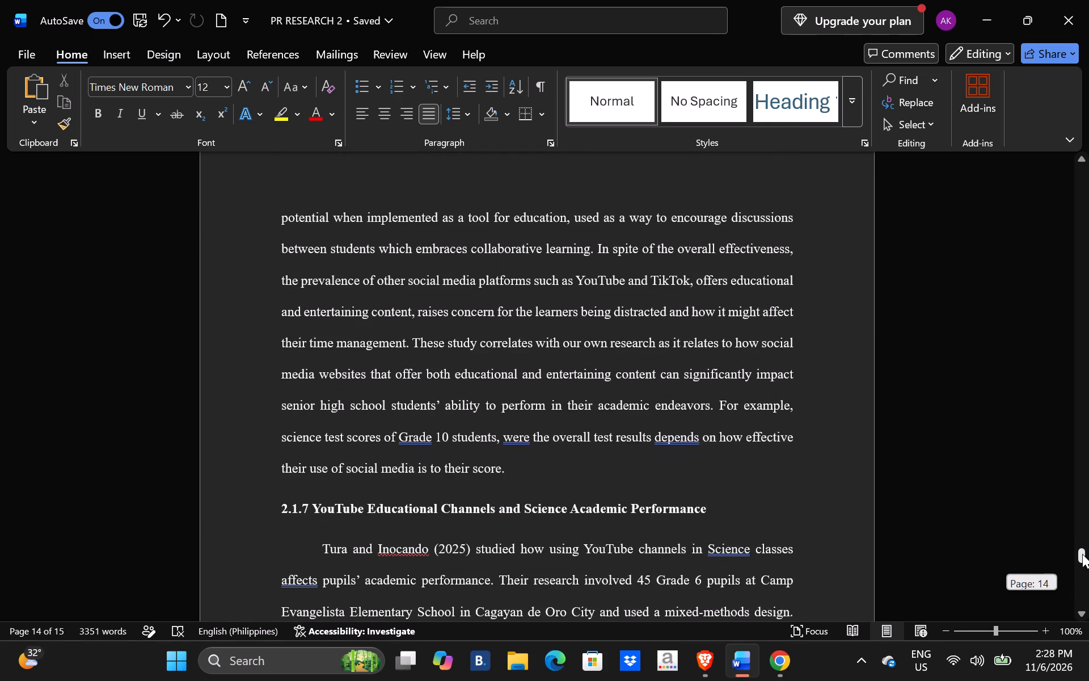
left_click_drag(1082, 554, 1082, 555)
Switch to the Brave browser and find the "Video Clip-Based Instruction" study write-up in the Research Group 4 chat.
left_click(697, 658)
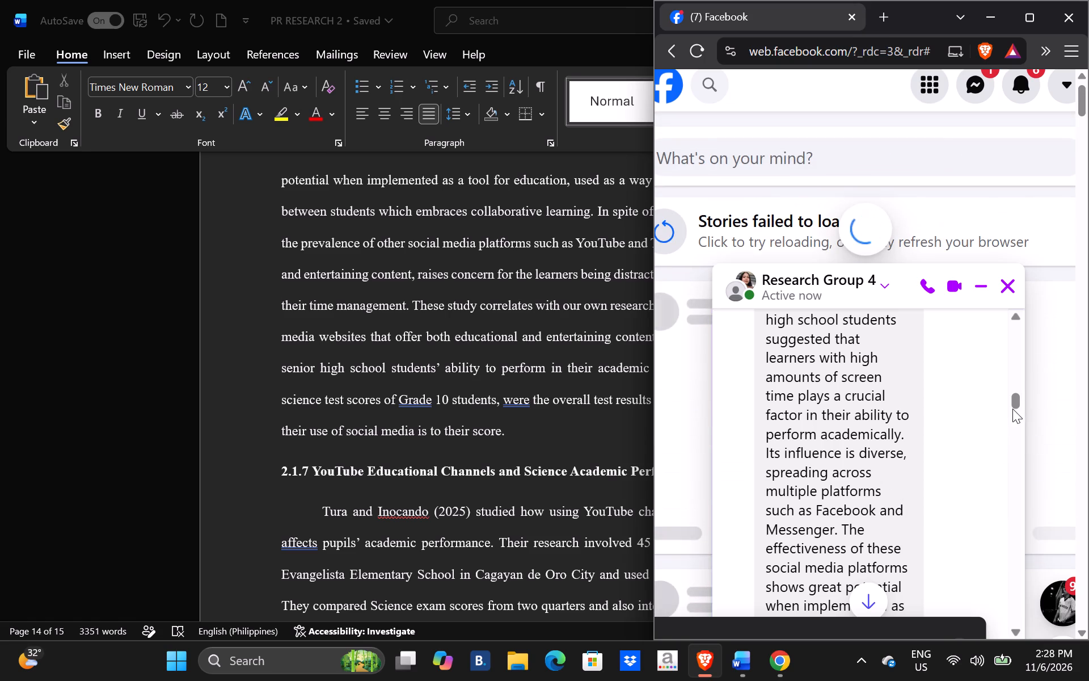
left_click_drag(1014, 407, 1009, 361)
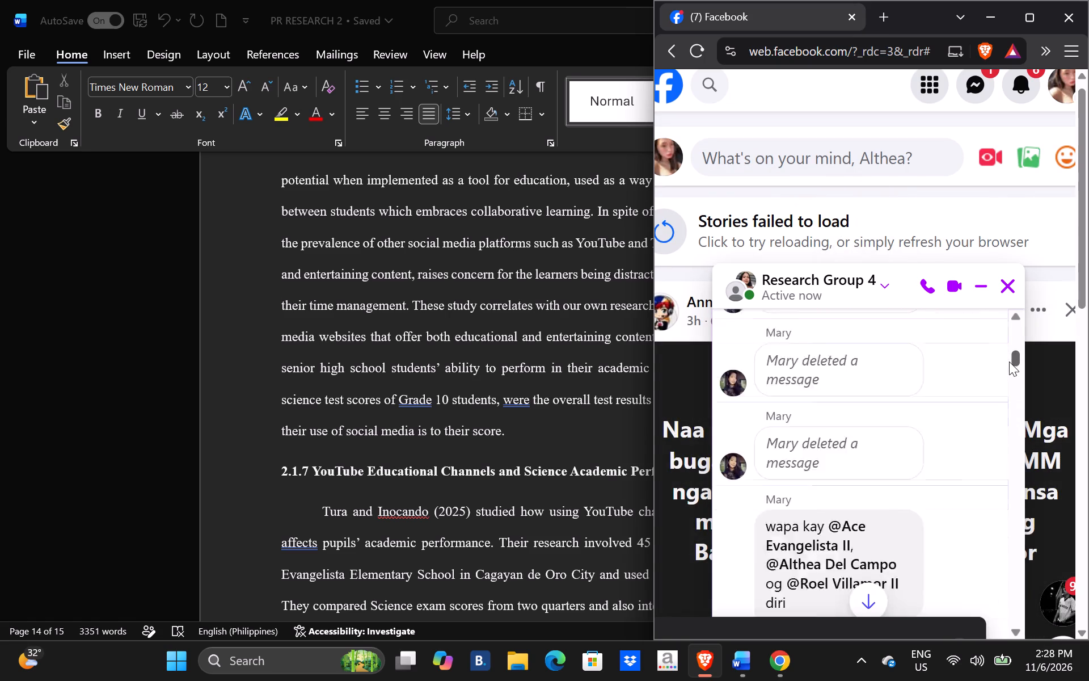
left_click_drag(1009, 361, 1006, 358)
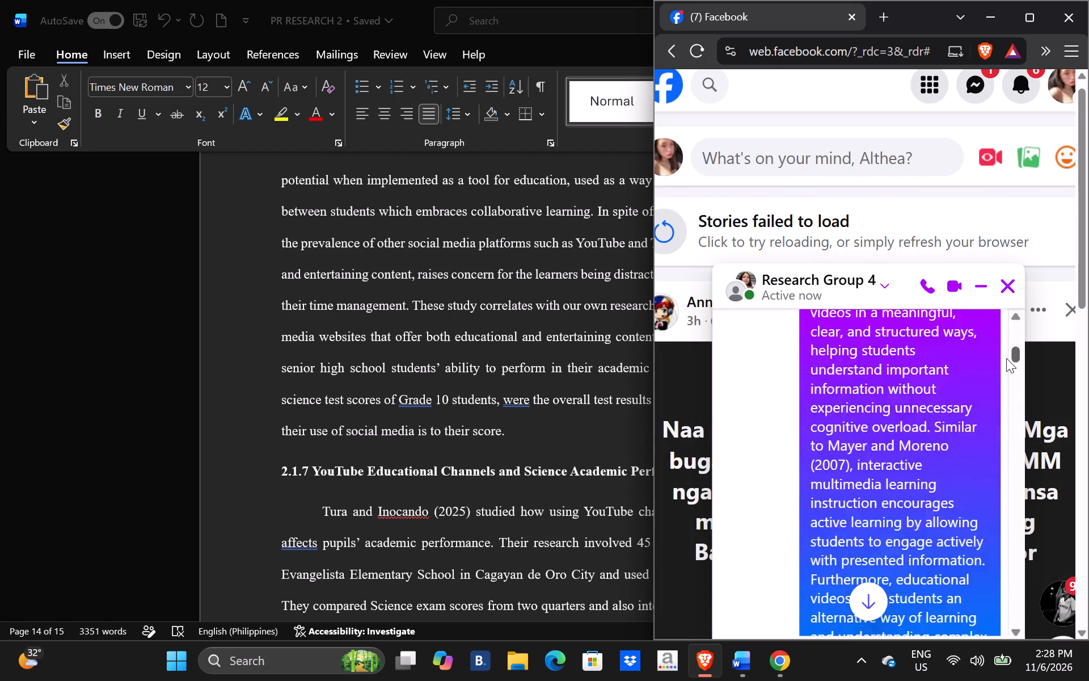
left_click_drag(1006, 358, 1001, 334)
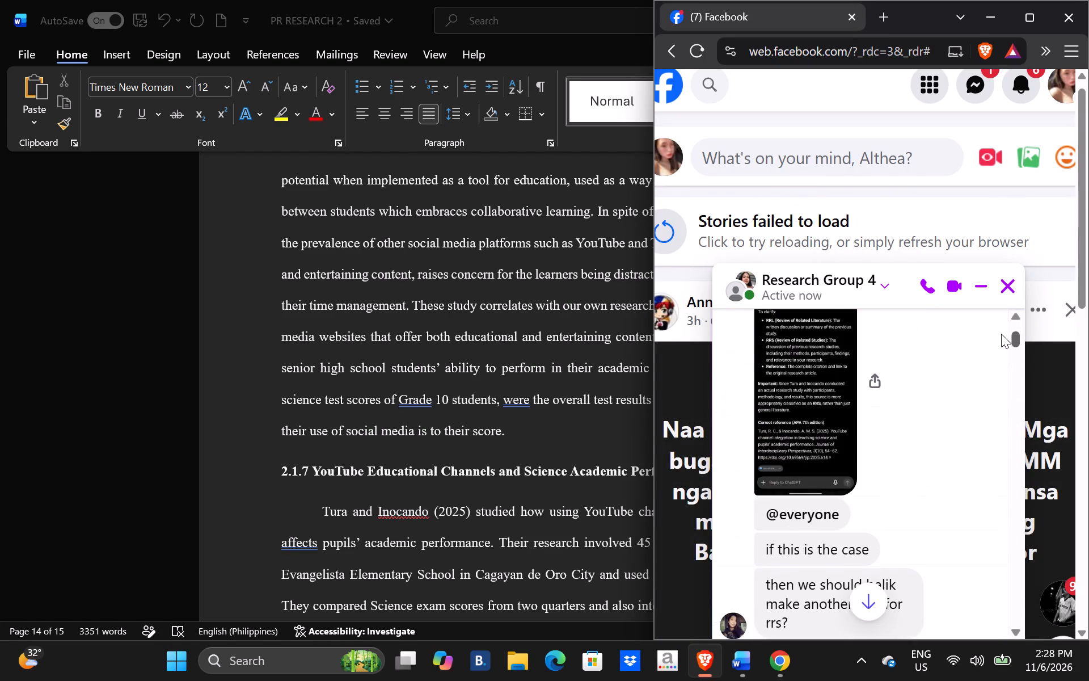
left_click_drag(1001, 334, 999, 362)
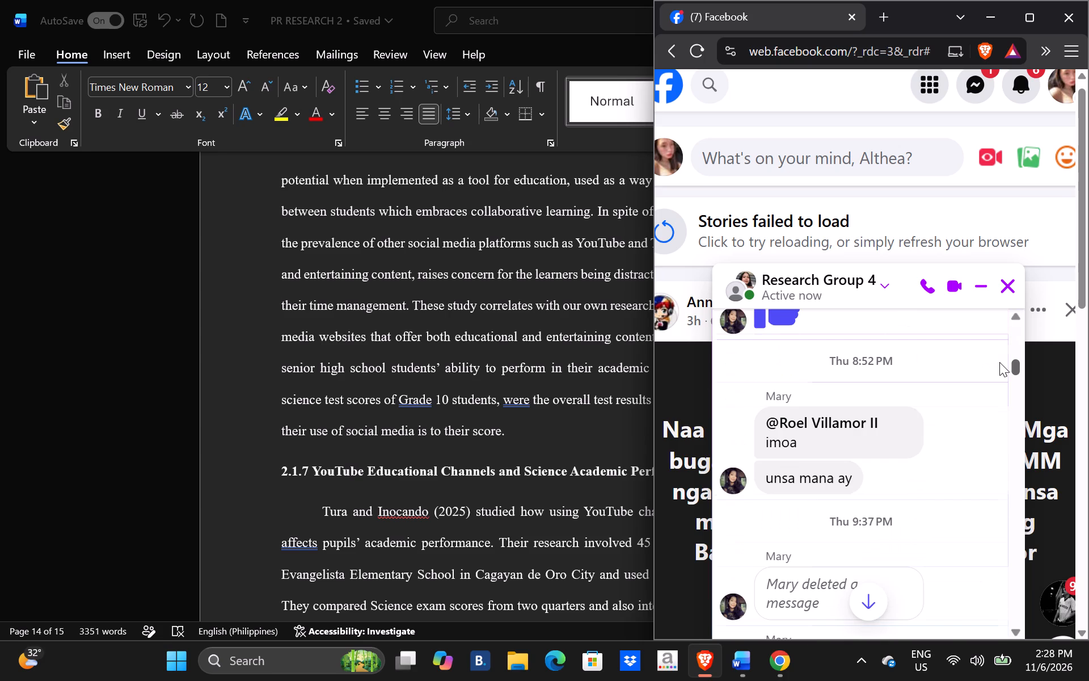
left_click_drag(999, 362, 1000, 370)
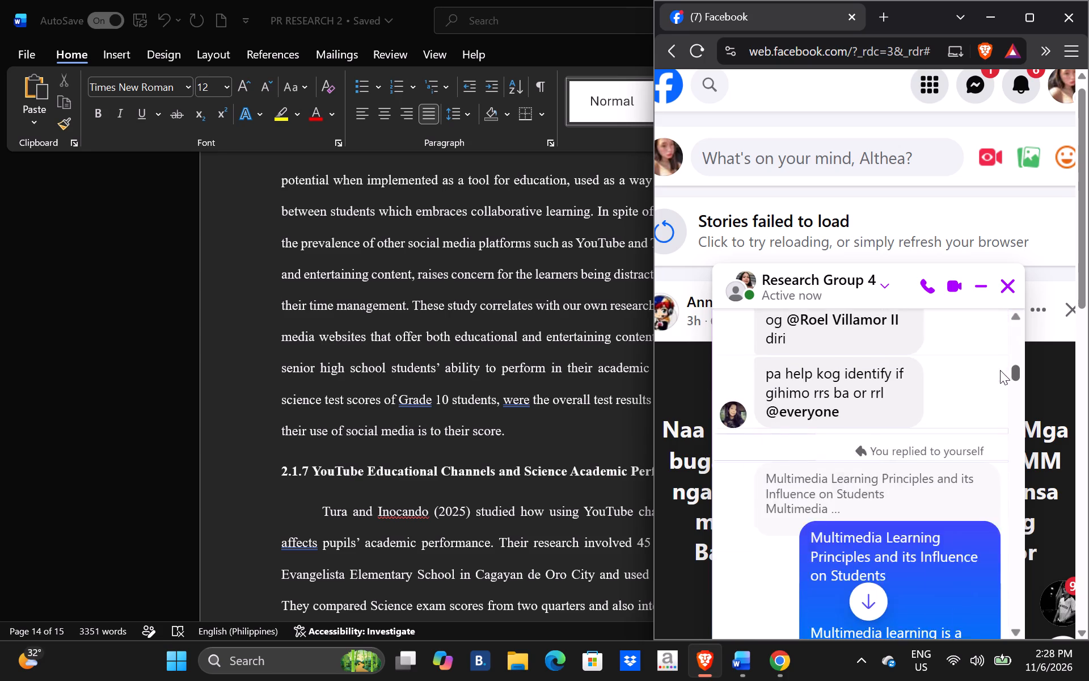
left_click_drag(1000, 370, 1001, 367)
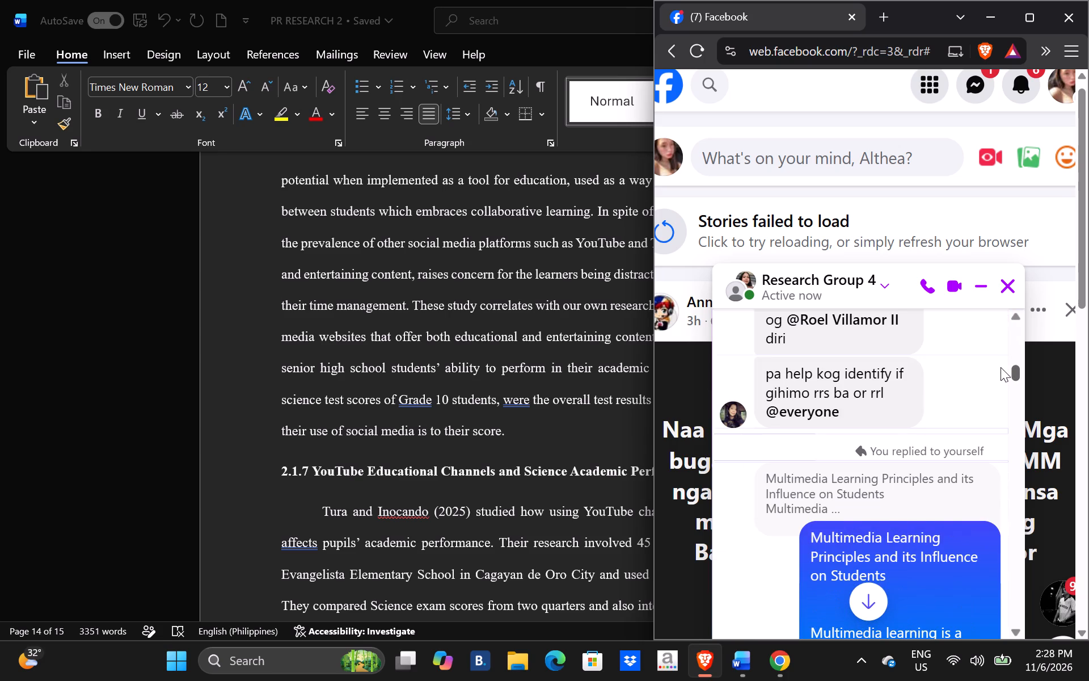
left_click_drag(1001, 367, 1000, 386)
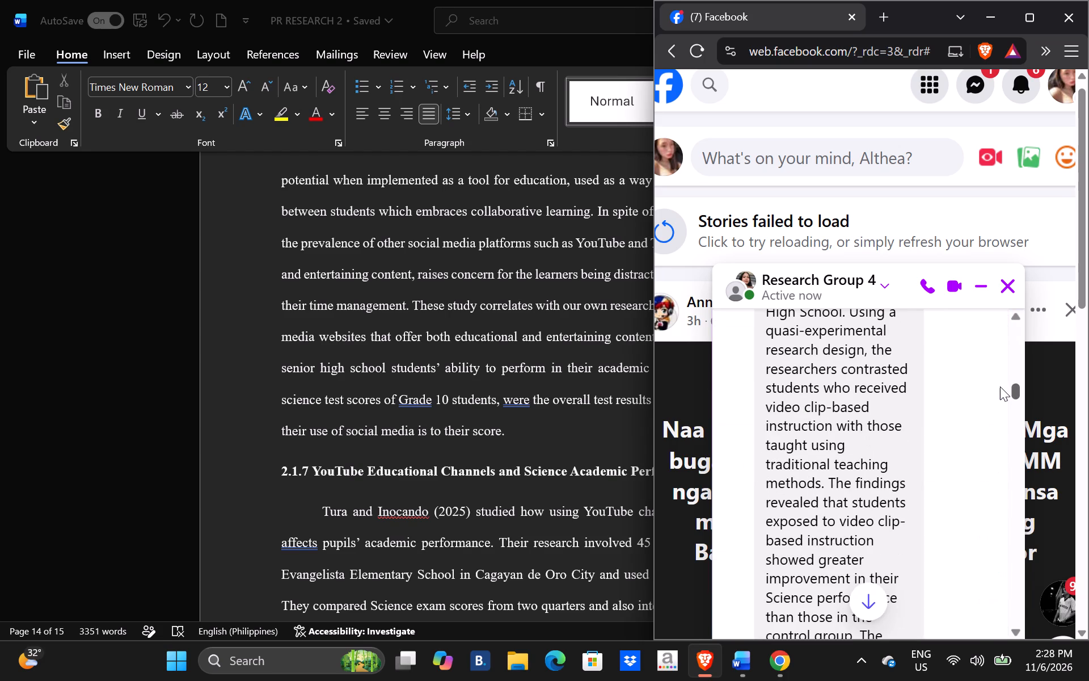
left_click_drag(1000, 386, 1000, 382)
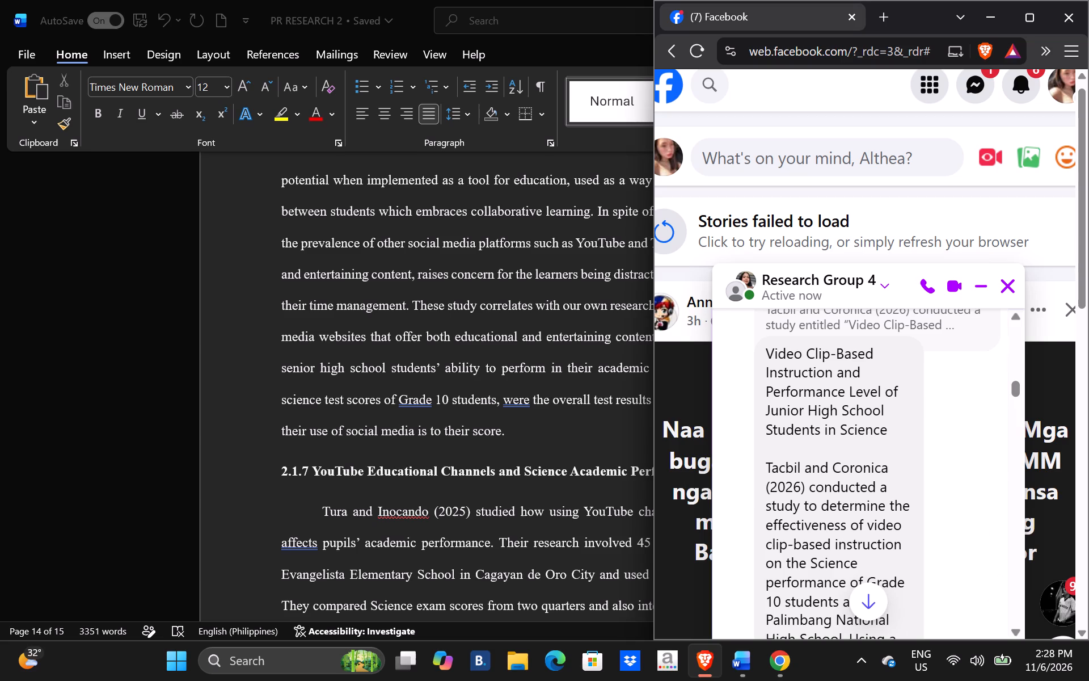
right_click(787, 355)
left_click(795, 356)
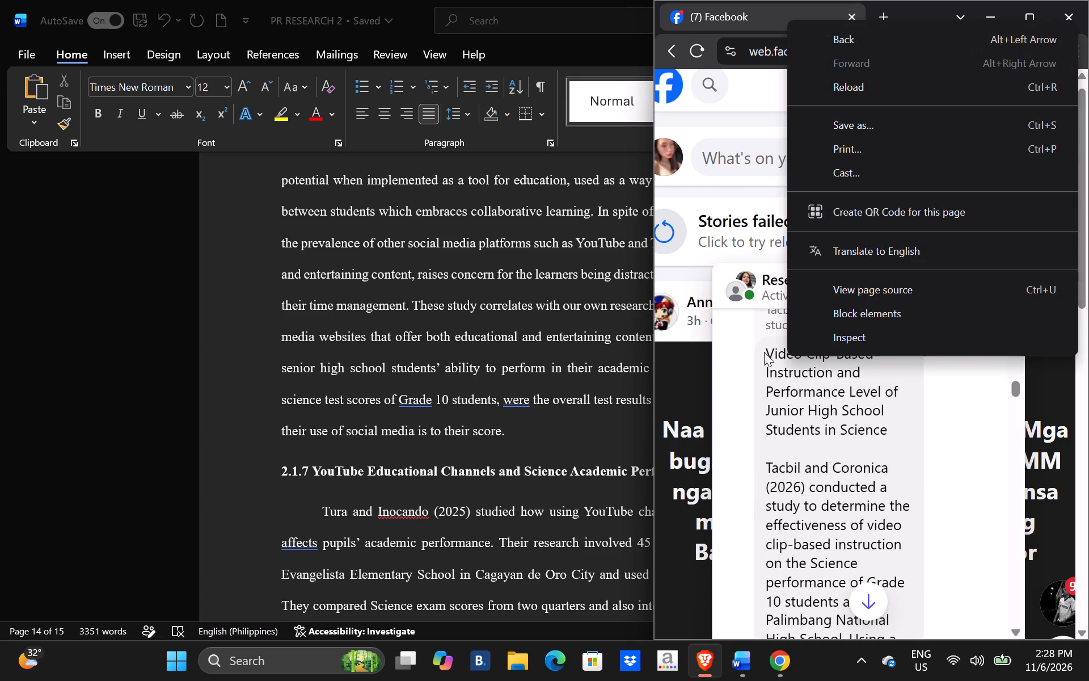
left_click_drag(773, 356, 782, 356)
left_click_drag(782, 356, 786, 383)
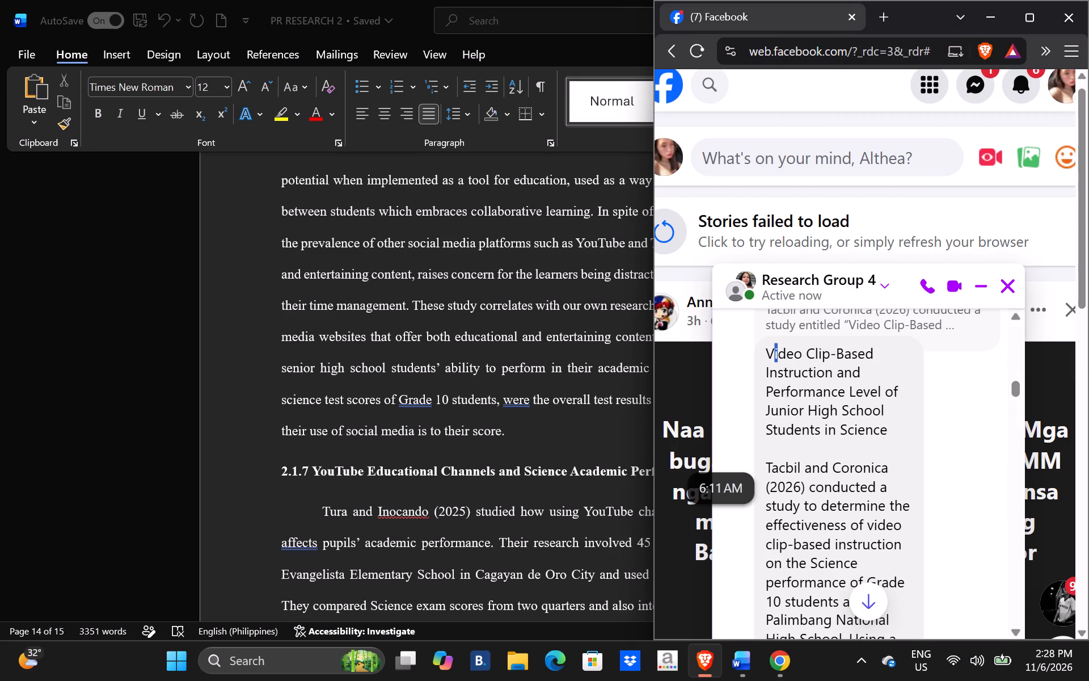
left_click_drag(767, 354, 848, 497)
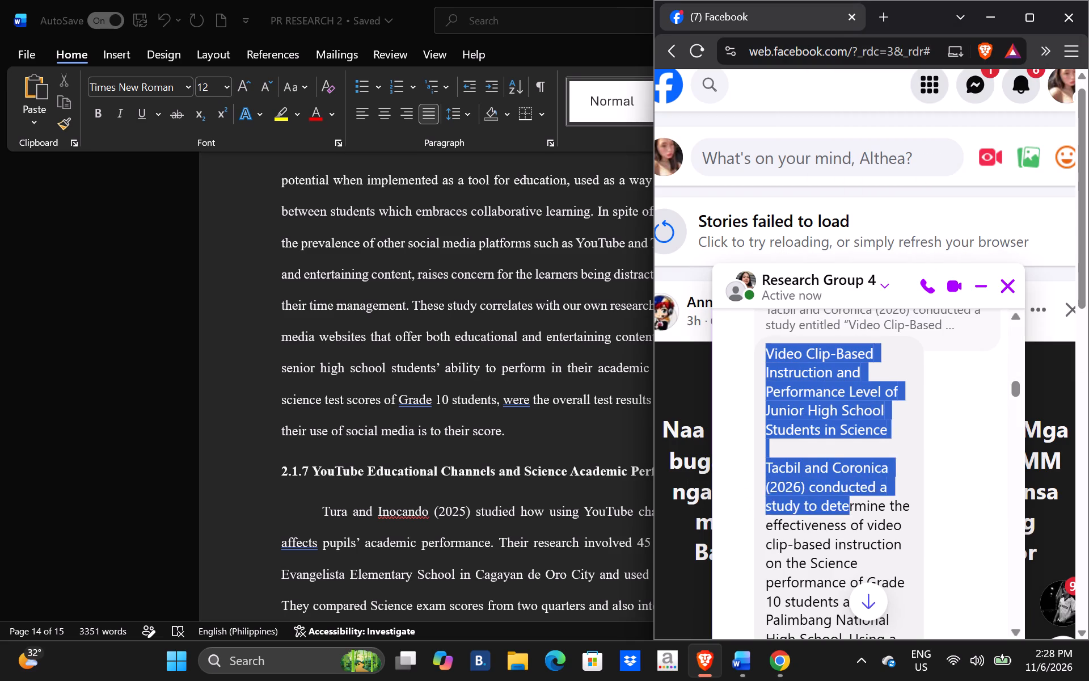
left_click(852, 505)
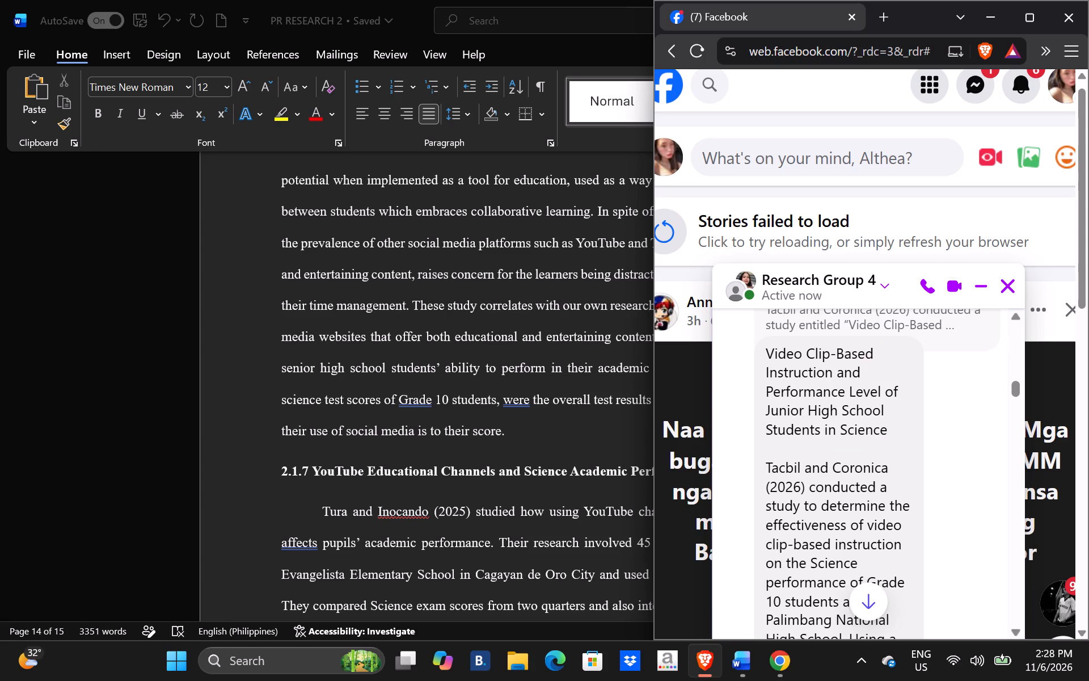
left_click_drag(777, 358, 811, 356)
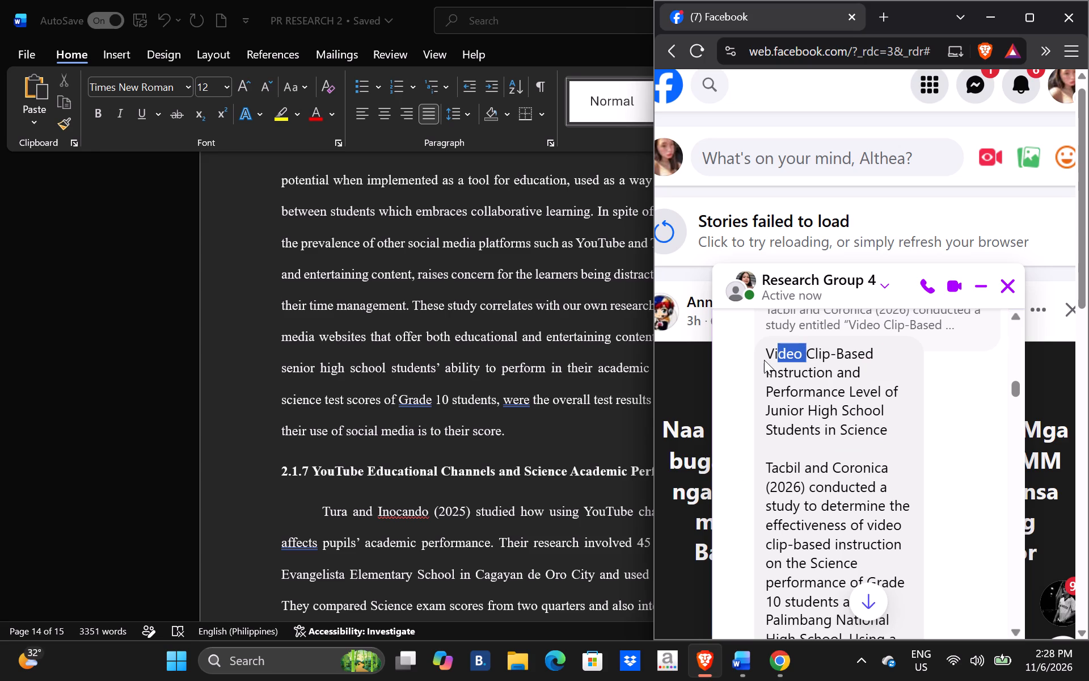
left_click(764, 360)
Copy the full "Video Clip-Based Instruction and Performance Level of Junior High School Students in Science" message, from its title through the DOI link.
left_click_drag(764, 360, 866, 460)
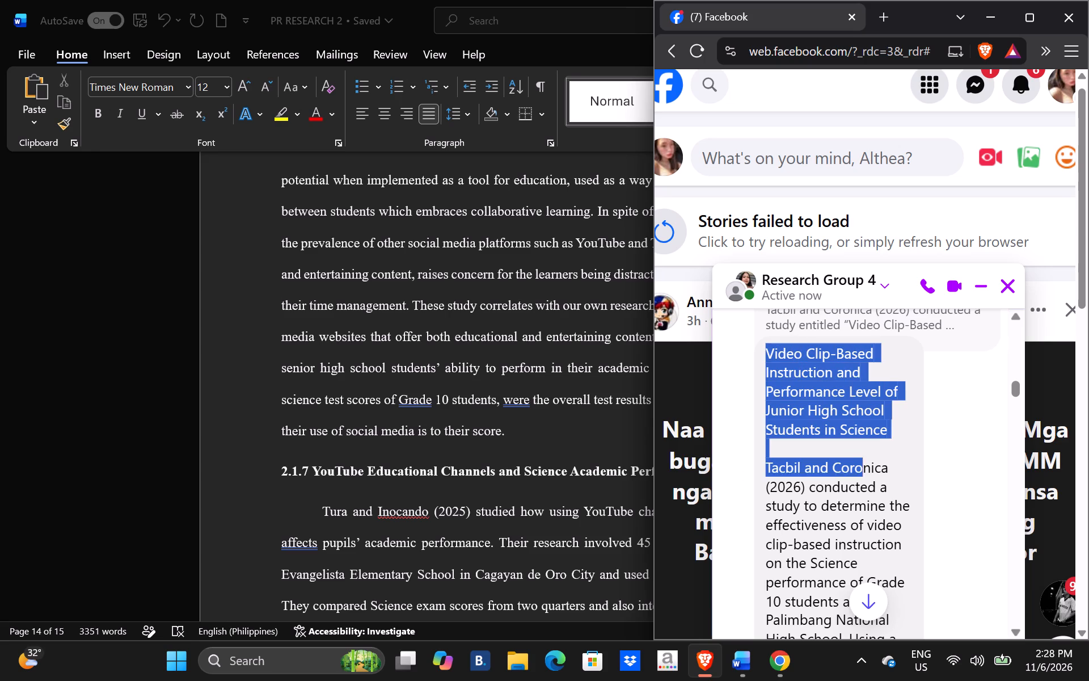
left_click_drag(866, 460, 895, 553)
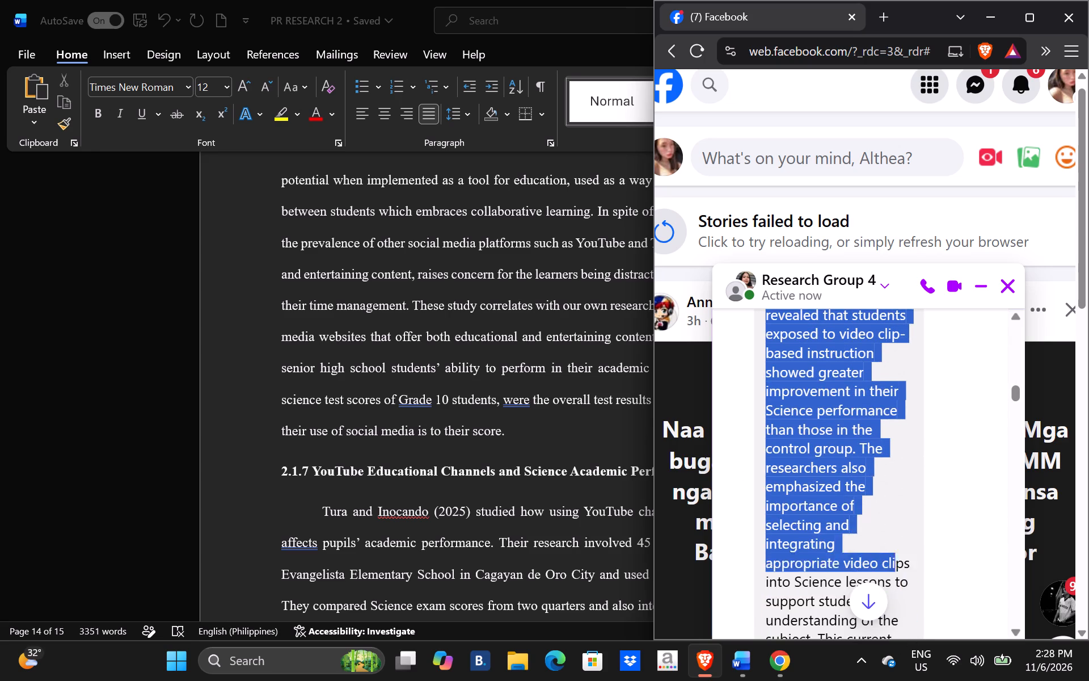
left_click_drag(895, 553, 915, 623)
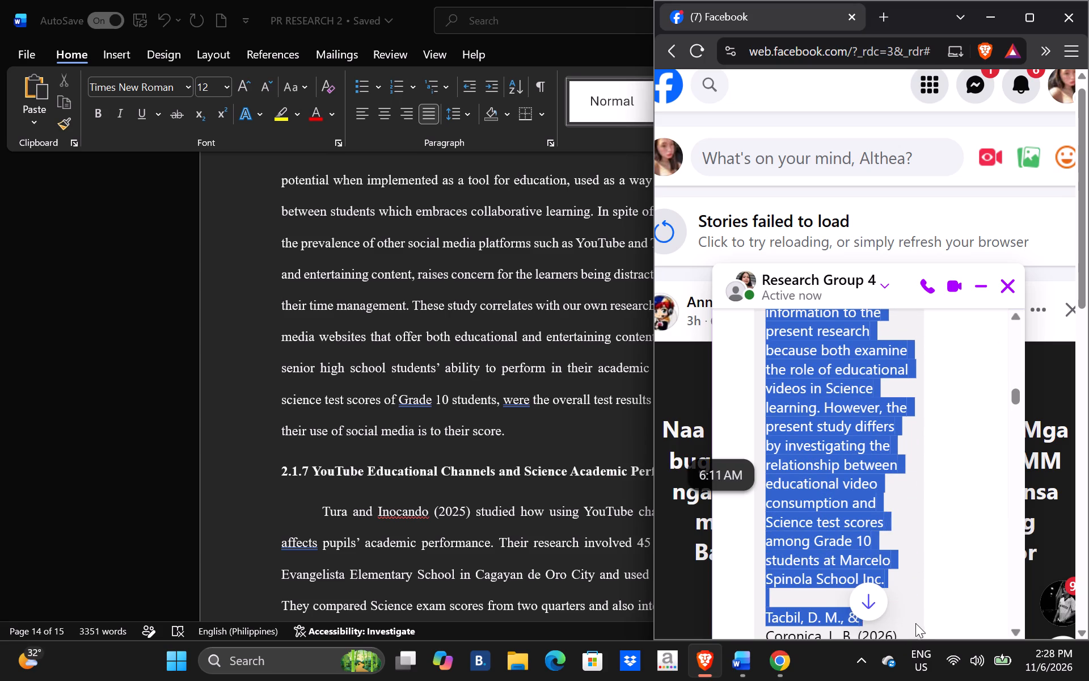
left_click_drag(915, 623, 910, 520)
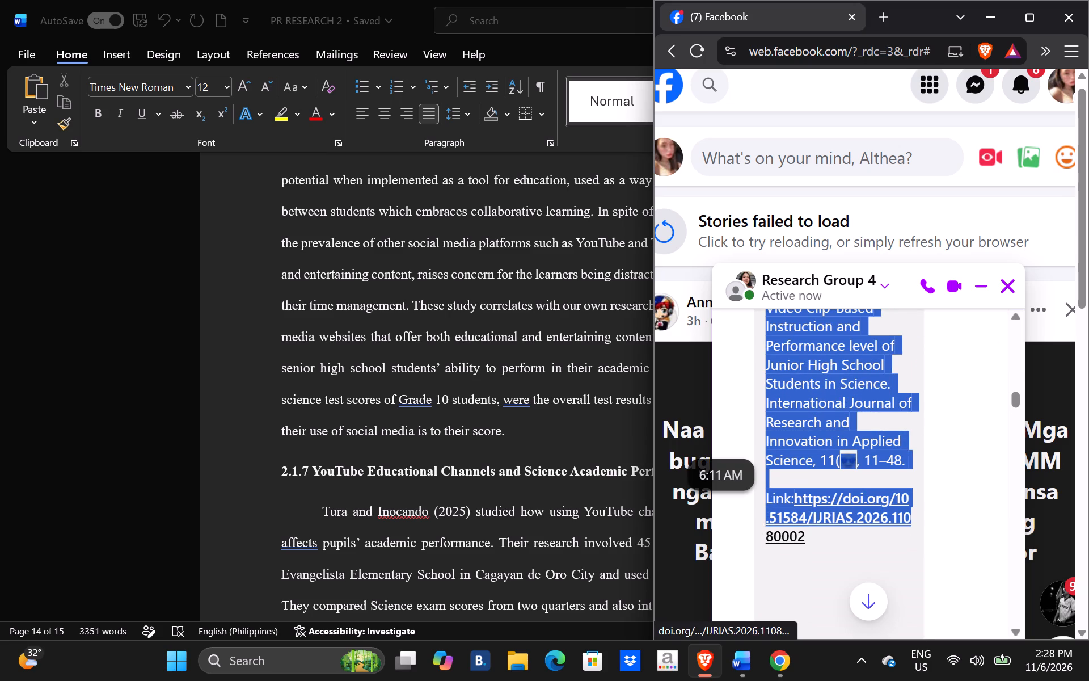
left_click_drag(910, 520, 909, 535)
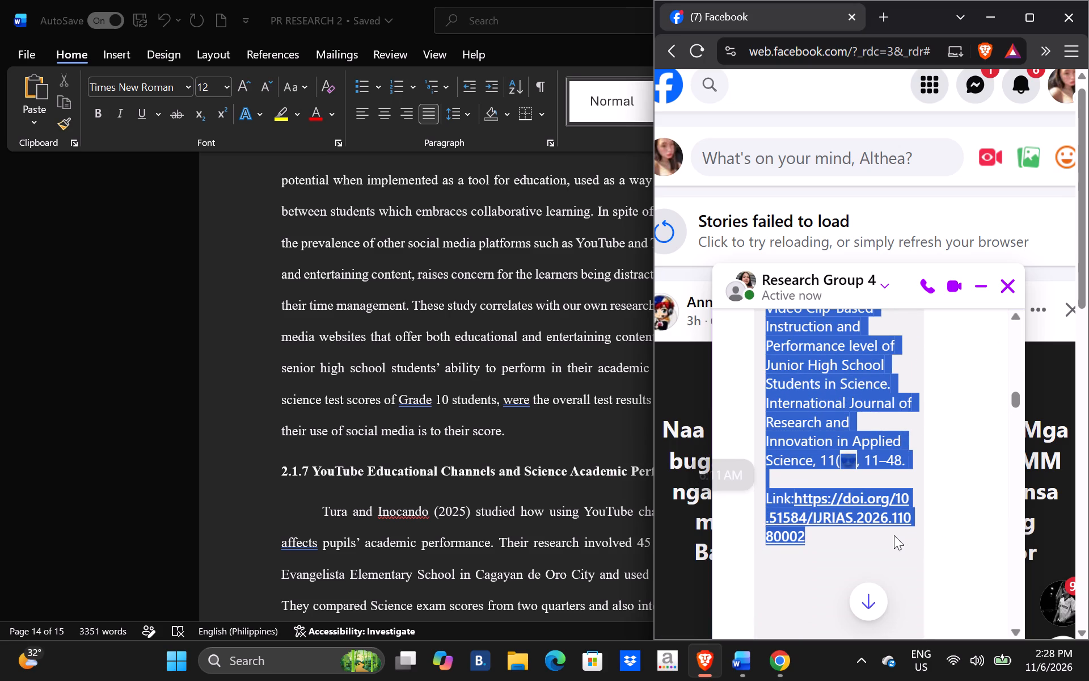
right_click(894, 536)
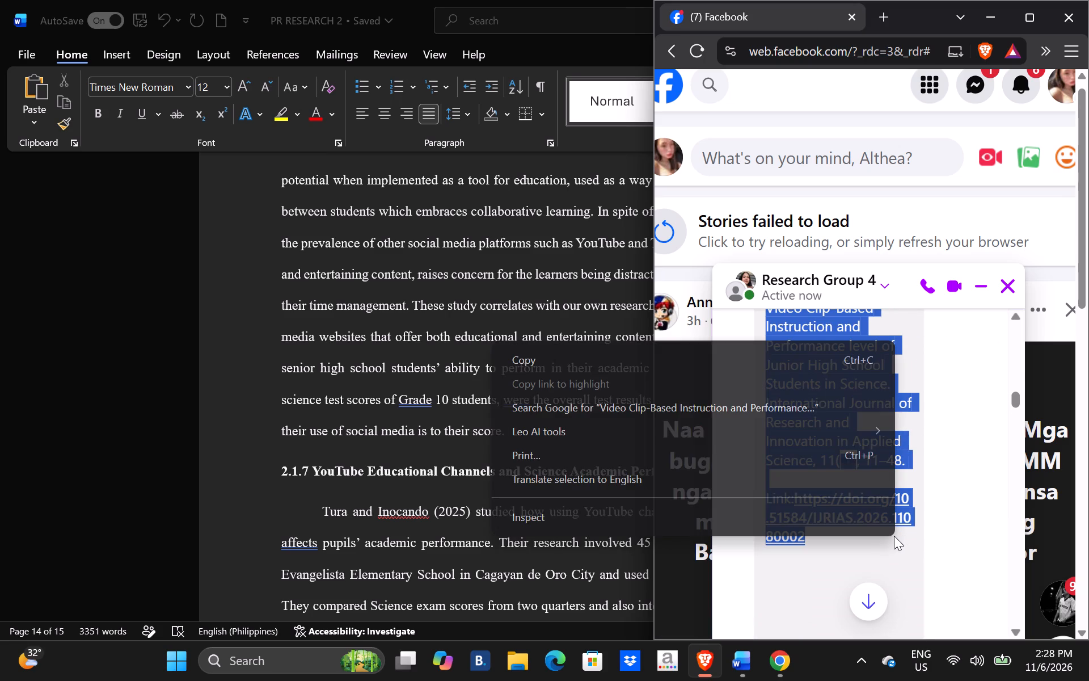
left_click(641, 352)
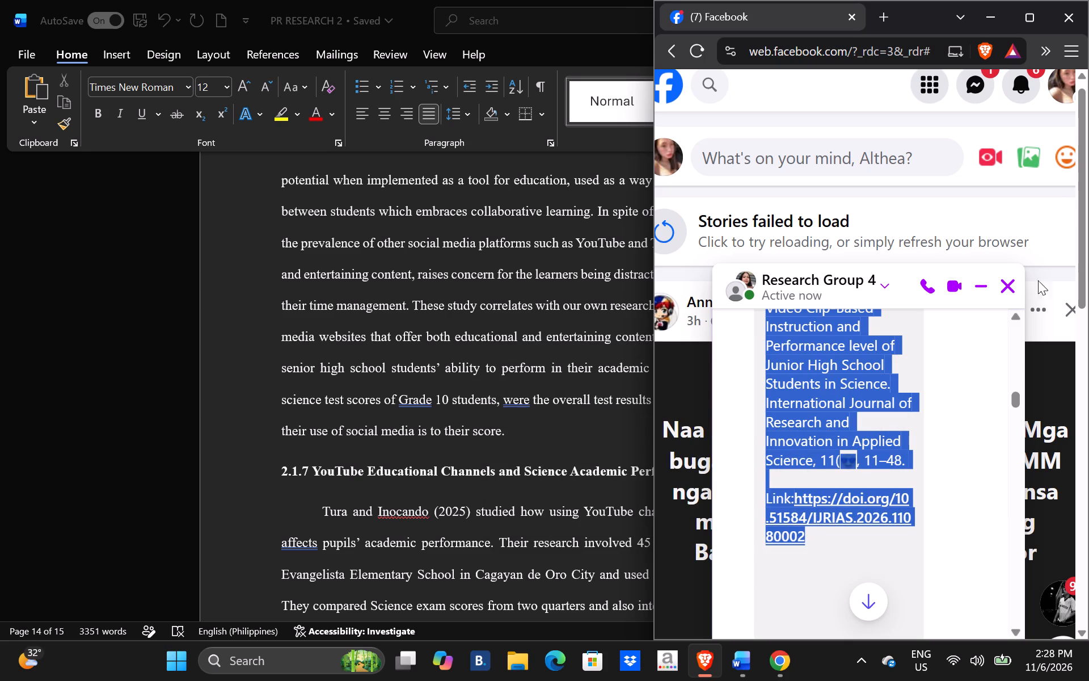
Return to Word and paste the copied study write-up as a new paragraph after the end of section 2.1.7.
left_click(1088, 159)
left_click(983, 23)
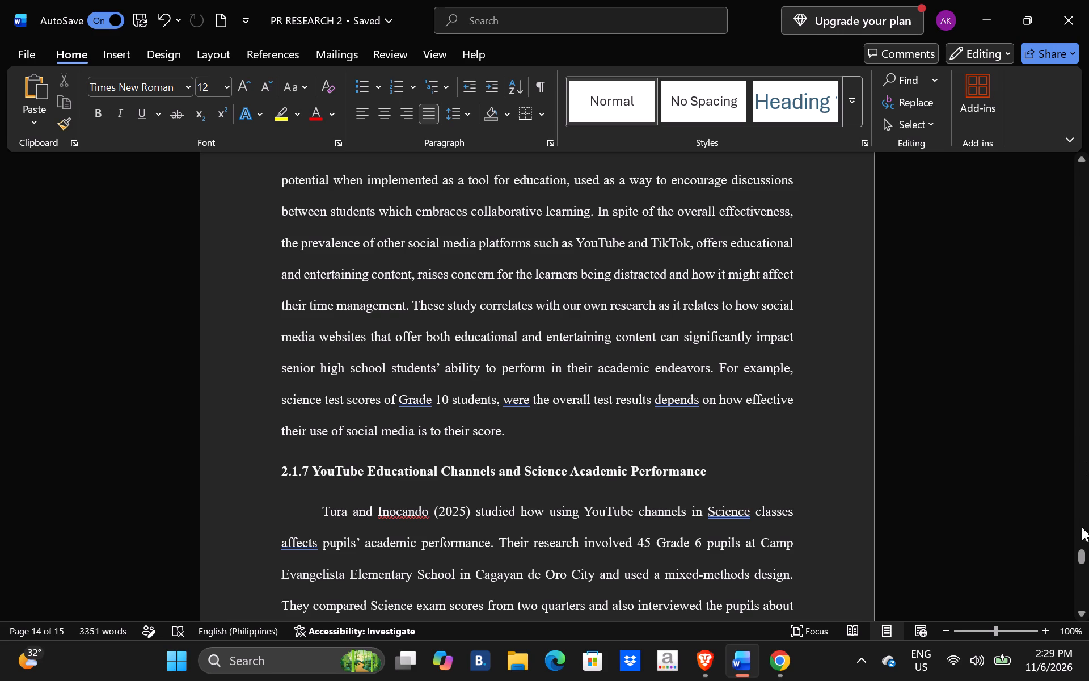
left_click_drag(1082, 552, 1082, 565)
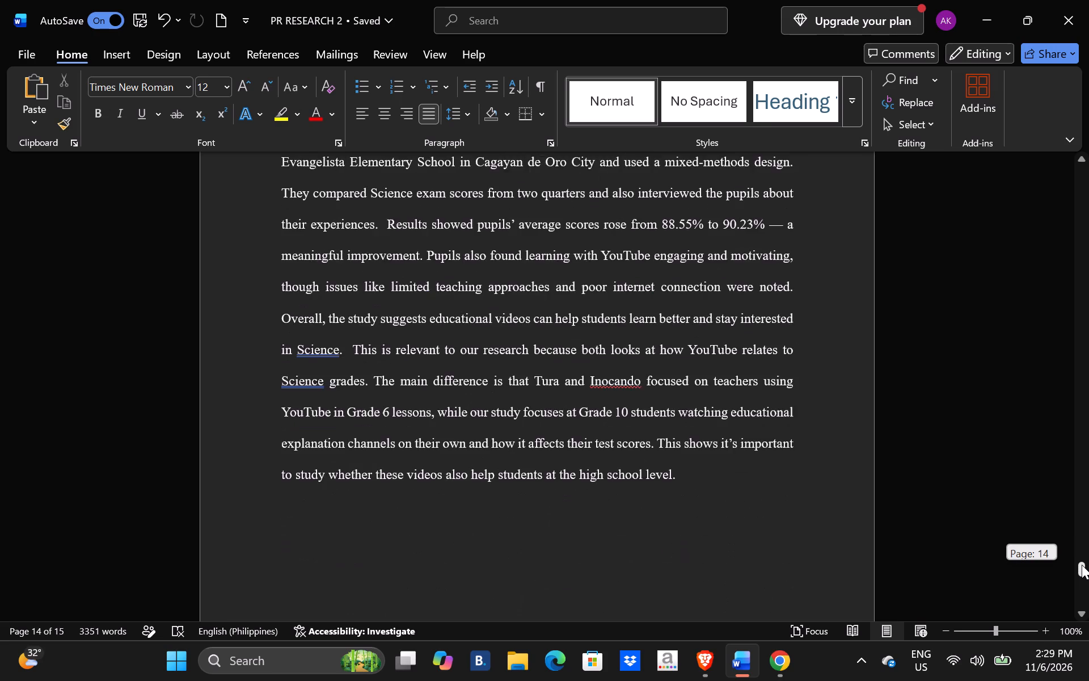
left_click_drag(1082, 565, 1082, 566)
left_click(760, 426)
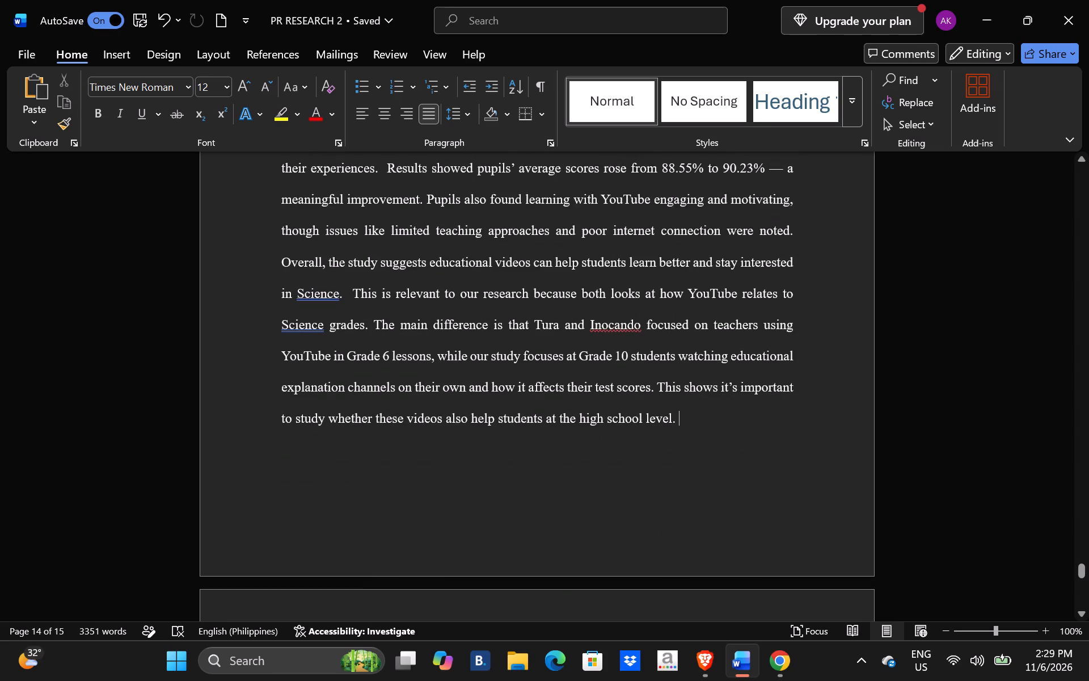
key("Return")
left_click(32, 90)
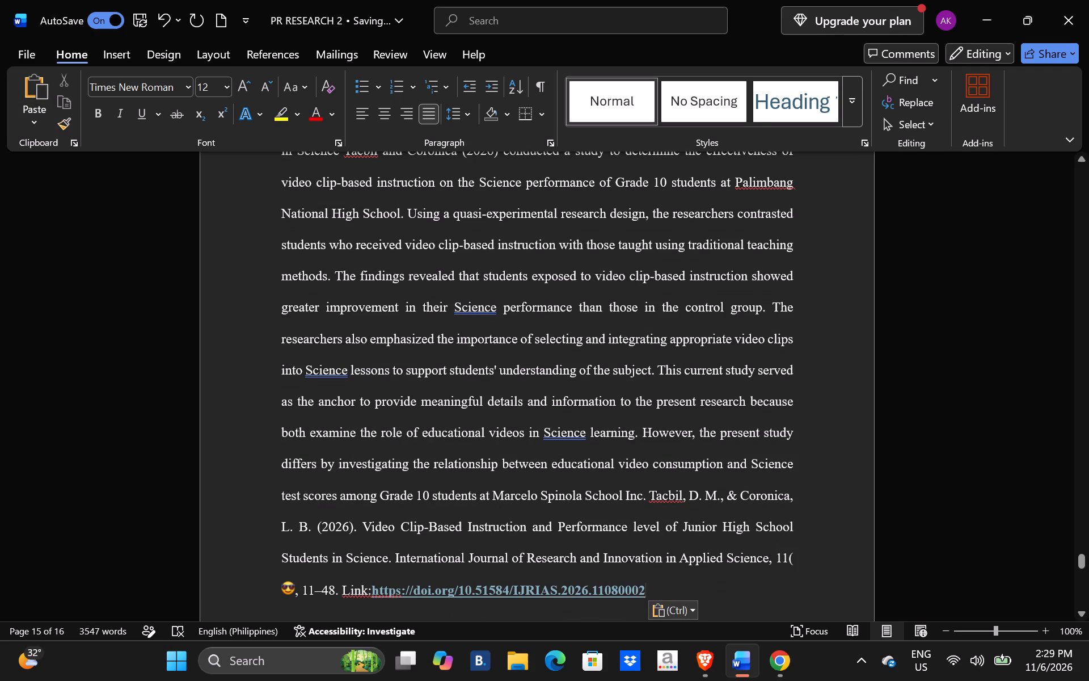
Review section 2.1.7 and the pasted study's opening, and check its title layout against the original message in Brave's Research Group 4 chat.
left_click_drag(1086, 564, 1085, 532)
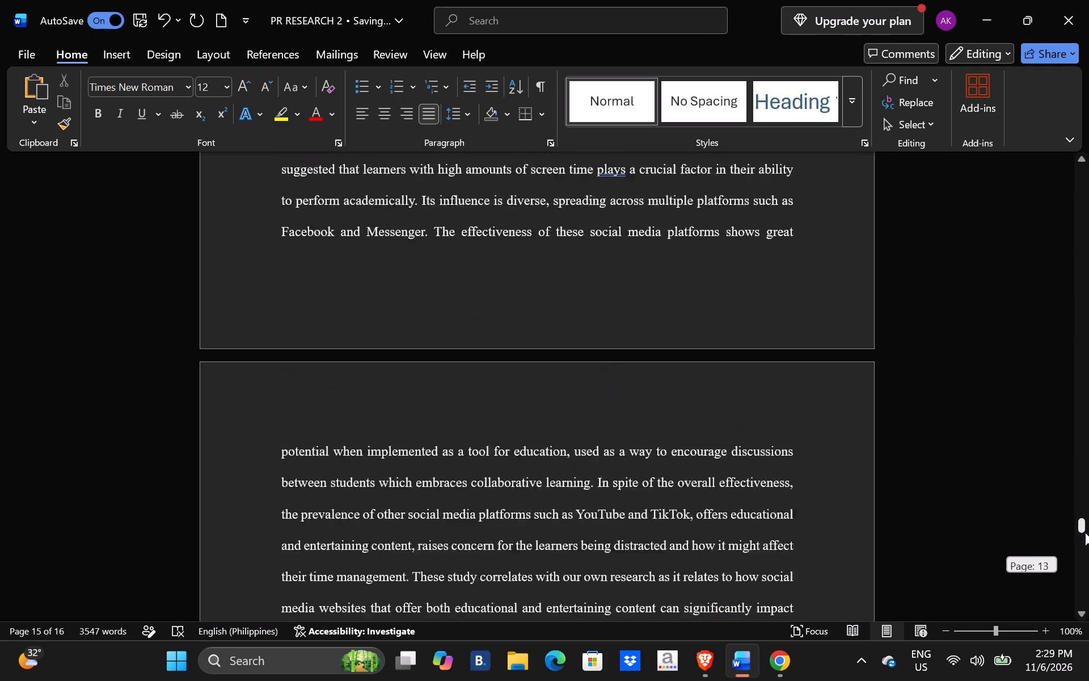
left_click_drag(1085, 532, 1086, 538)
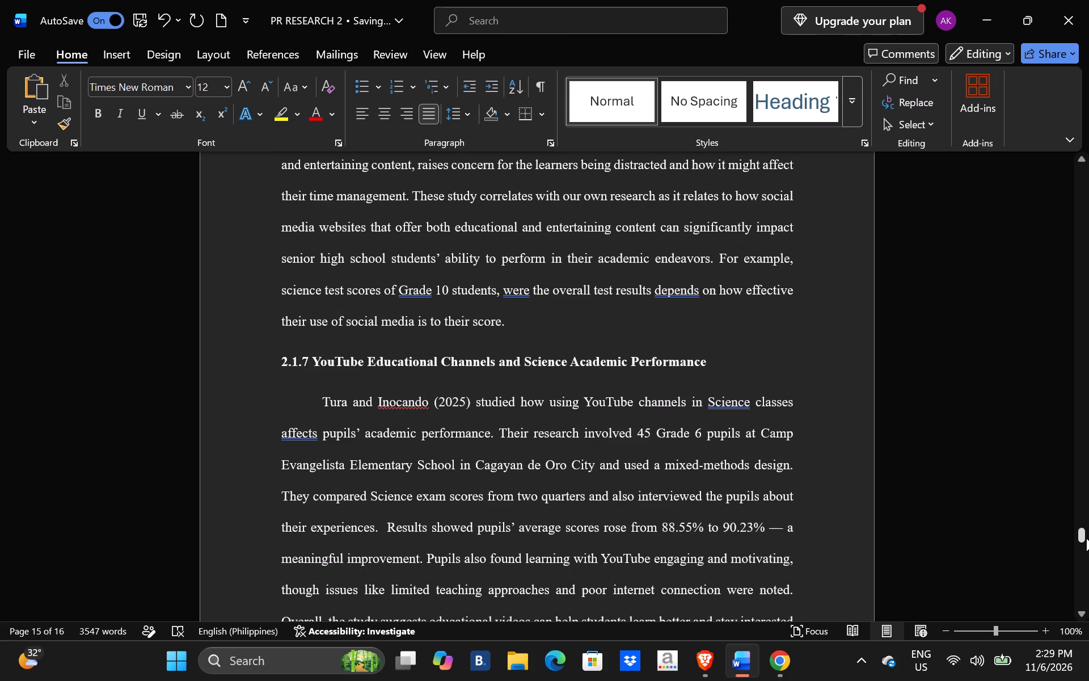
left_click_drag(1084, 533, 1084, 538)
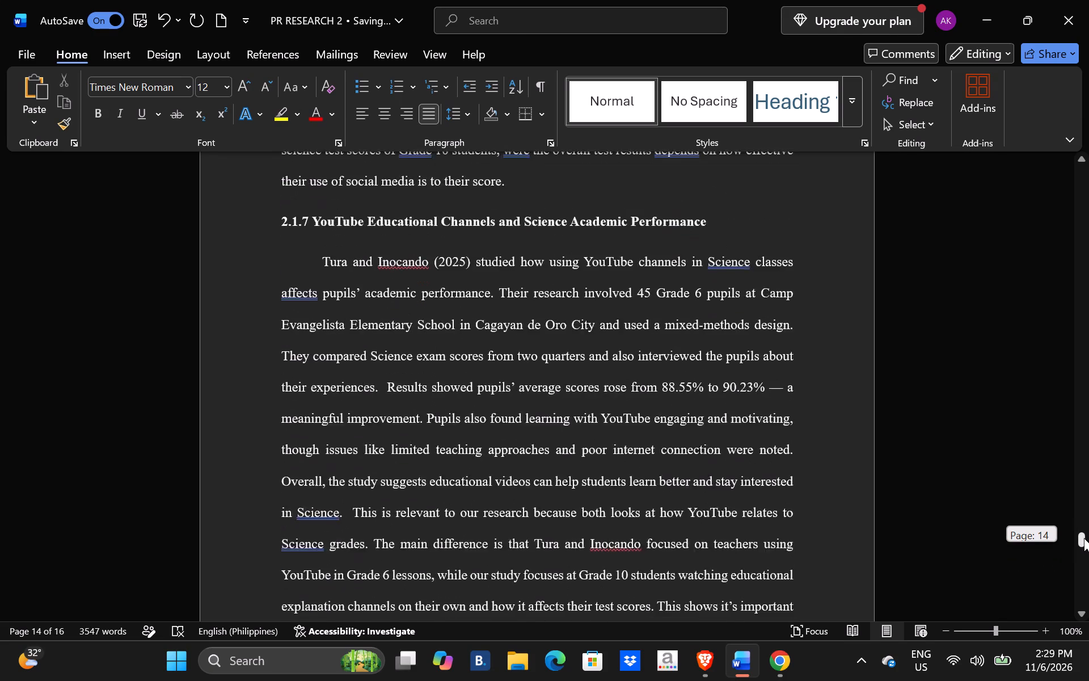
left_click_drag(1084, 538, 1086, 547)
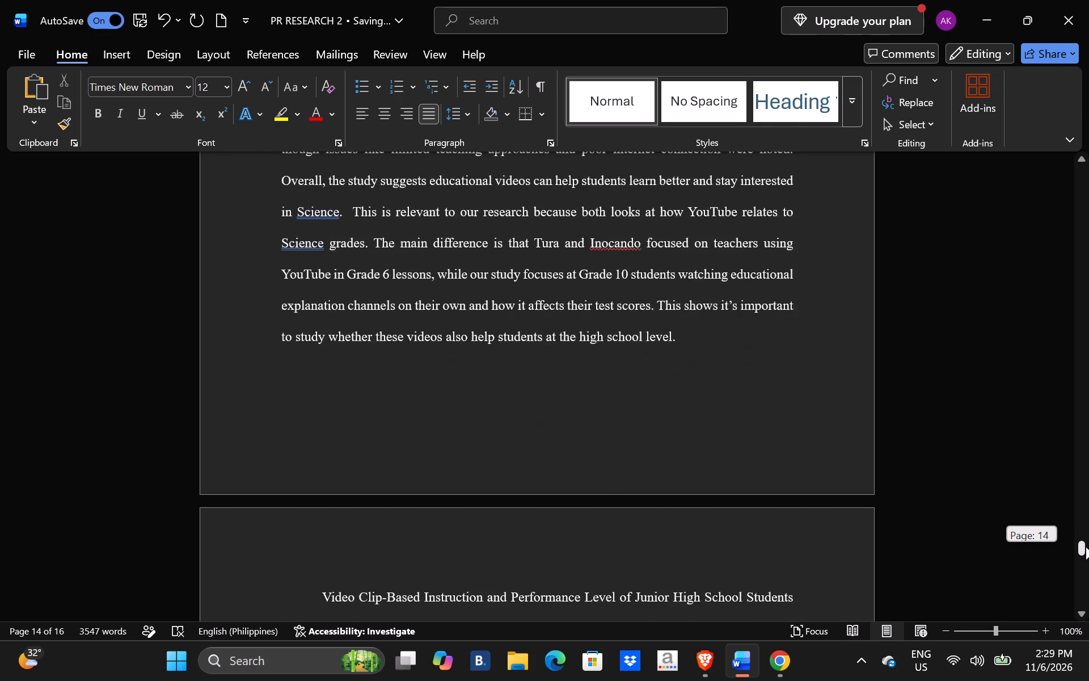
left_click_drag(1086, 547, 1087, 553)
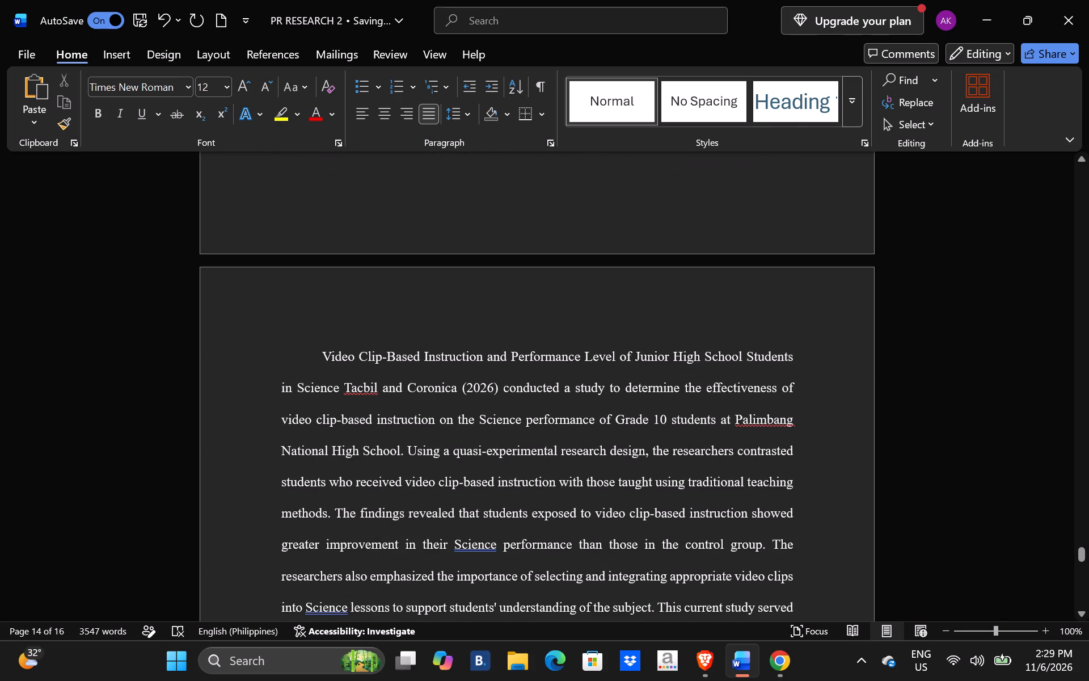
left_click(699, 666)
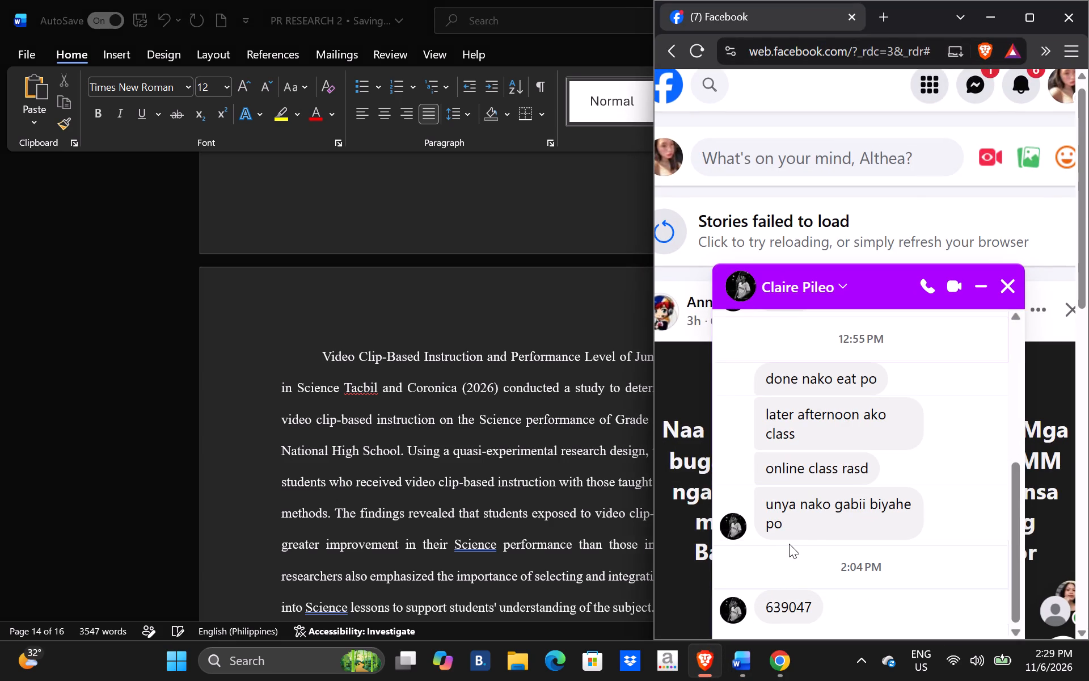
left_click(973, 285)
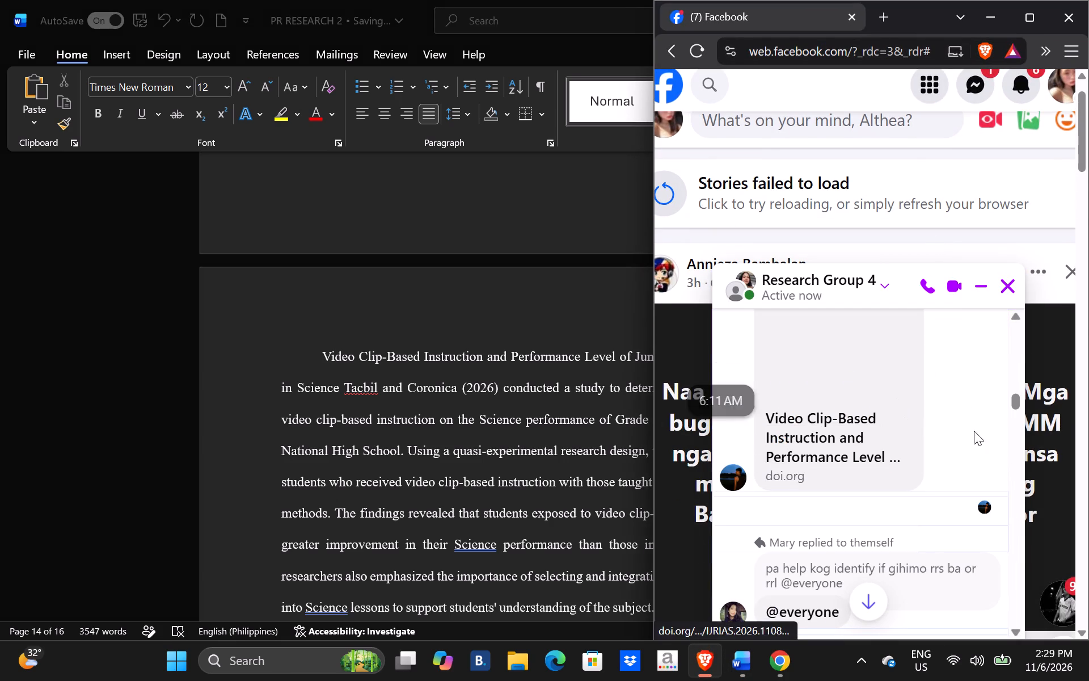
left_click_drag(1010, 404, 1006, 376)
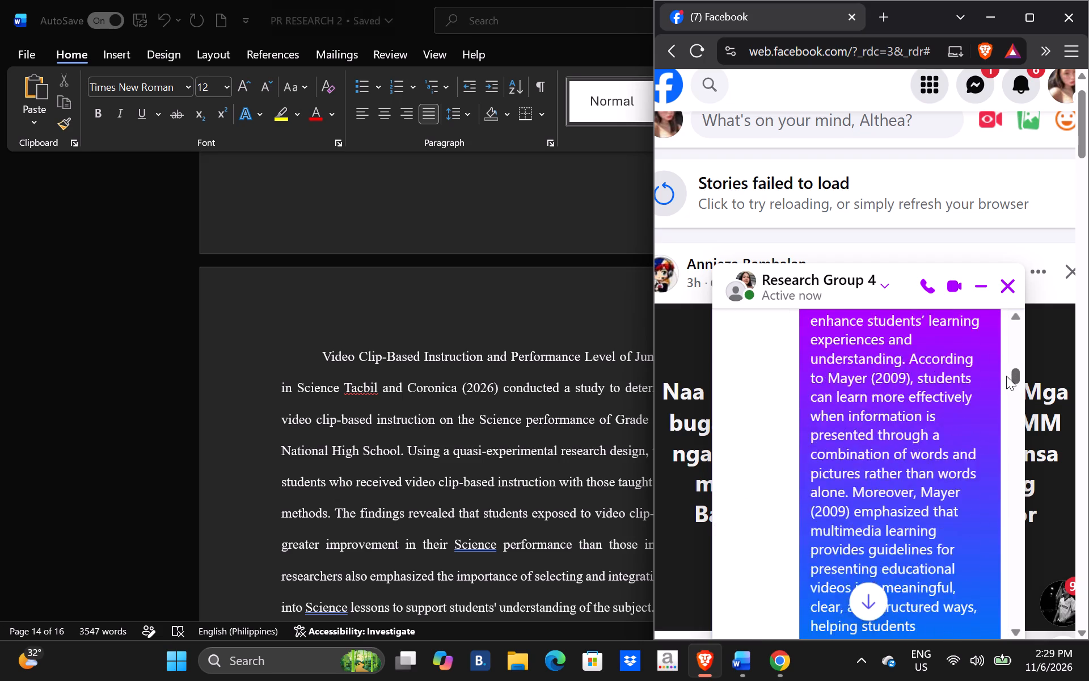
left_click_drag(1006, 376, 1006, 376)
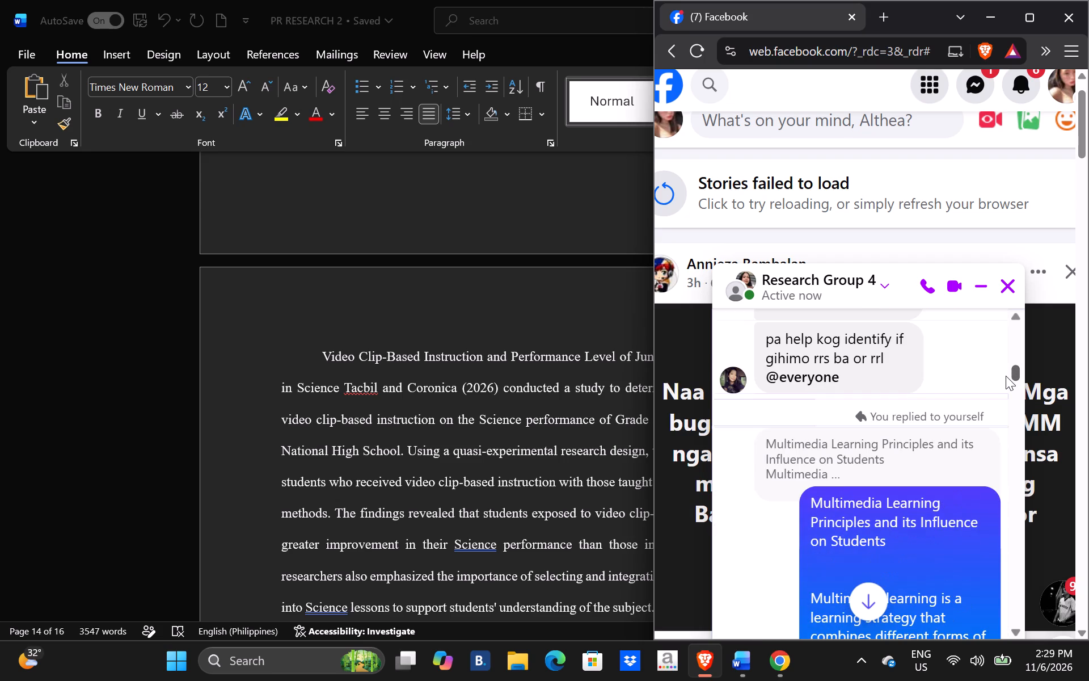
left_click_drag(1006, 376, 1010, 395)
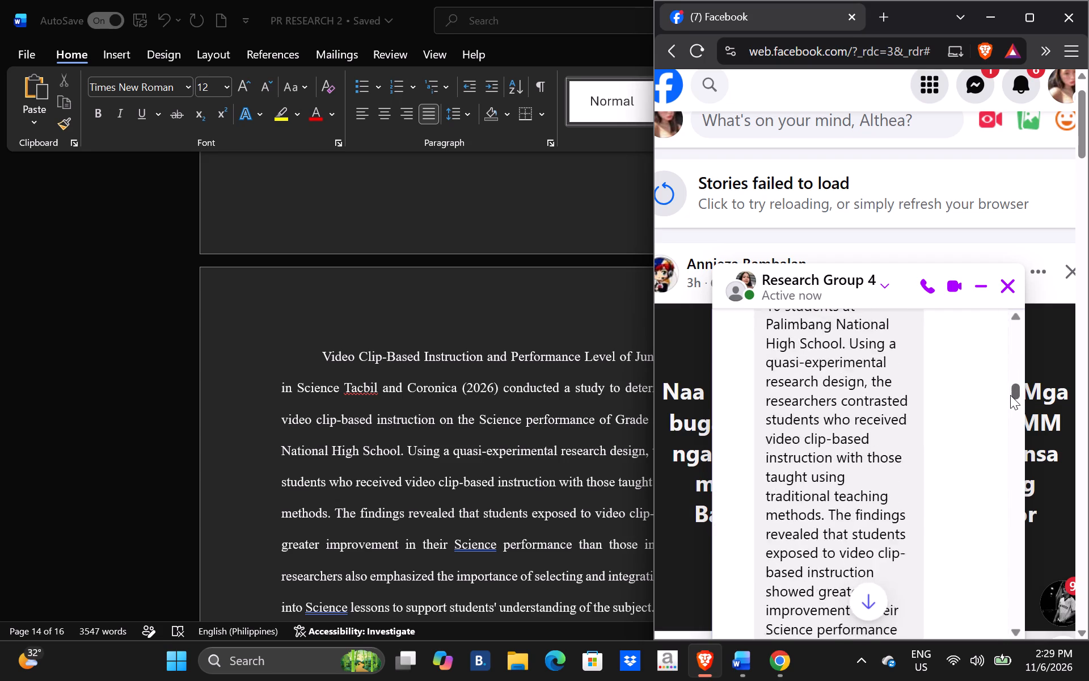
left_click_drag(1010, 395, 1010, 391)
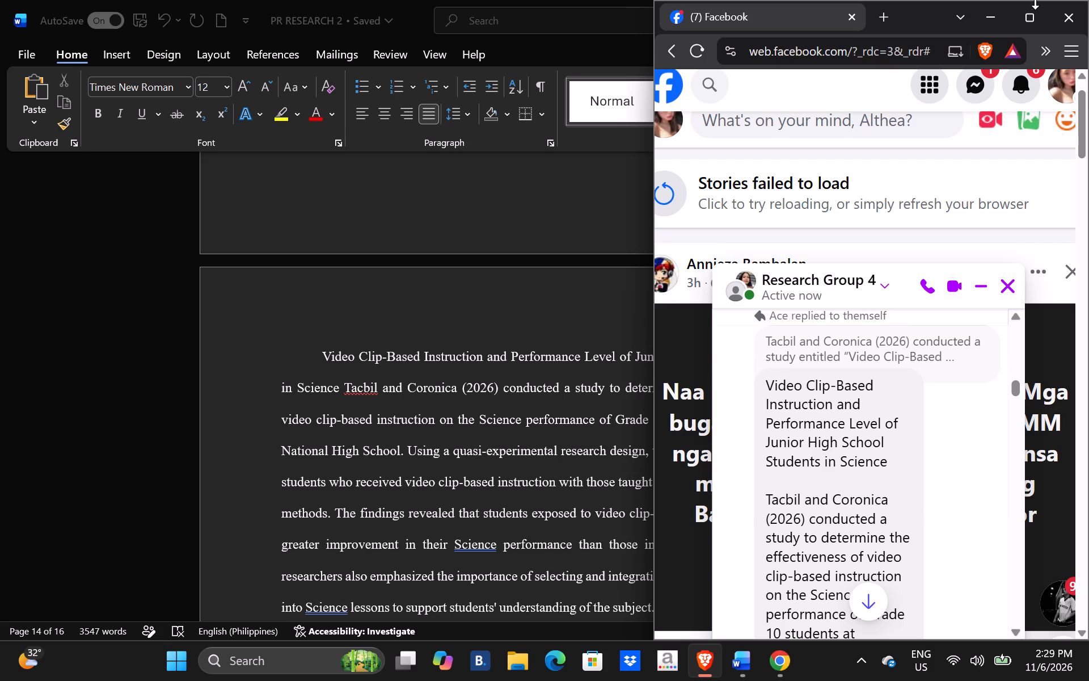
Return to Word and separate the pasted study's title from its body by starting a new paragraph at "Tacbil and Coronica (2026)".
left_click(984, 5)
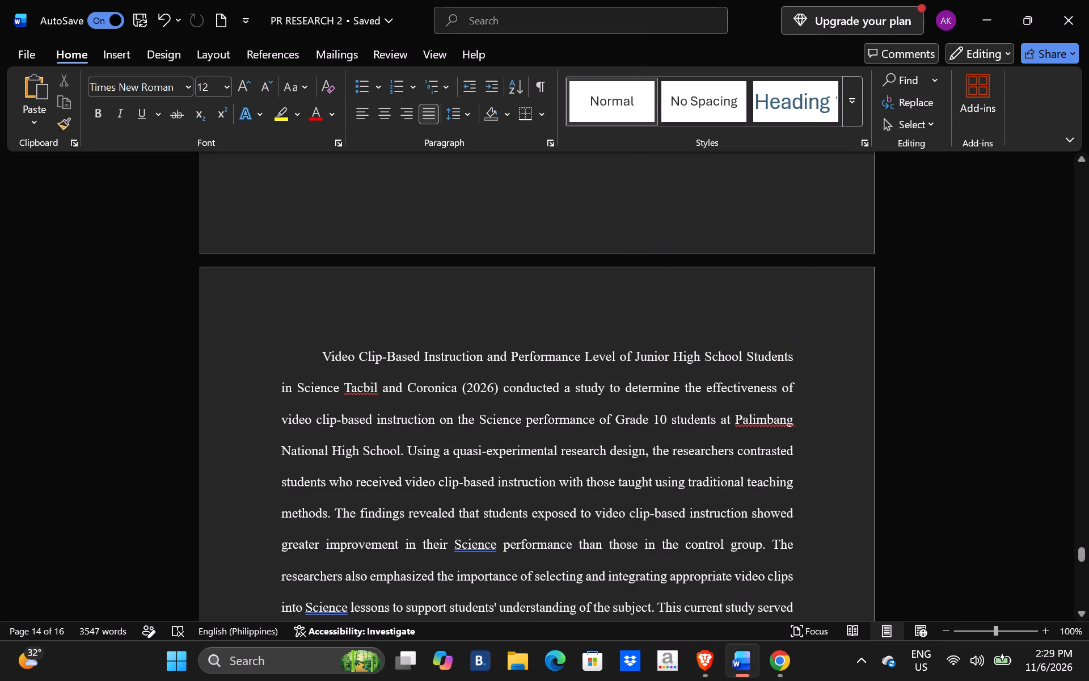
left_click(346, 388)
key("Return")
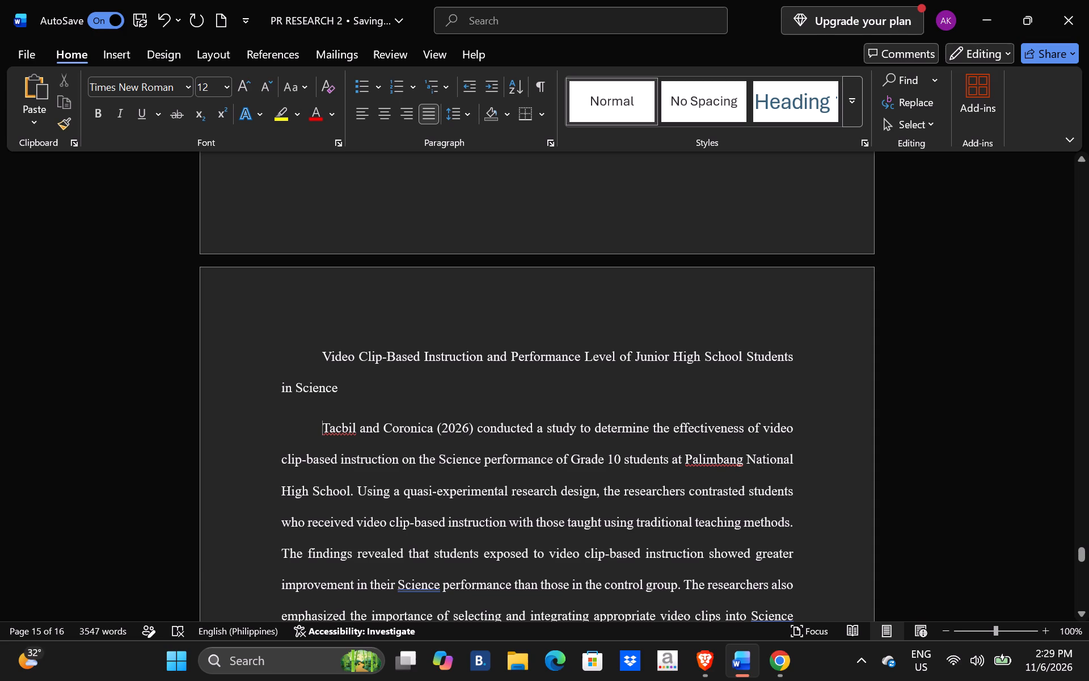
Make the title "Video Clip-Based Instruction and Performance Level of Junior High School Students in Science" bold.
left_click(1080, 561)
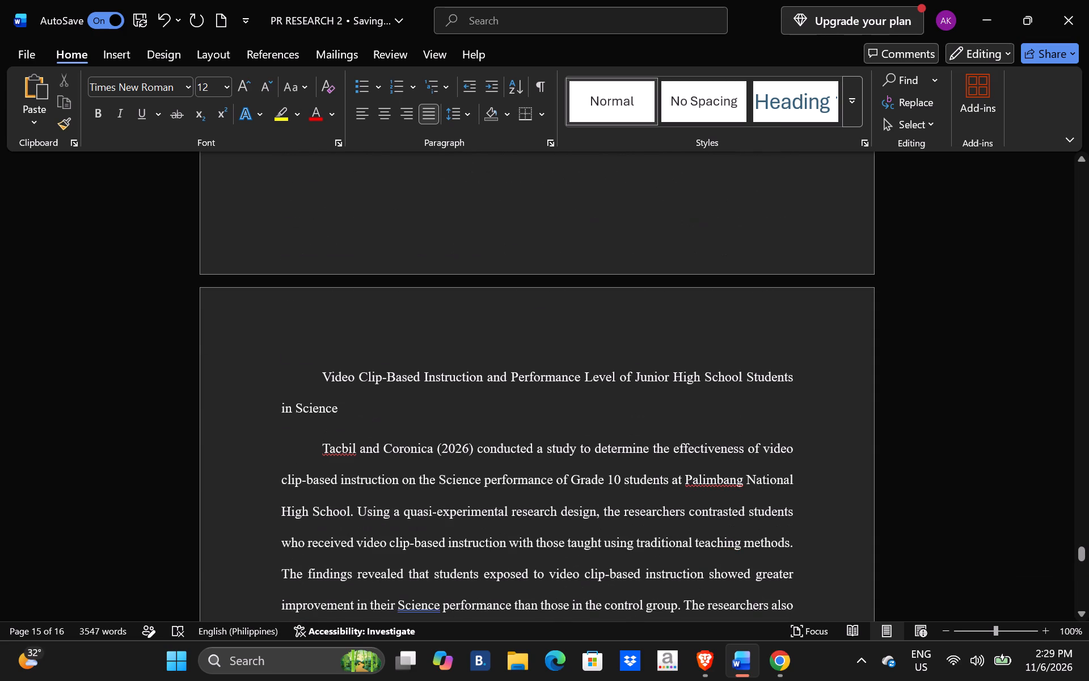
left_click_drag(320, 367, 356, 410)
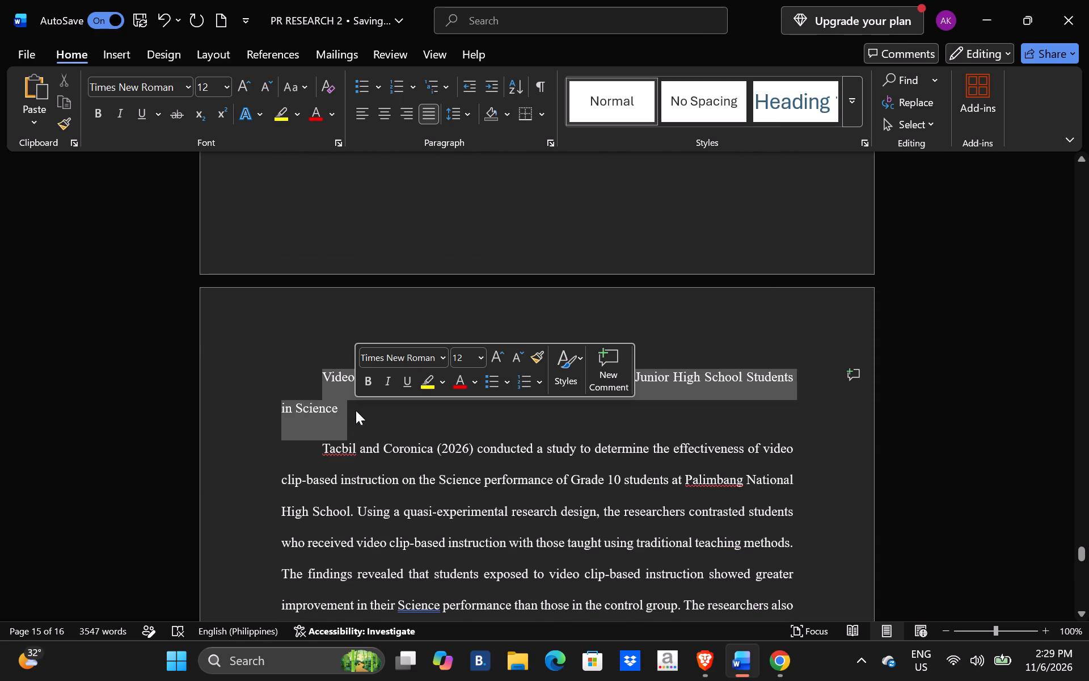
left_click(98, 111)
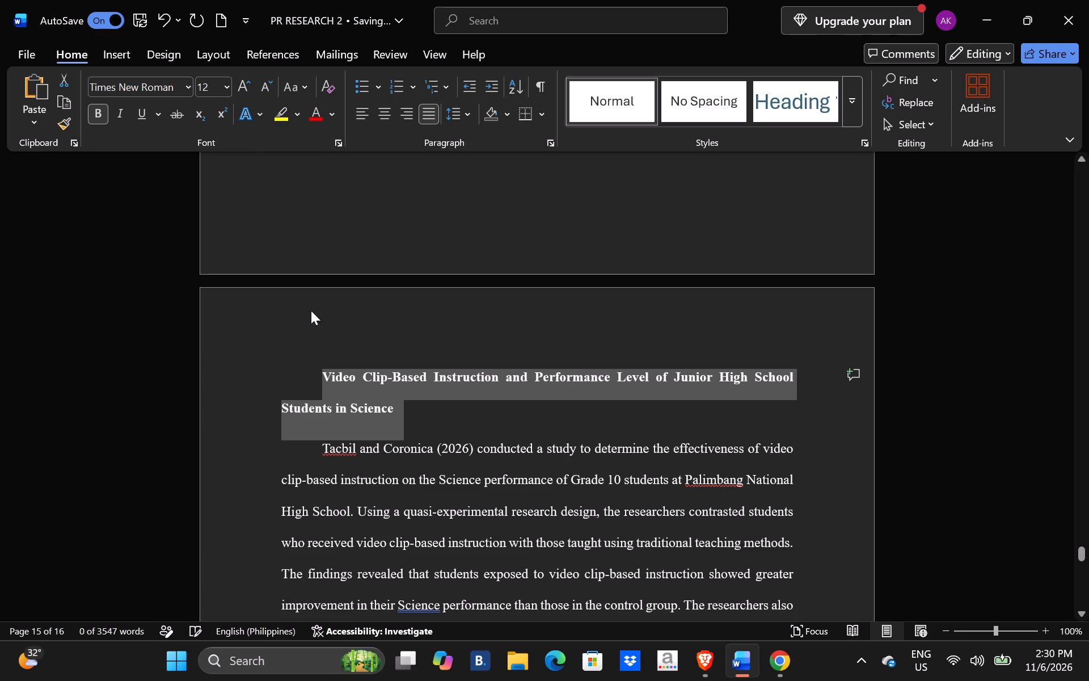
left_click(309, 350)
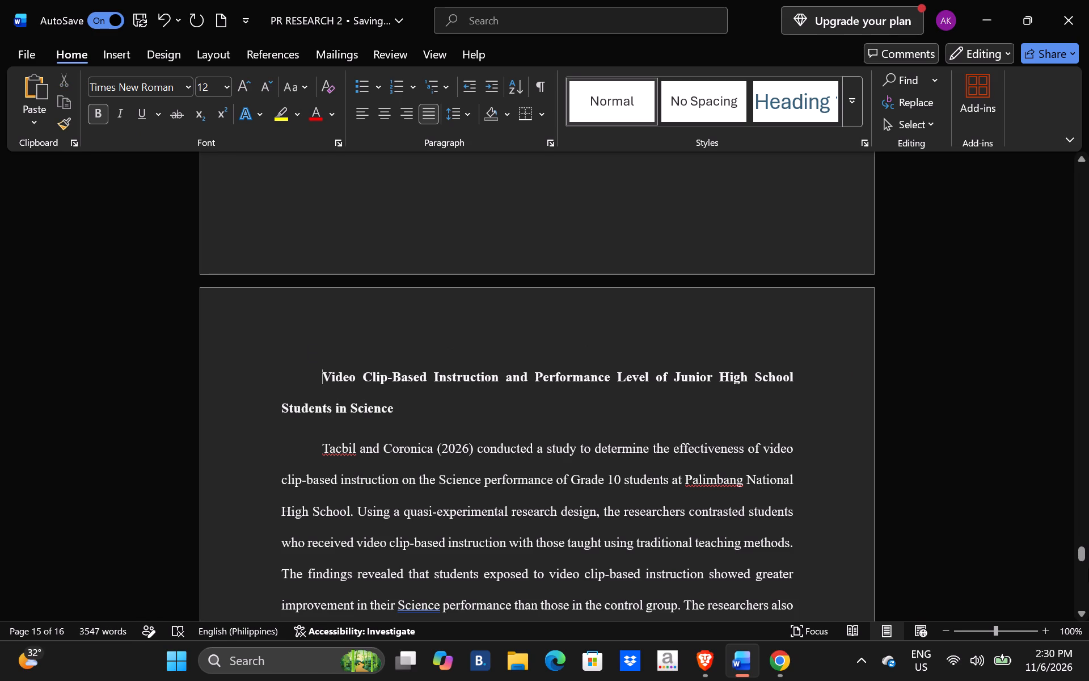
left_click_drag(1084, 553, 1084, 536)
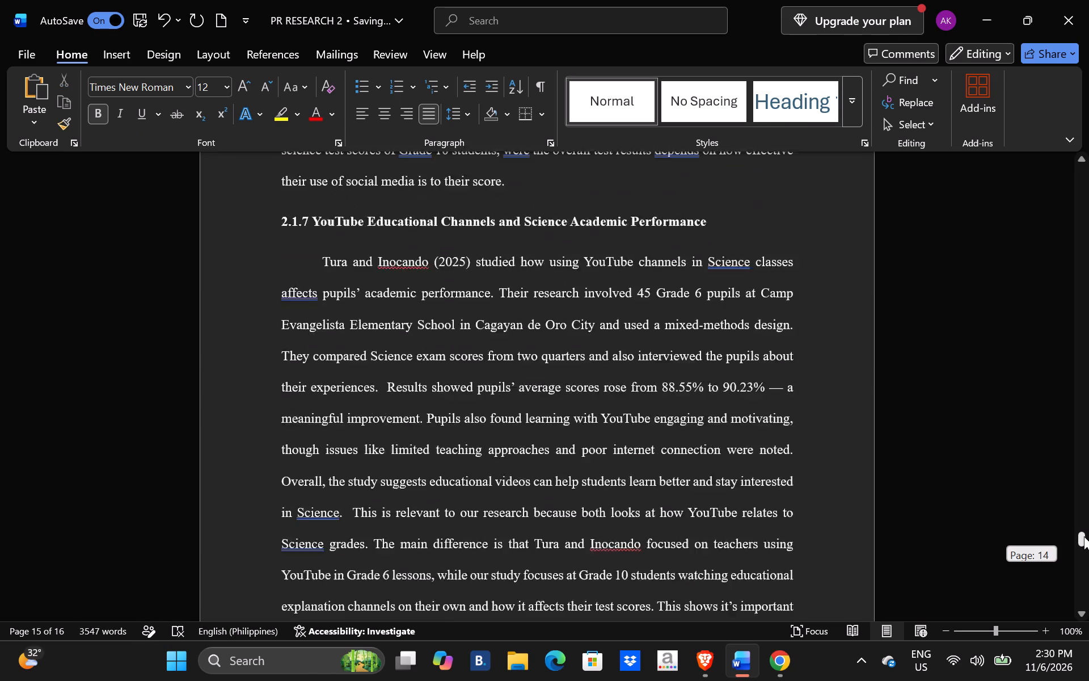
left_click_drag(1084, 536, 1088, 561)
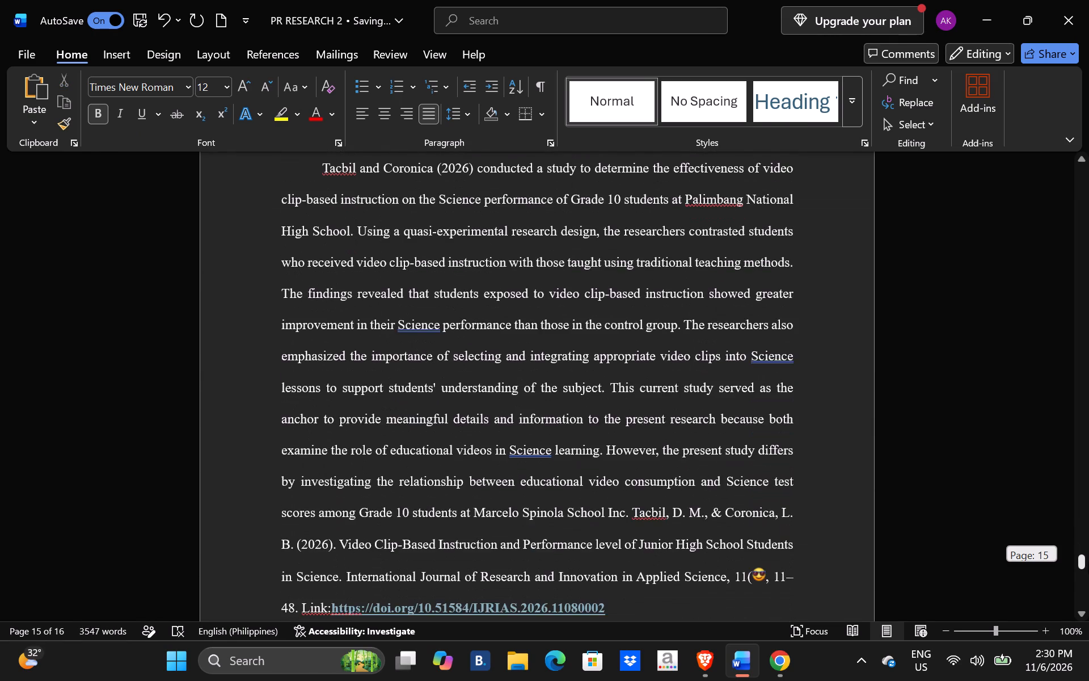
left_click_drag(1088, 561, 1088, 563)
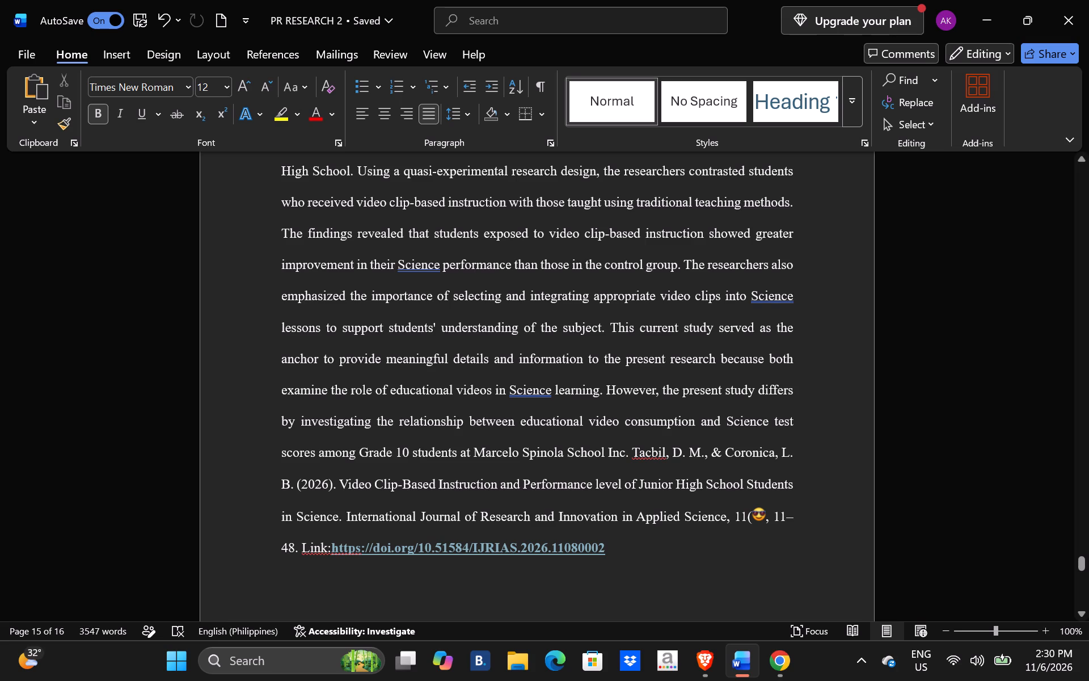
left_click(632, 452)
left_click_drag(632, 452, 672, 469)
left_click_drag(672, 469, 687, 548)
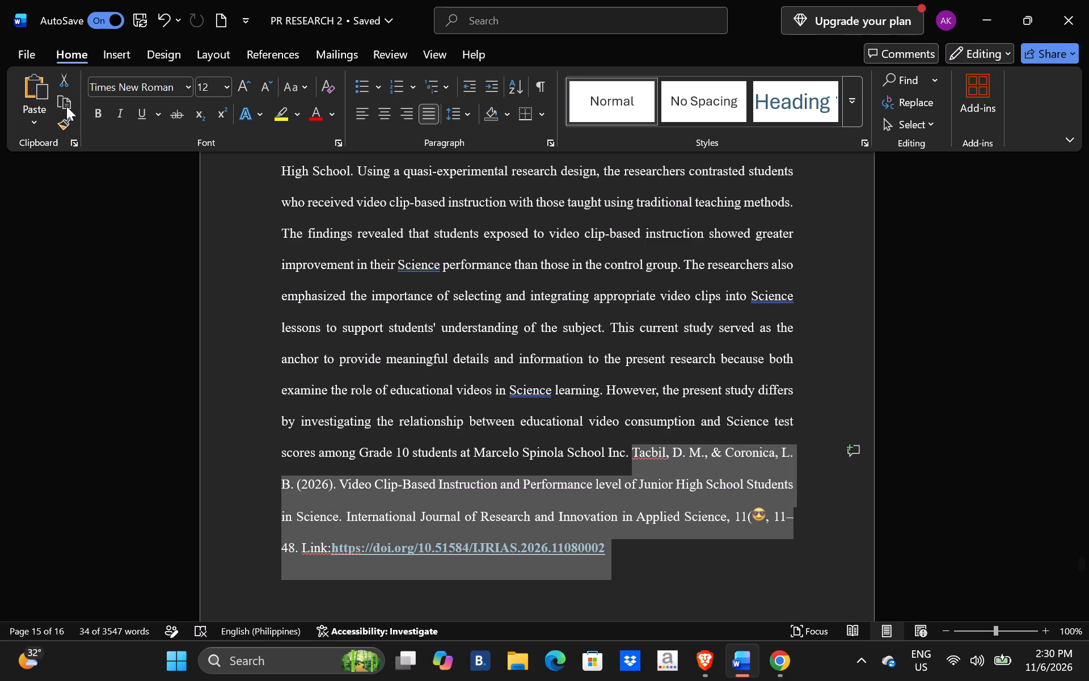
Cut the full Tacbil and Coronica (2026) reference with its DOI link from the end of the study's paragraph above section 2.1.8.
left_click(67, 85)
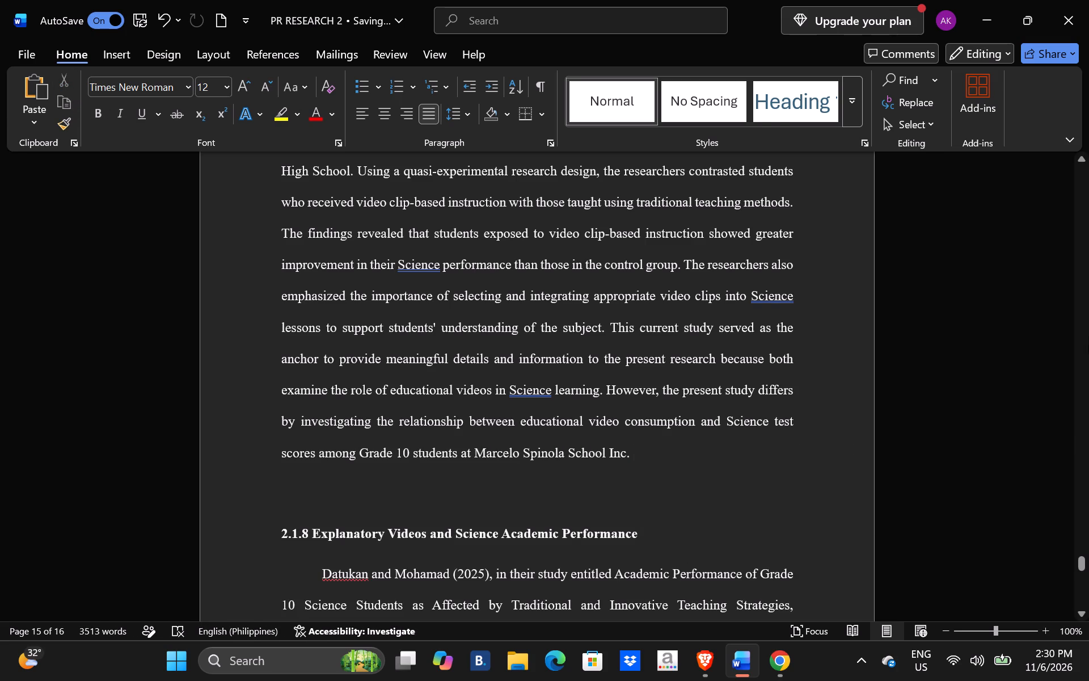
Look through Chapter II between section 2.1.3 and the document's last page for where the reference belongs.
left_click_drag(1082, 556, 1082, 567)
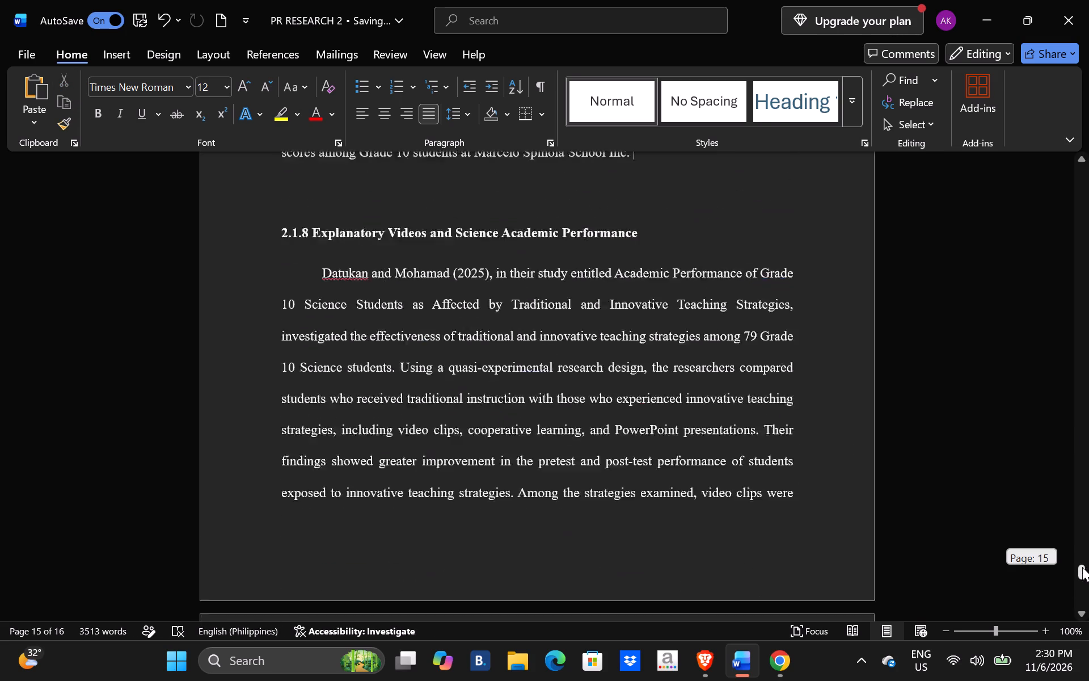
left_click_drag(1082, 567, 1088, 587)
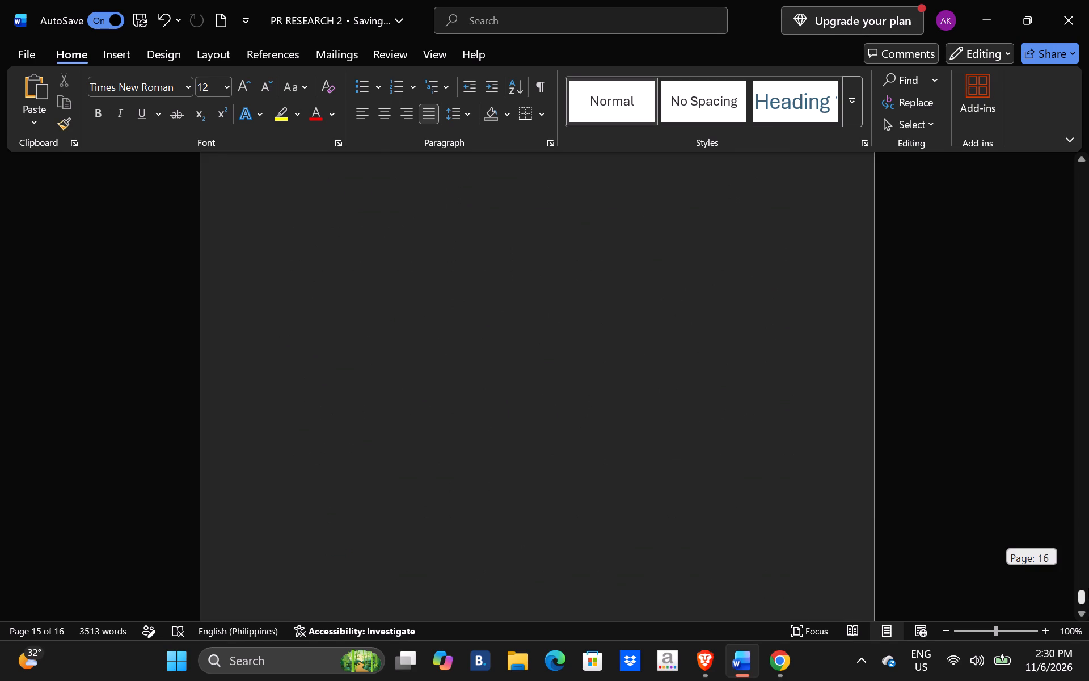
left_click_drag(1088, 587, 1086, 587)
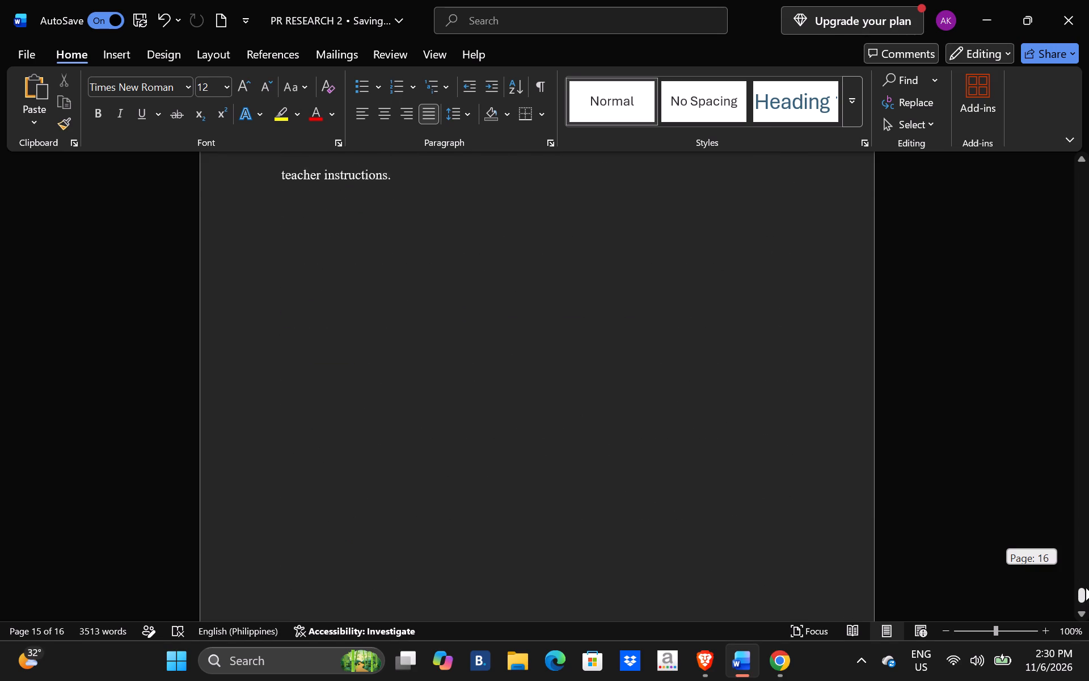
left_click_drag(1086, 587, 1084, 540)
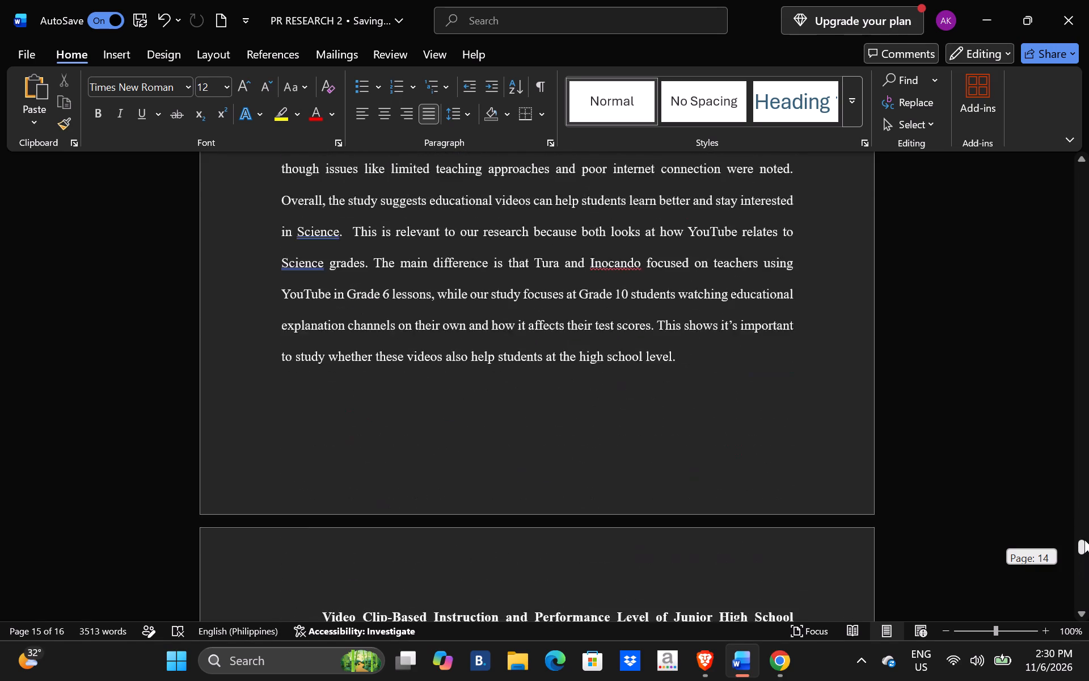
left_click_drag(1084, 540, 1050, 563)
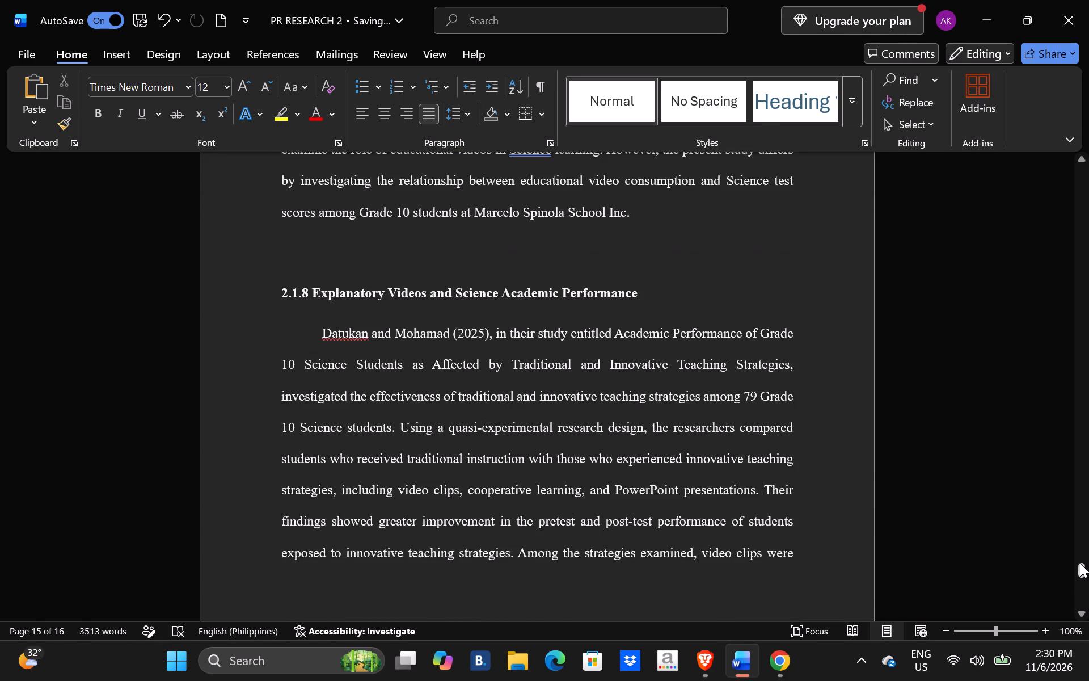
left_click_drag(1083, 564, 1088, 607)
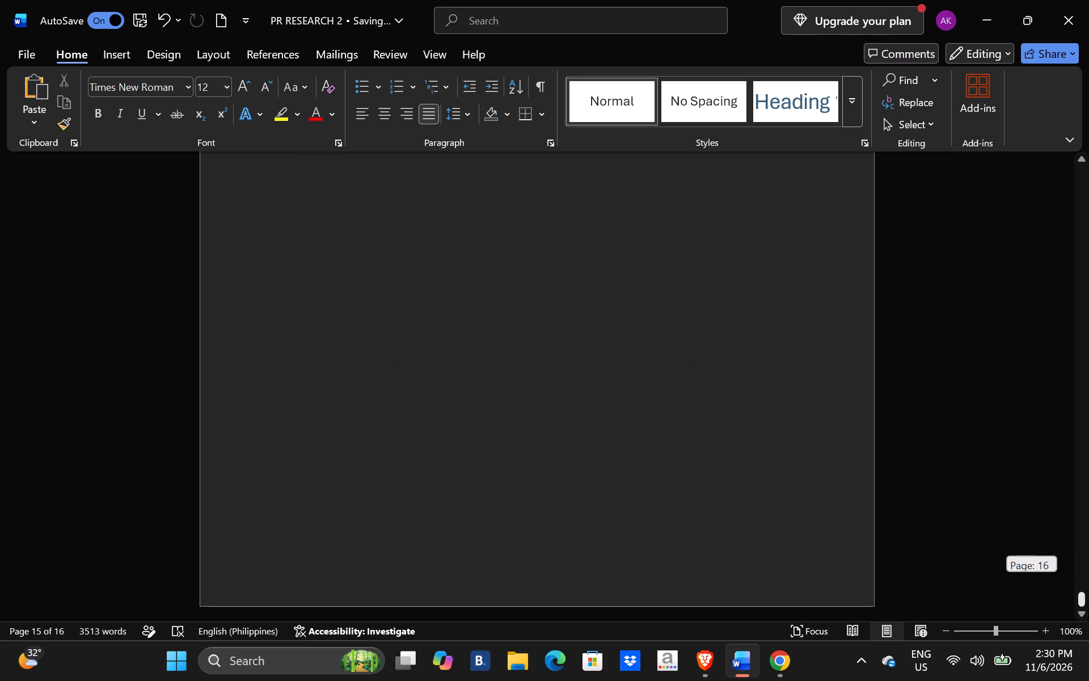
left_click_drag(1088, 607, 1043, 451)
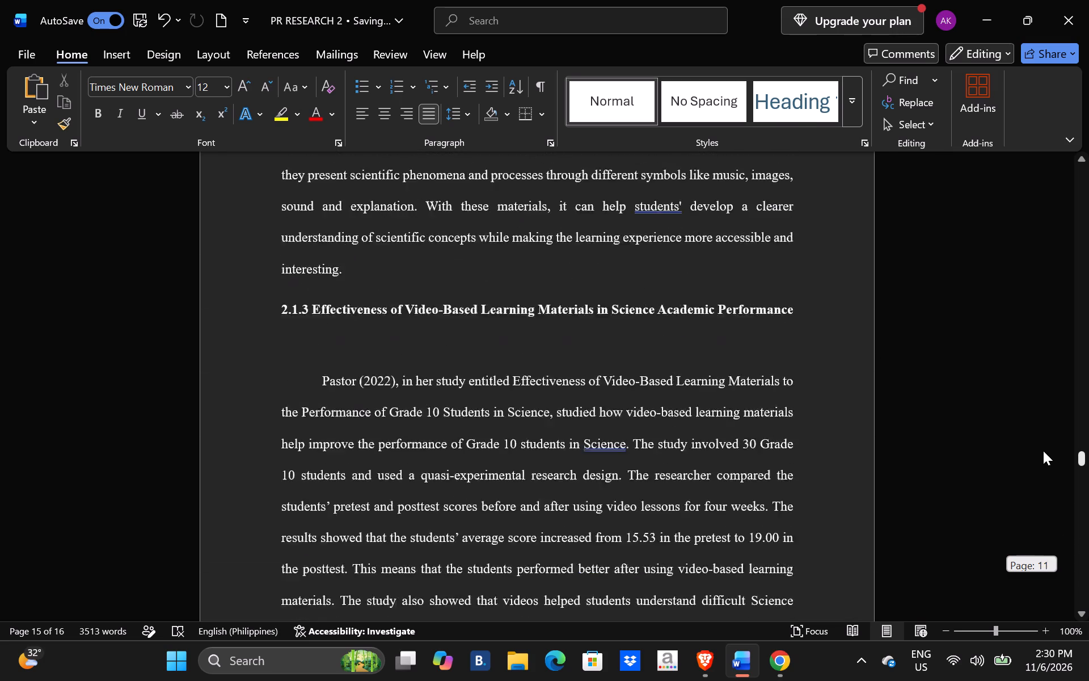
left_click_drag(1043, 451, 1078, 557)
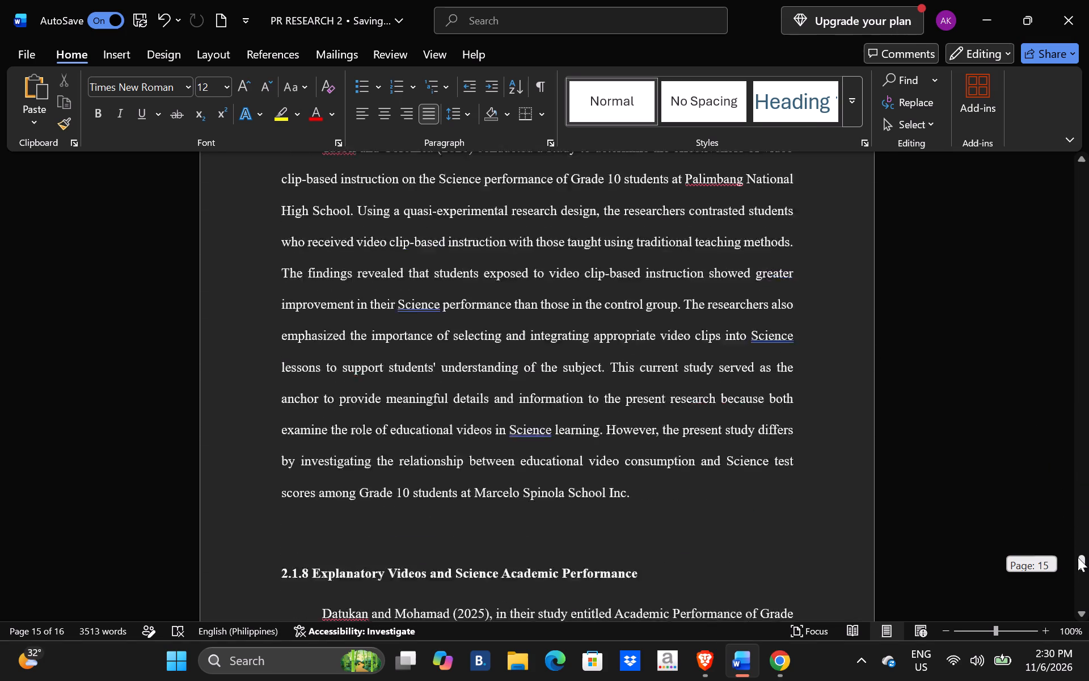
left_click_drag(1078, 557, 1088, 663)
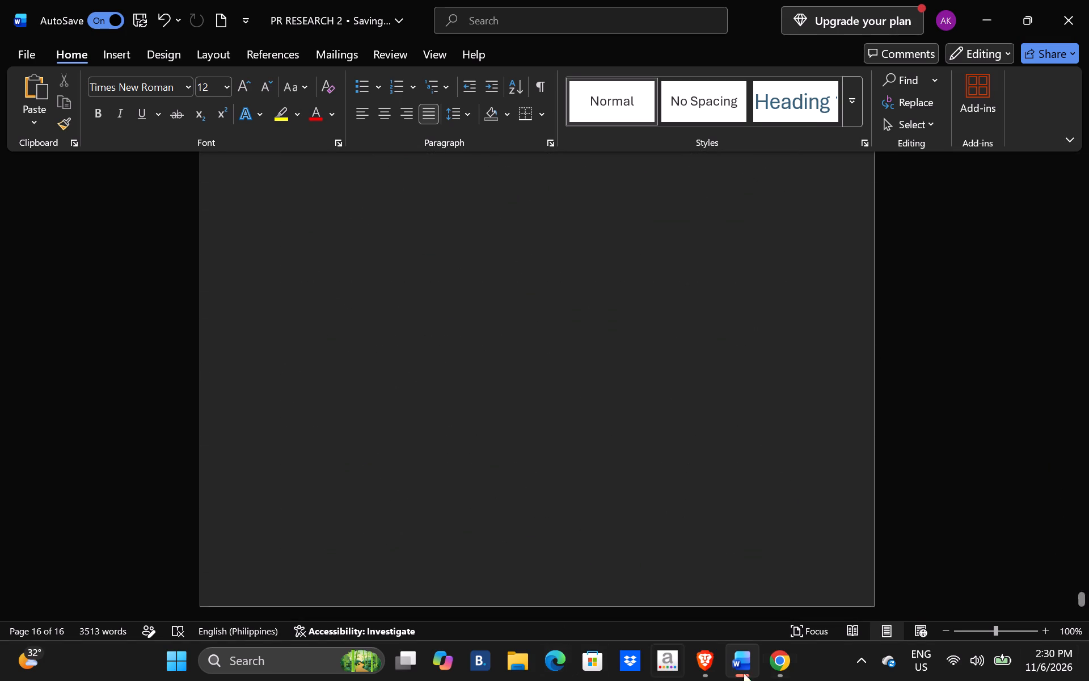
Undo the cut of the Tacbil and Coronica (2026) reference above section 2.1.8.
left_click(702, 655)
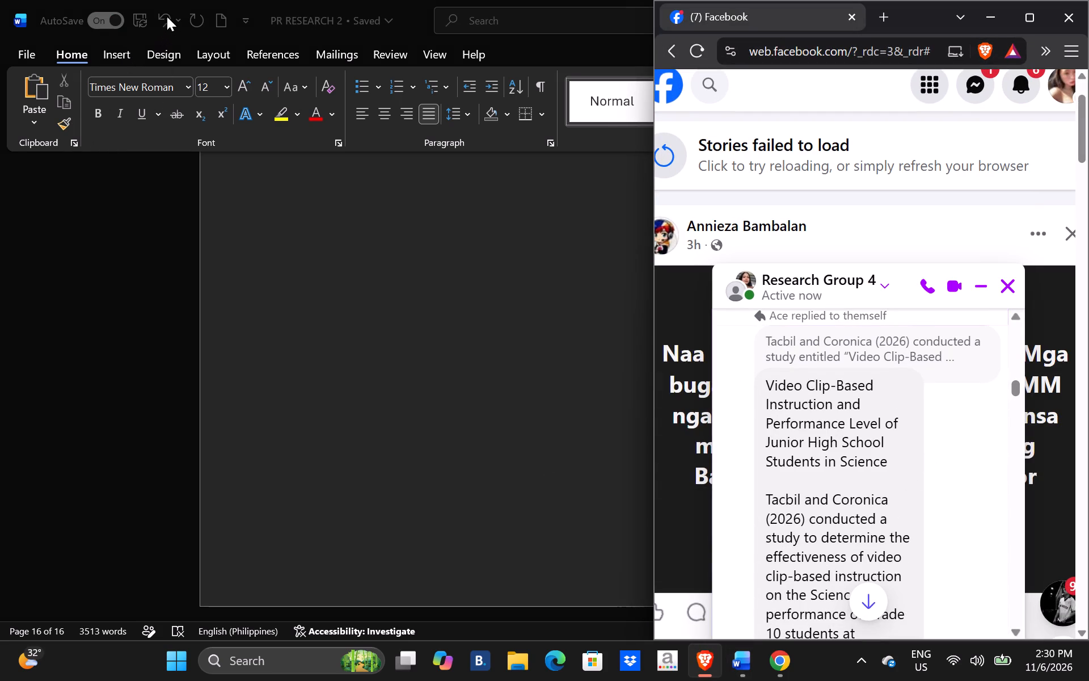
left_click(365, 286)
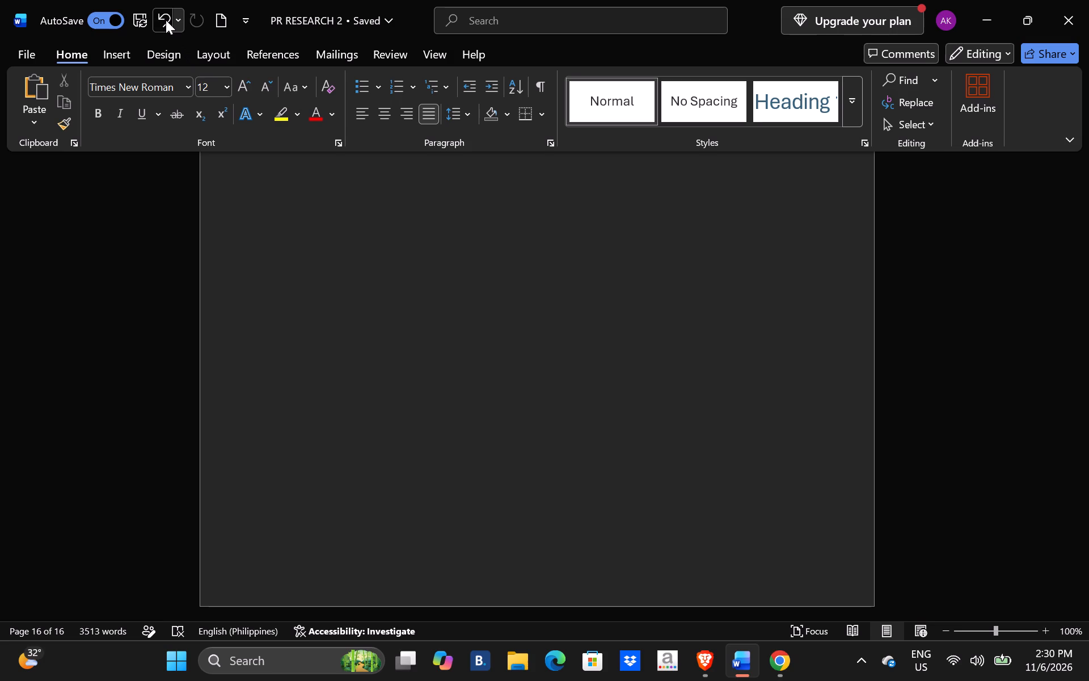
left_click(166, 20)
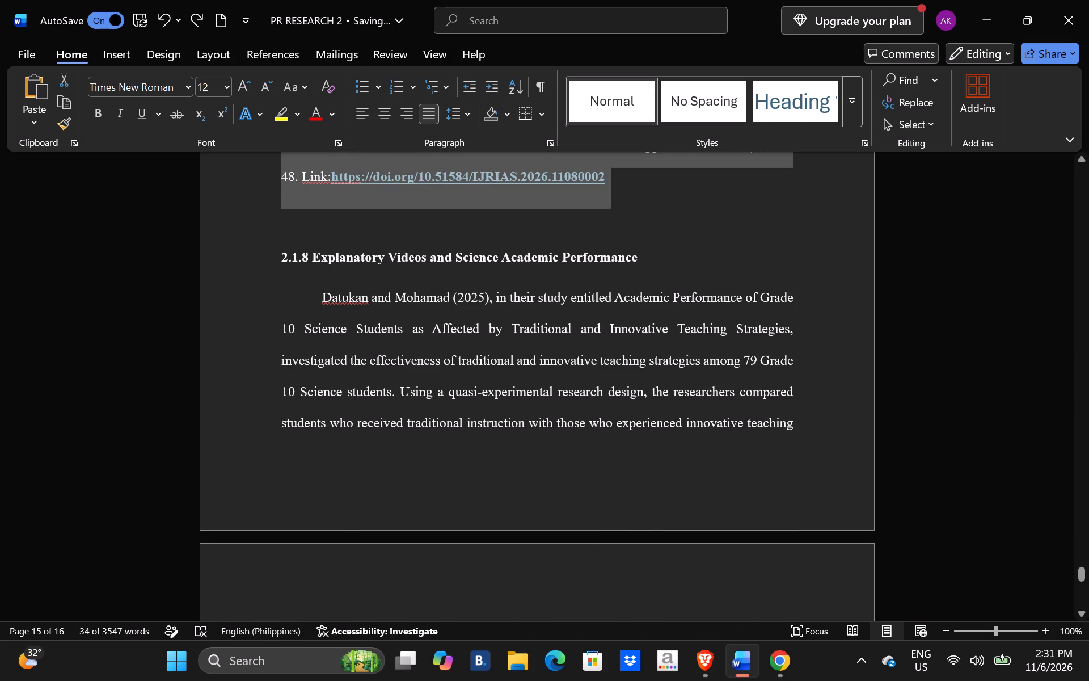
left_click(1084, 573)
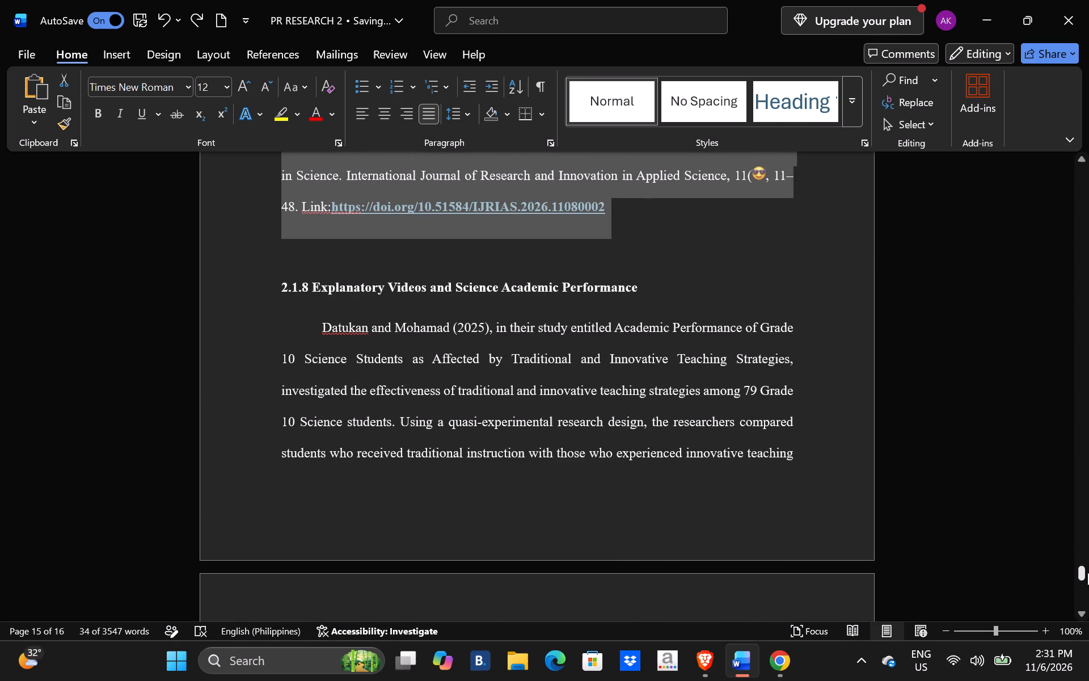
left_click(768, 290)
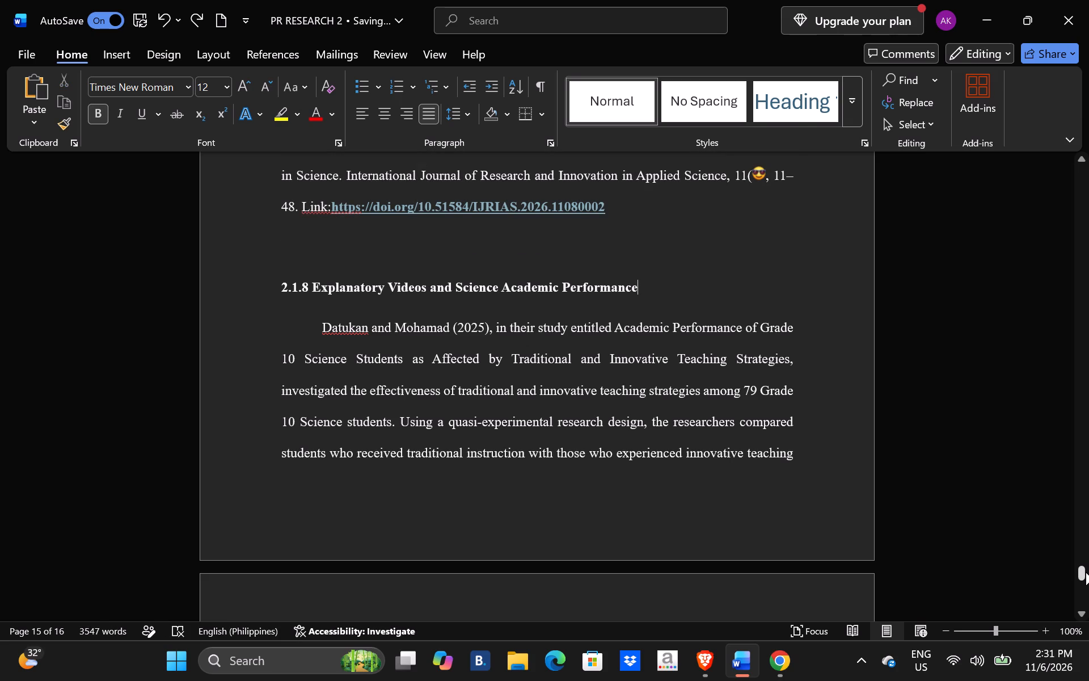
Move the whole "Video Clip-Based Instruction" section from before heading 2.1.8 to the end of the document, below the Datukan and Mohamad discussion.
left_click_drag(1086, 572, 1086, 559)
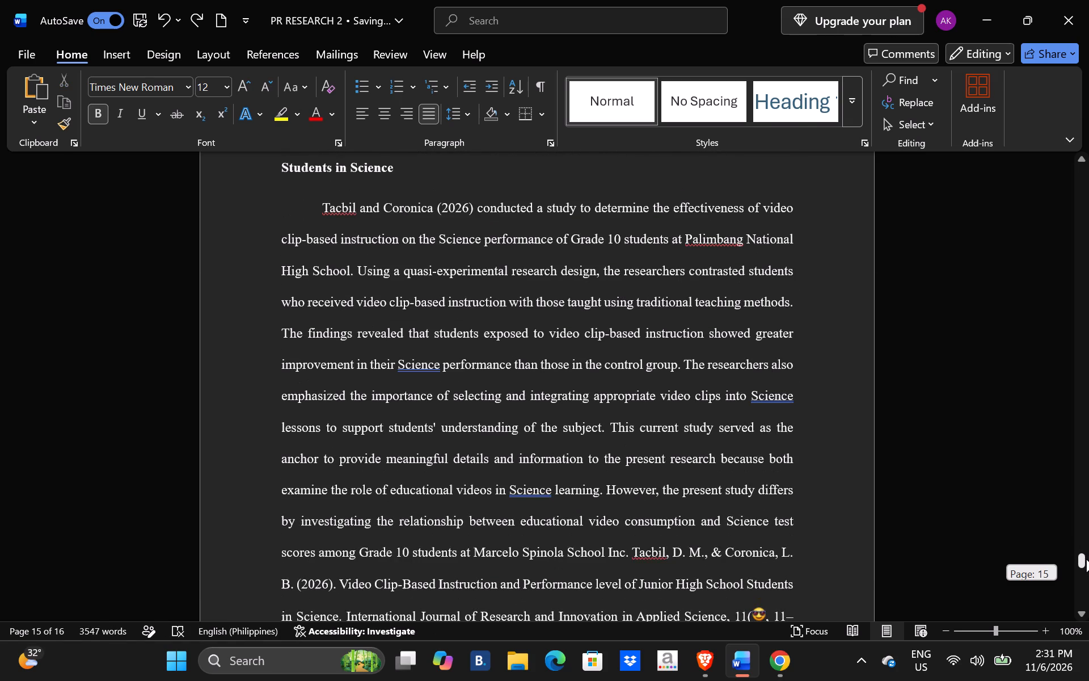
left_click_drag(1086, 559, 1087, 560)
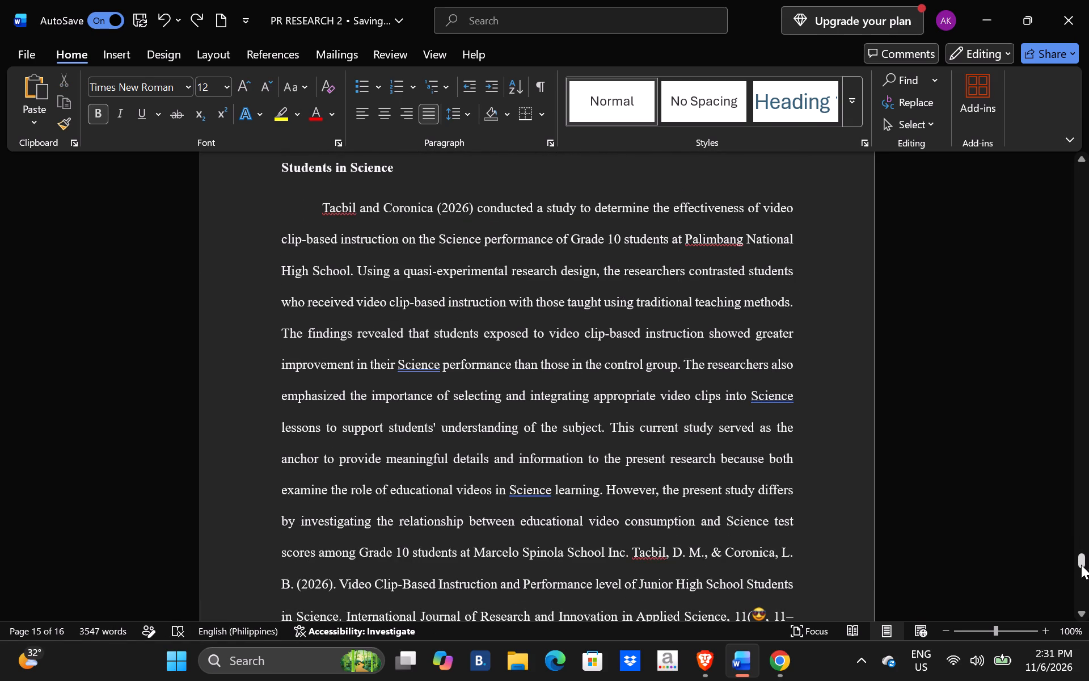
left_click_drag(1082, 565, 1086, 557)
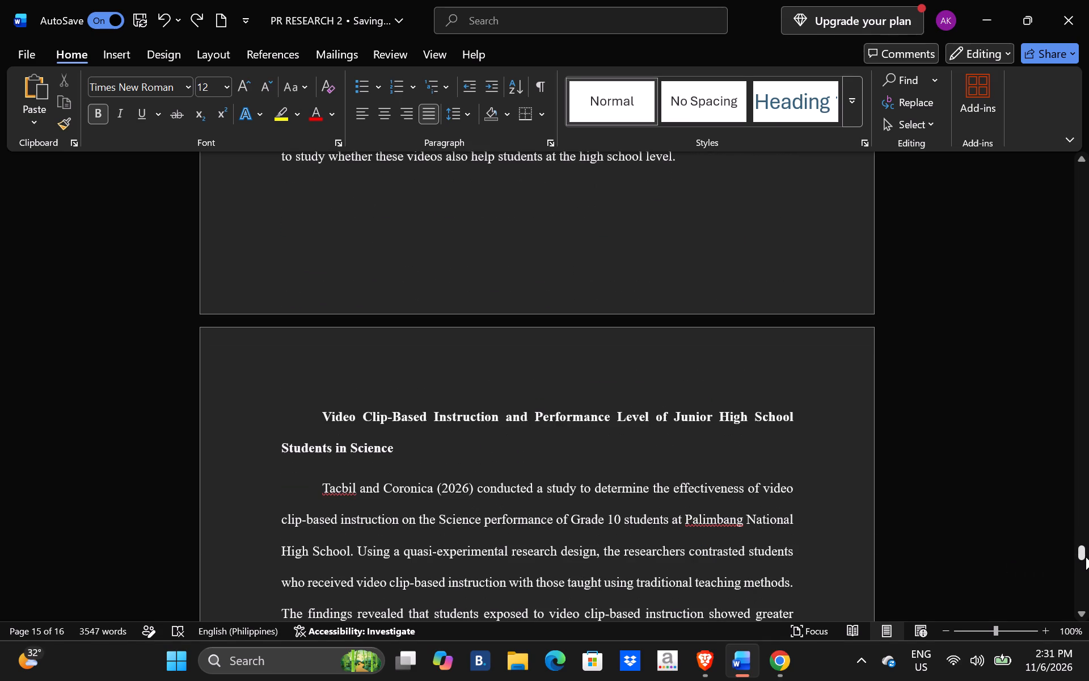
left_click(323, 412)
left_click_drag(323, 412, 680, 428)
scroll(529, 560, "up", 1)
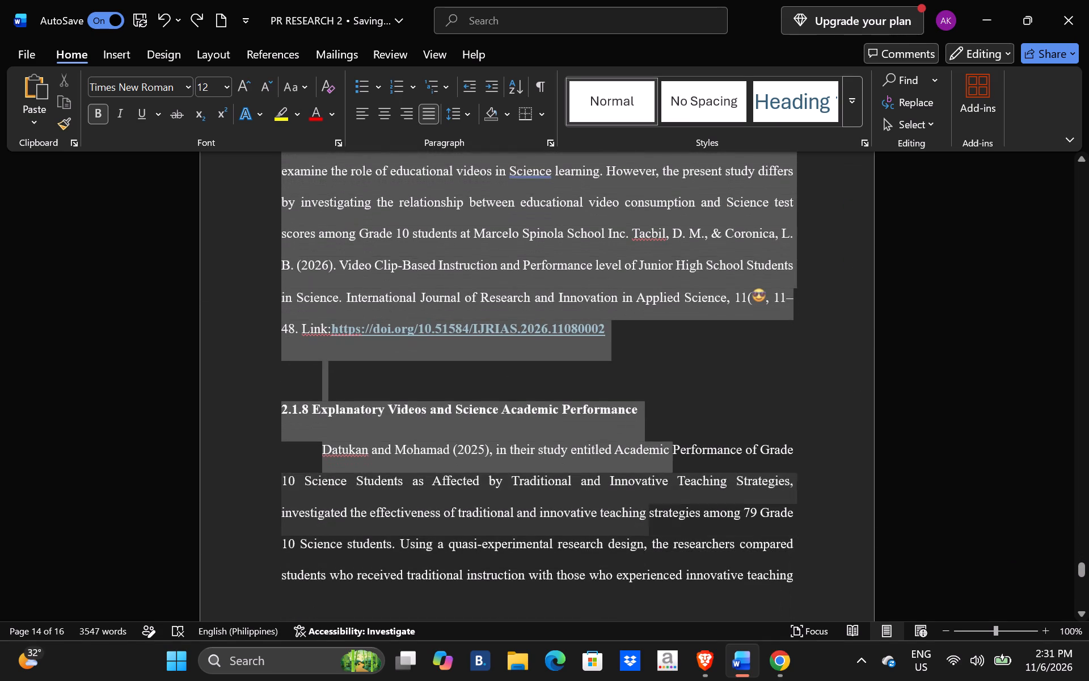
left_click_drag(680, 428, 675, 380)
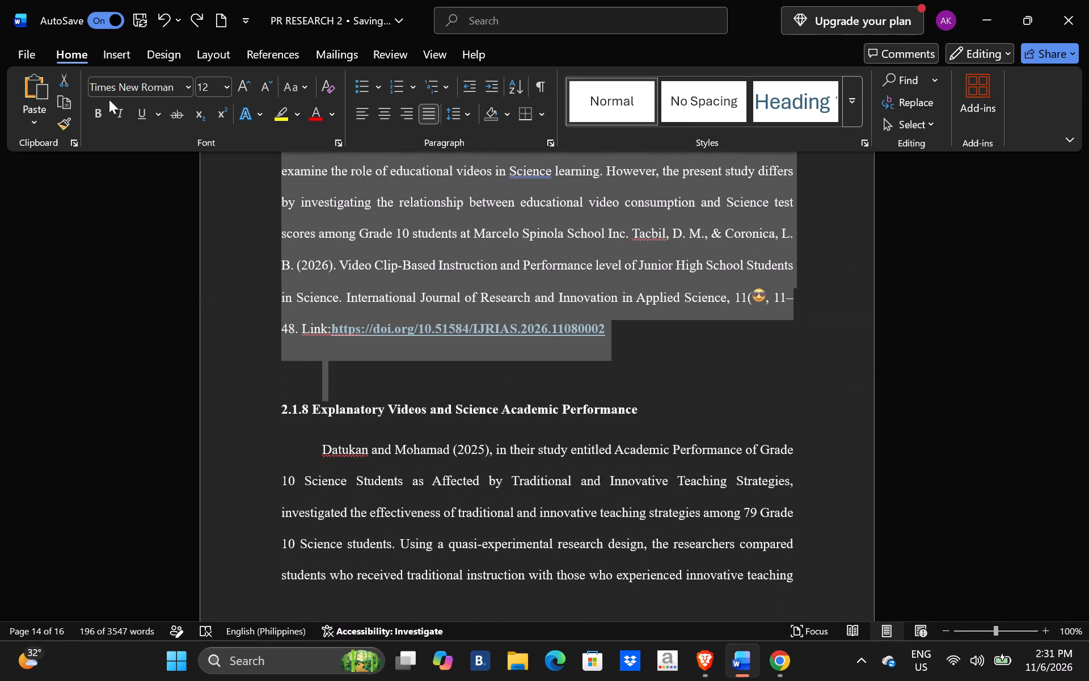
left_click(62, 78)
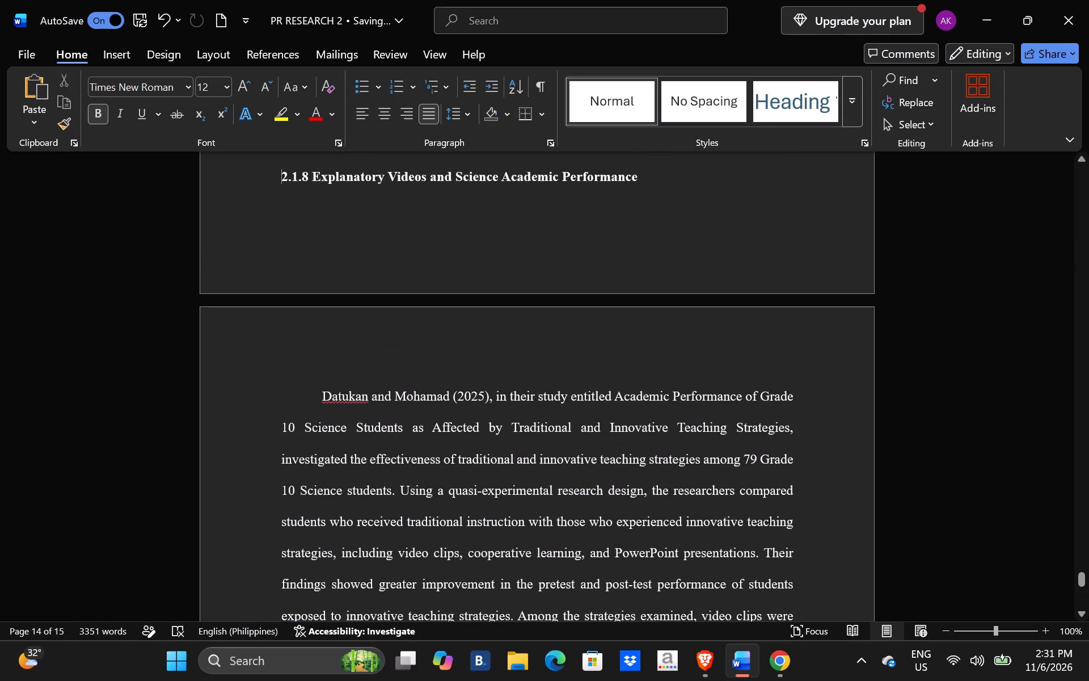
left_click_drag(1080, 581, 1083, 609)
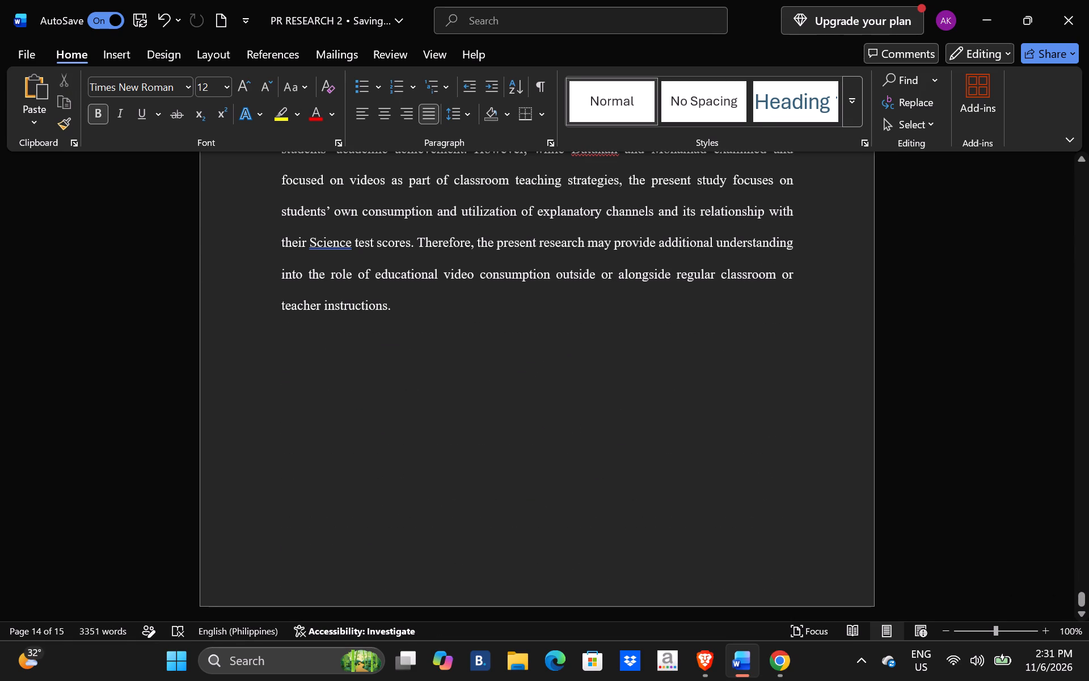
left_click(326, 356)
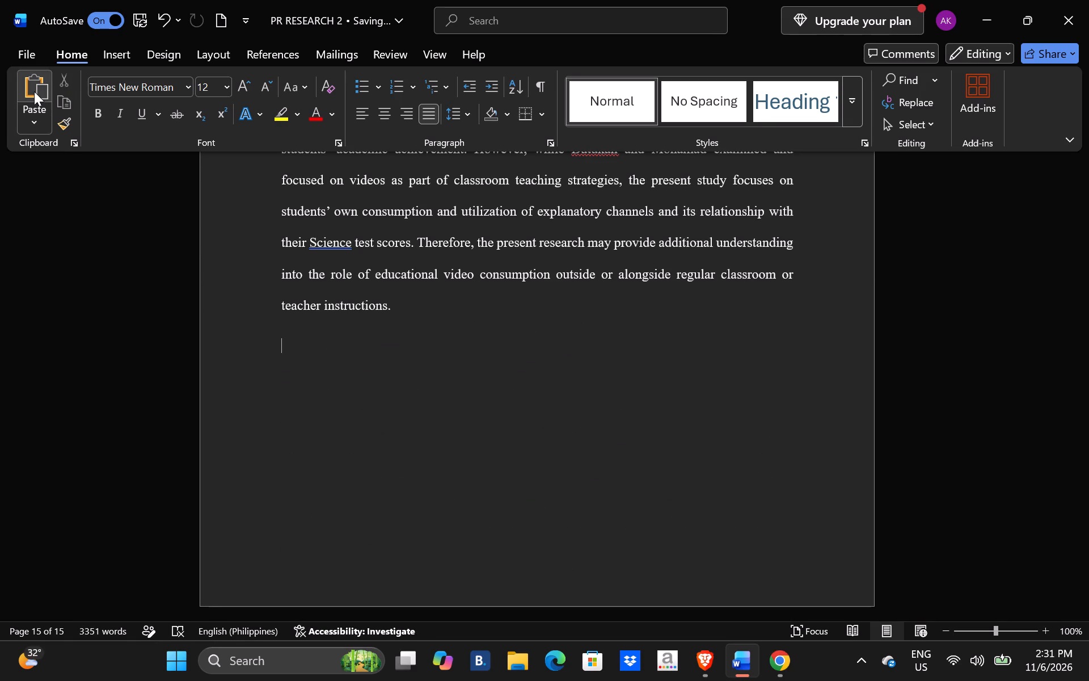
left_click(34, 91)
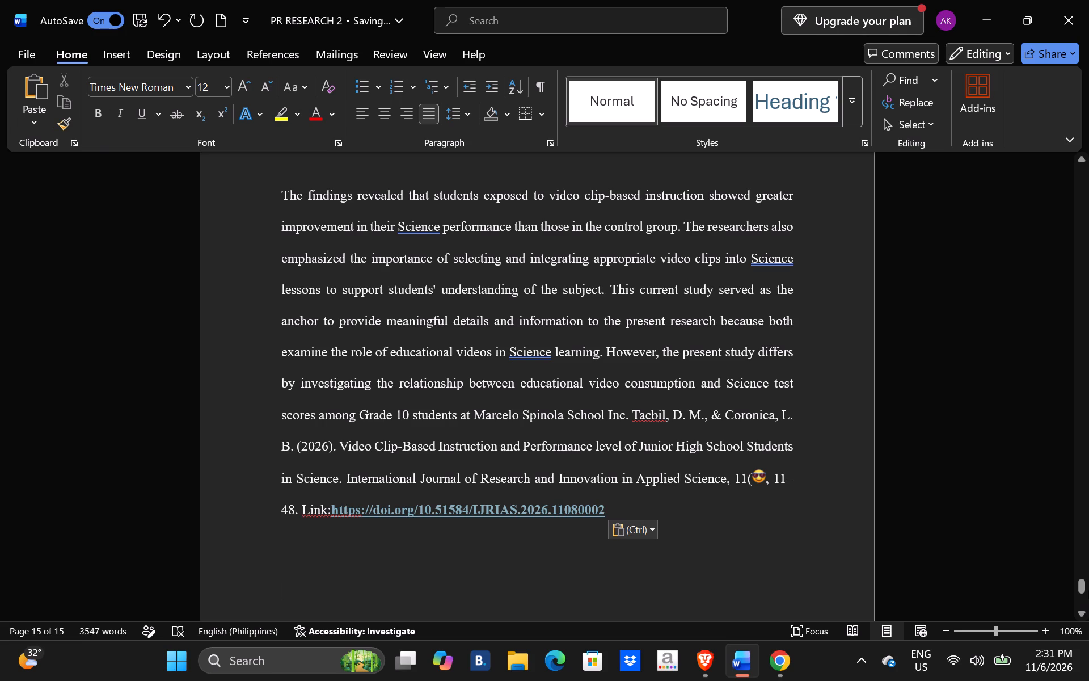
Insert a new line before the heading "2.1.8 Explanatory Videos and Science Academic Performance" so it starts on the page with its paragraph.
left_click_drag(1082, 577, 1078, 540)
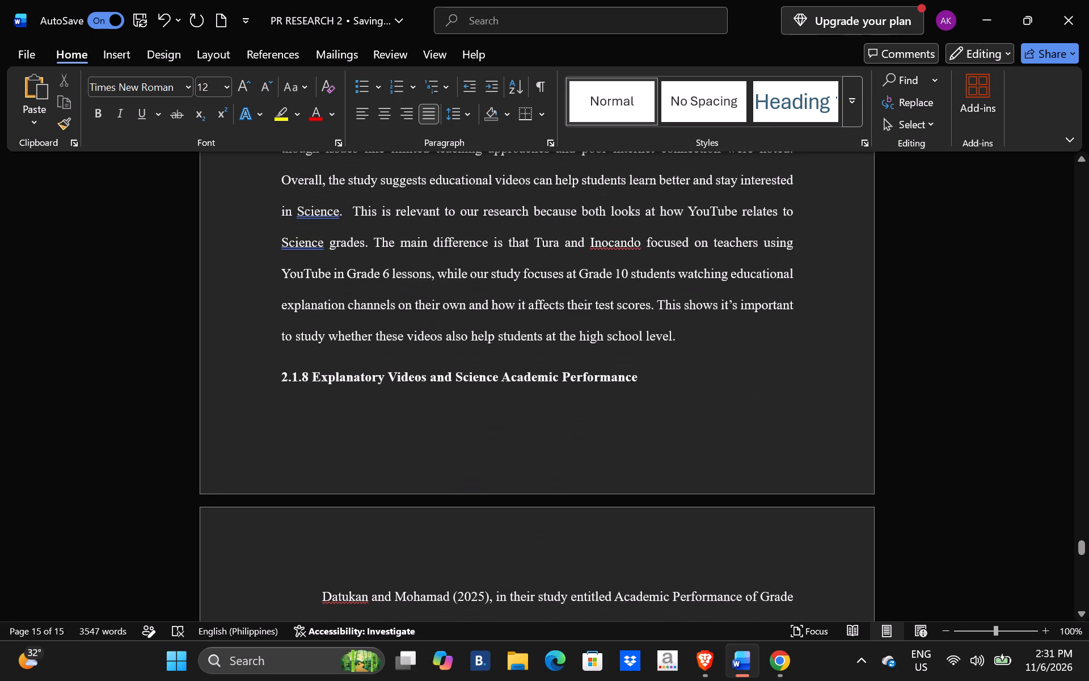
left_click(278, 372)
key("Return")
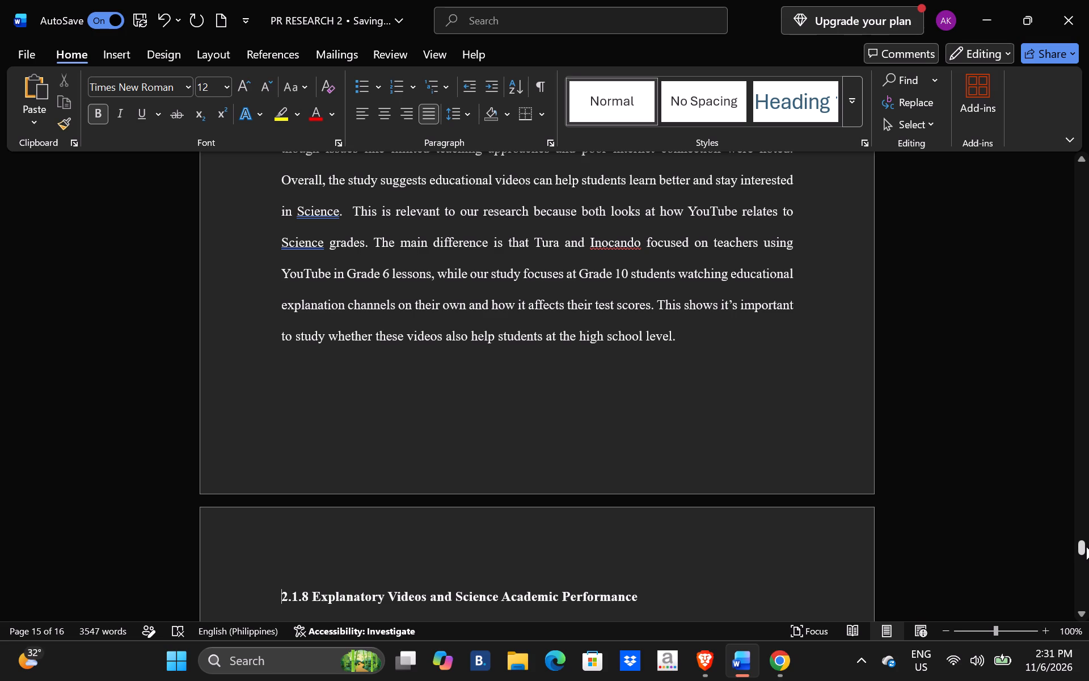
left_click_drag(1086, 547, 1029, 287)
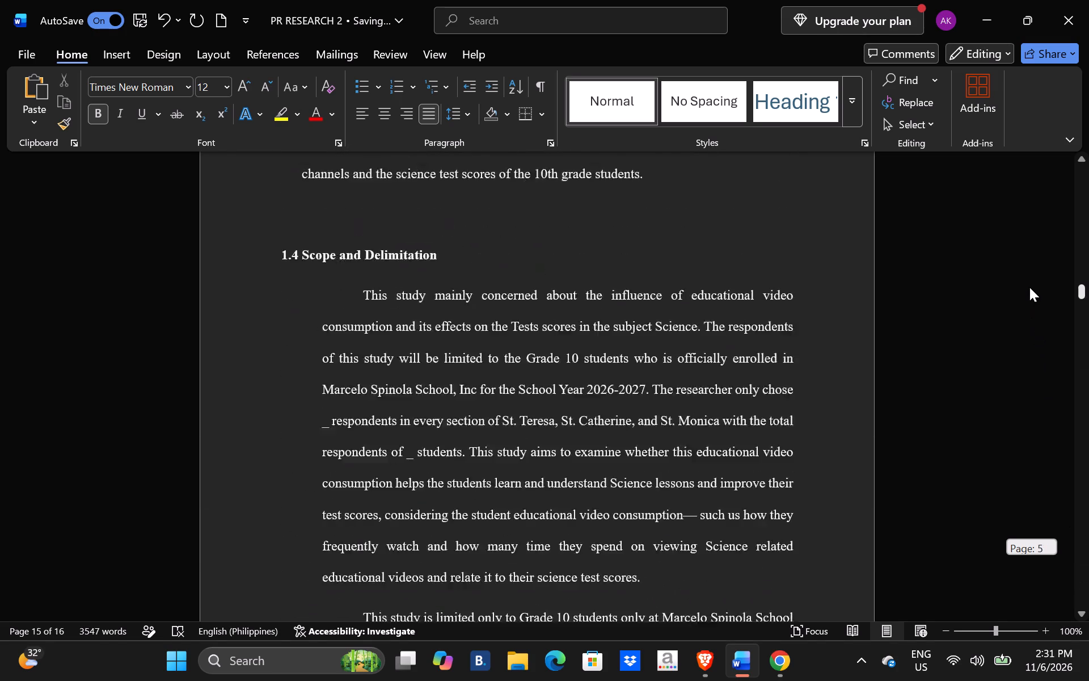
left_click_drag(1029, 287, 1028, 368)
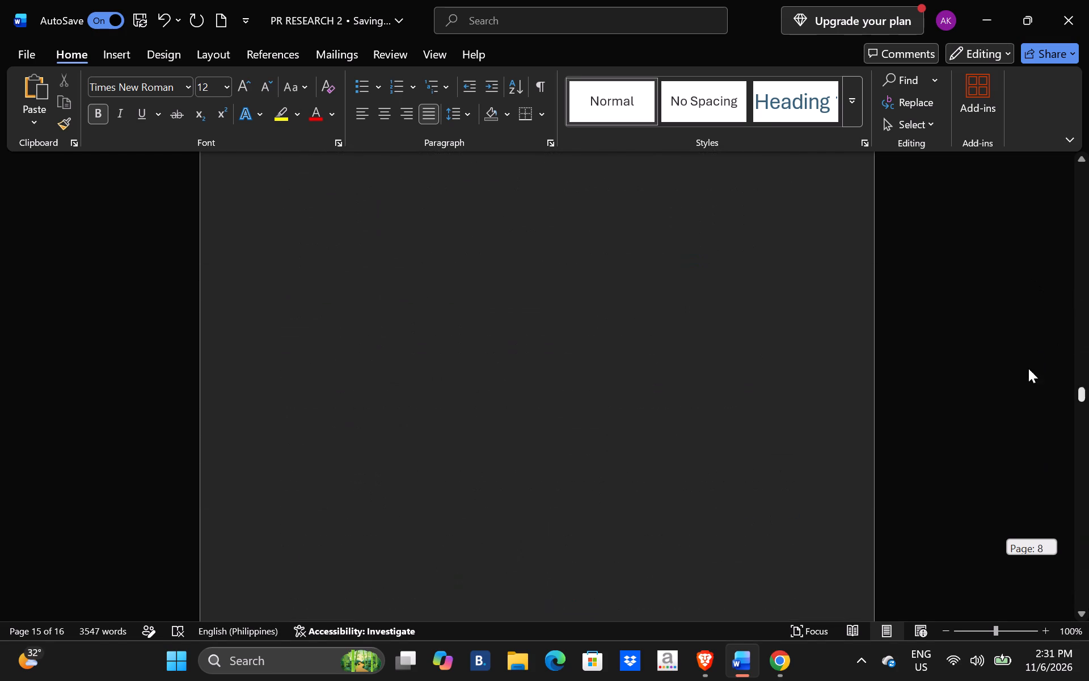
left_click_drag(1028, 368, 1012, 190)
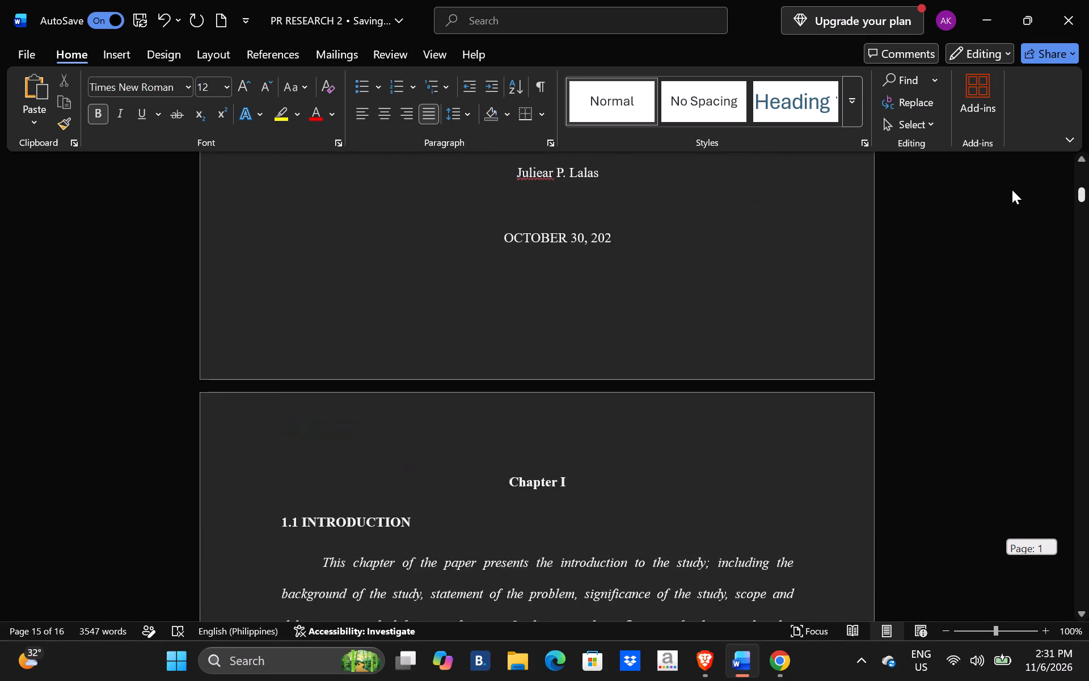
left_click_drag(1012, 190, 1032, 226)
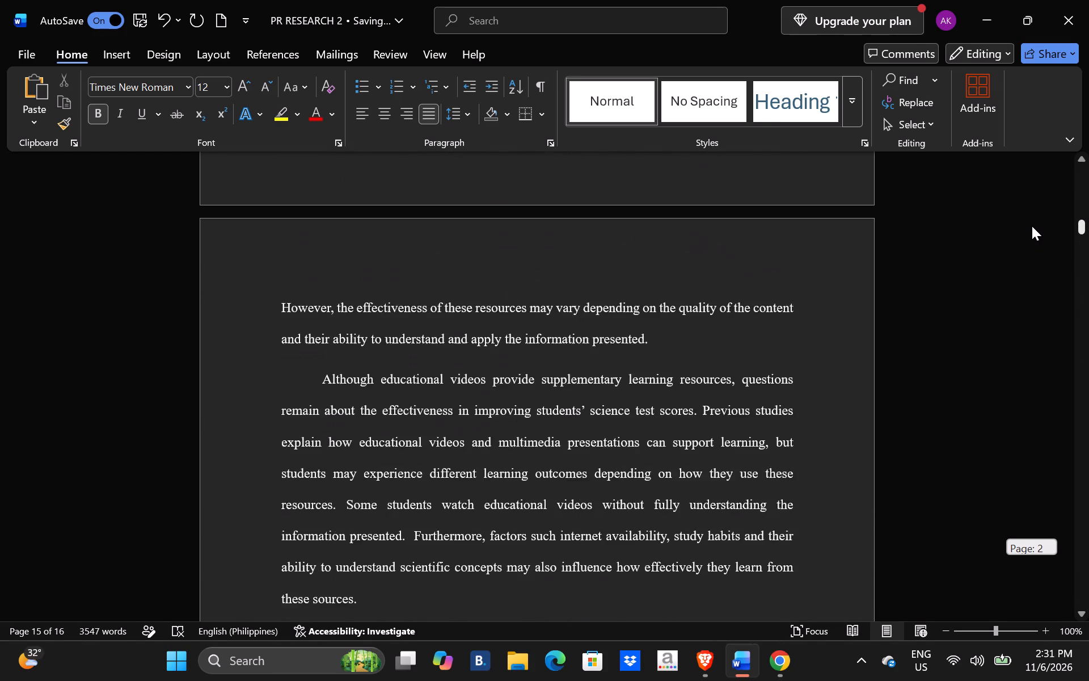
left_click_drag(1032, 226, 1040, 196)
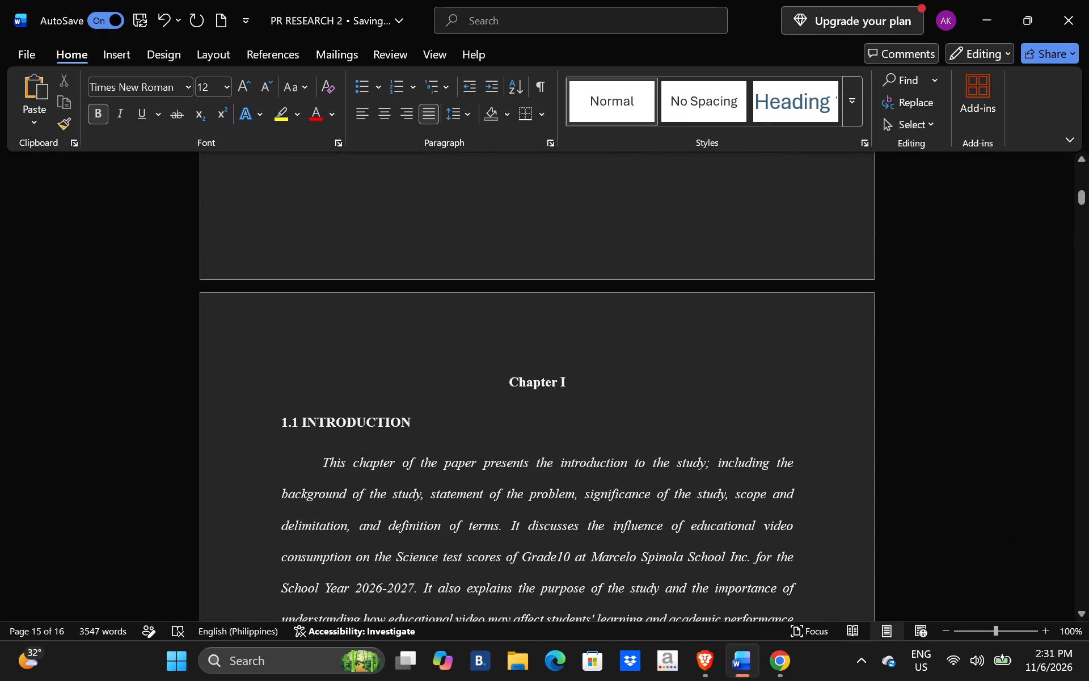
Separate the Tacbil and Coronica (2026) citation at the document's end from the discussion, as its own paragraph after a blank line.
left_click_drag(1084, 192, 1077, 628)
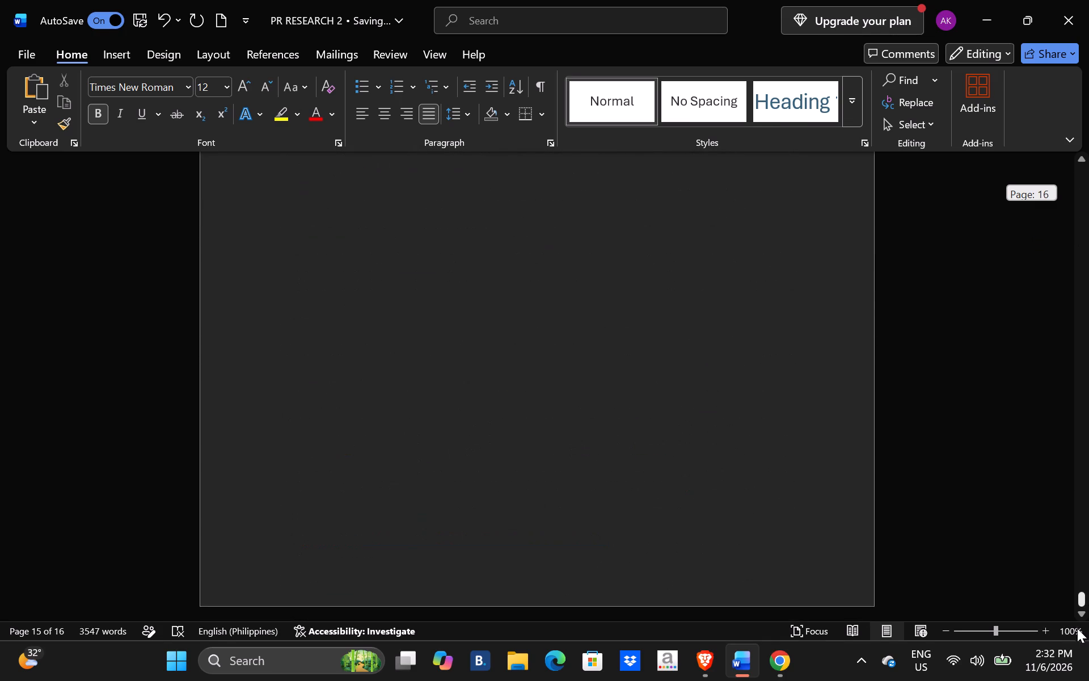
left_click_drag(1077, 628, 1074, 588)
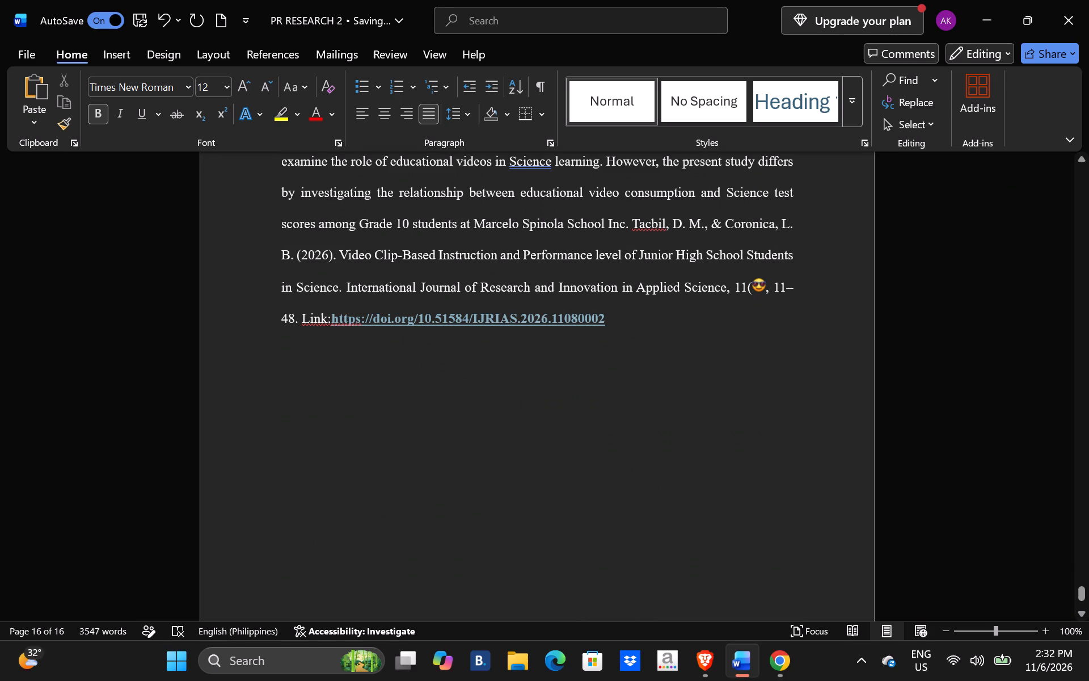
left_click(634, 222)
key("Return")
key("Return")
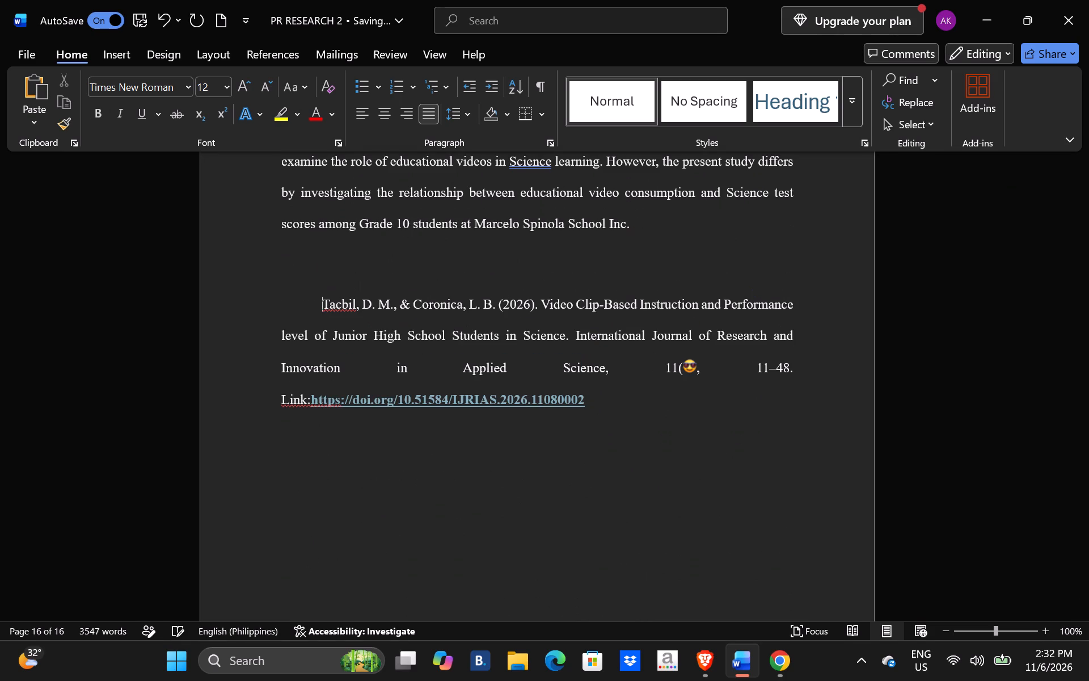
Switch to the Brave browser and copy the whole reference list, from "References:" through the last link, from the Research Group 4 chat.
left_click(698, 678)
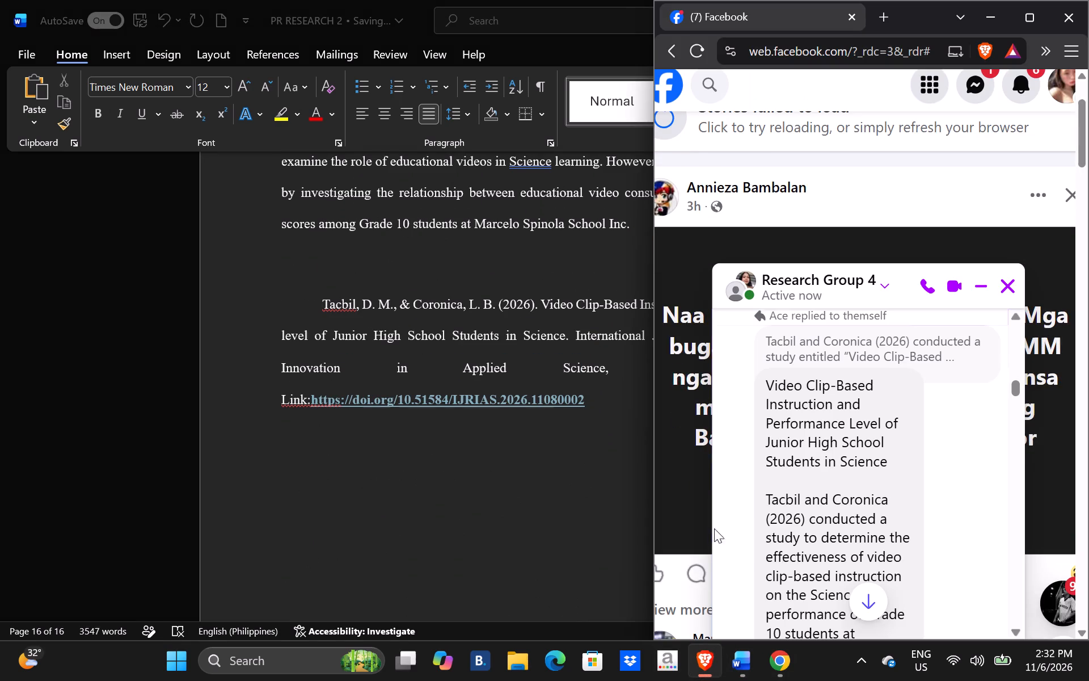
left_click_drag(1019, 389, 1019, 413)
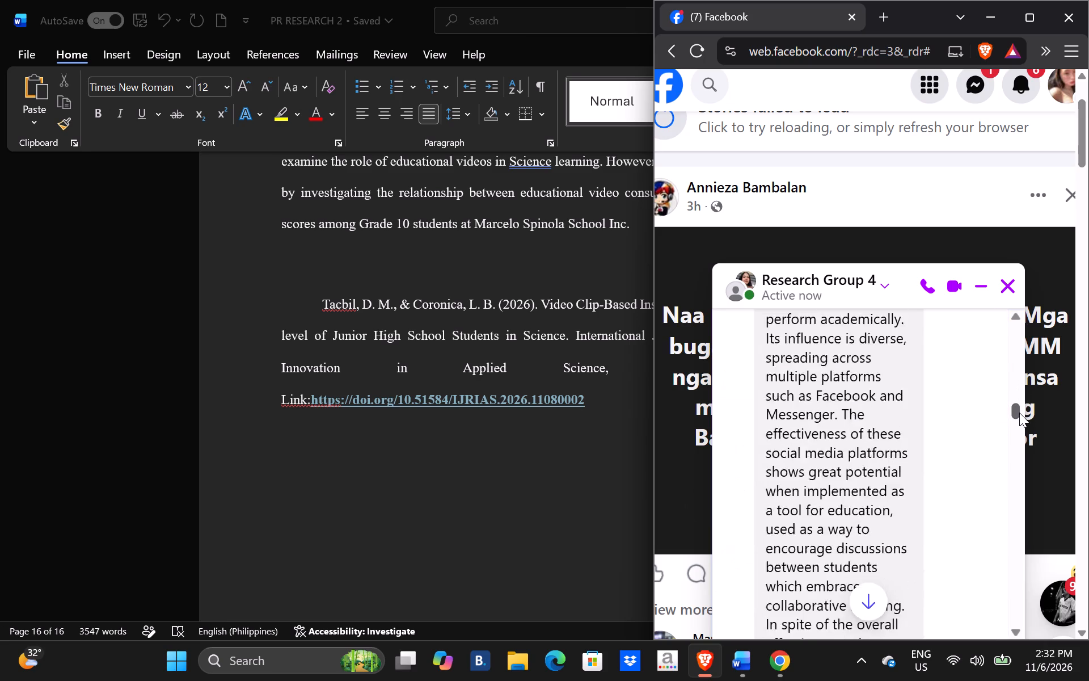
left_click_drag(1019, 413, 1024, 432)
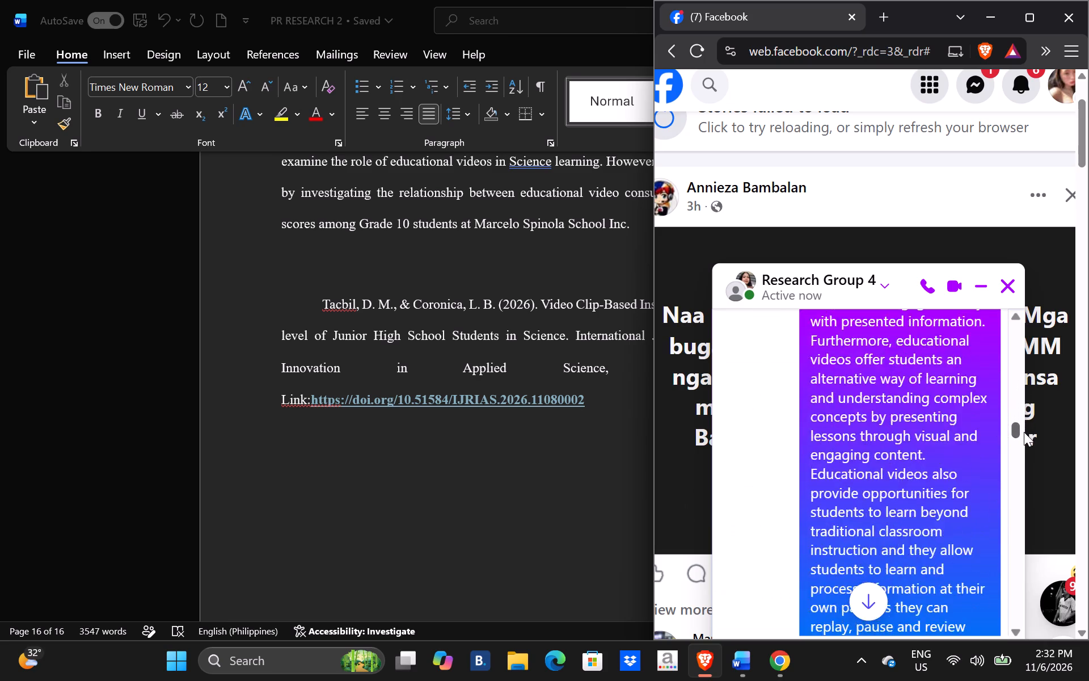
left_click_drag(1024, 432, 1027, 473)
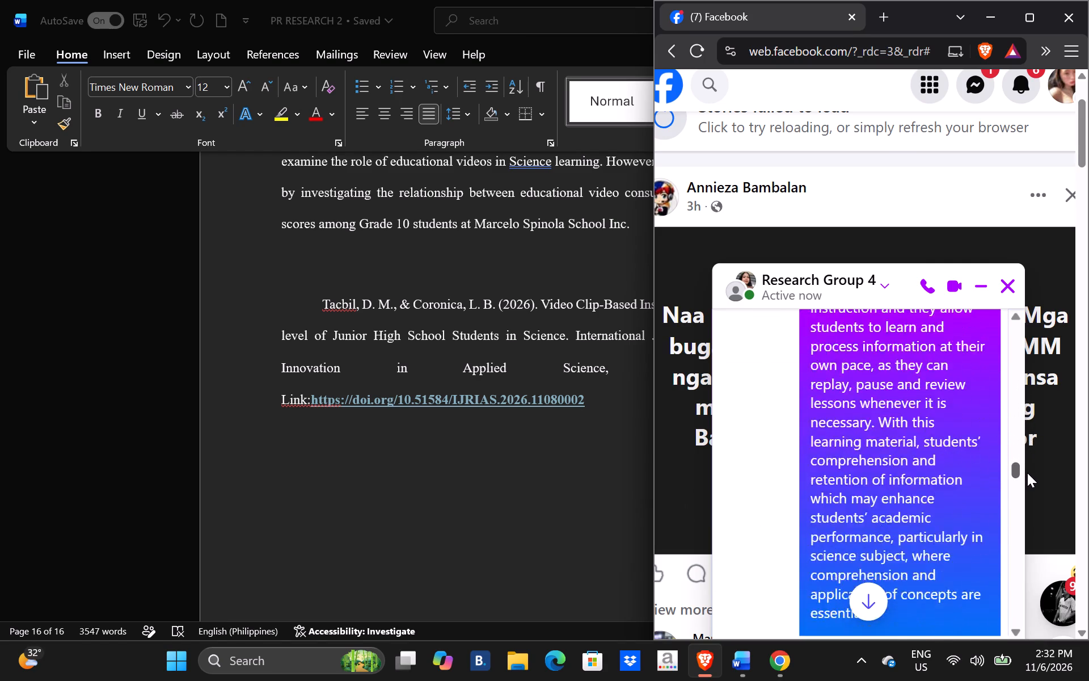
left_click_drag(1027, 473, 1028, 514)
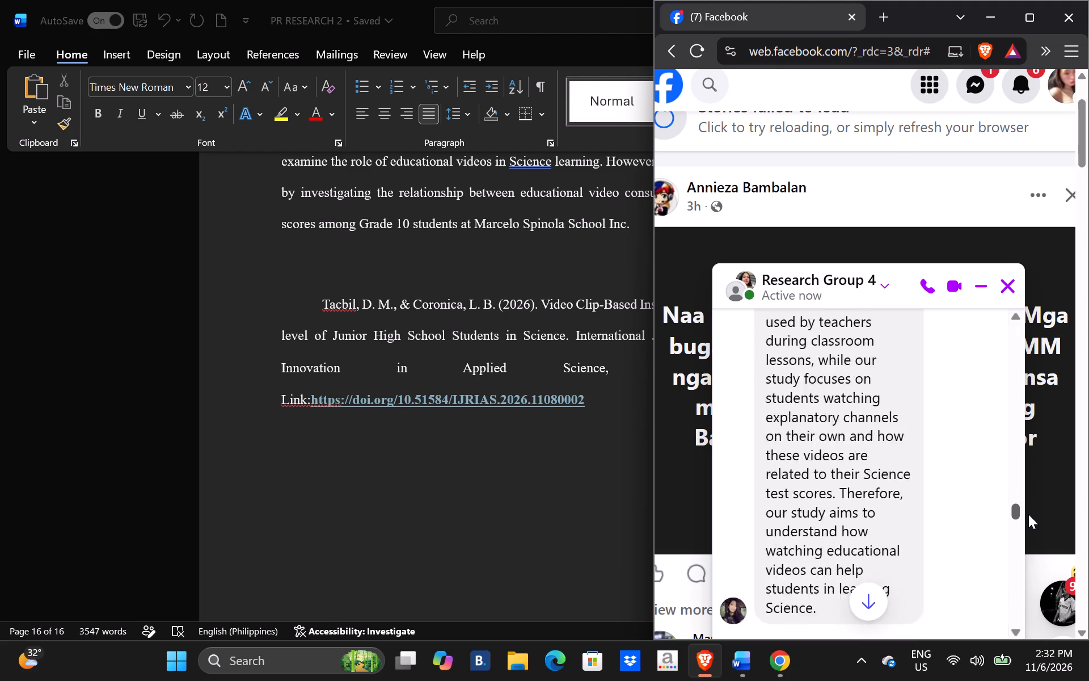
left_click_drag(1028, 514, 1030, 535)
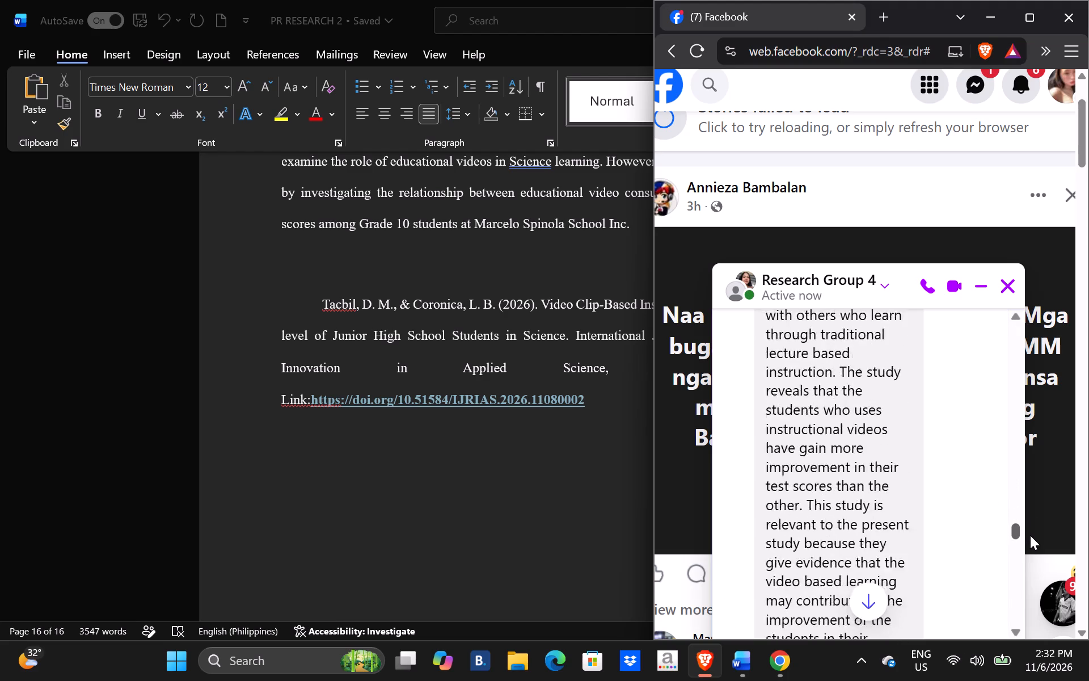
left_click_drag(1030, 535, 1030, 556)
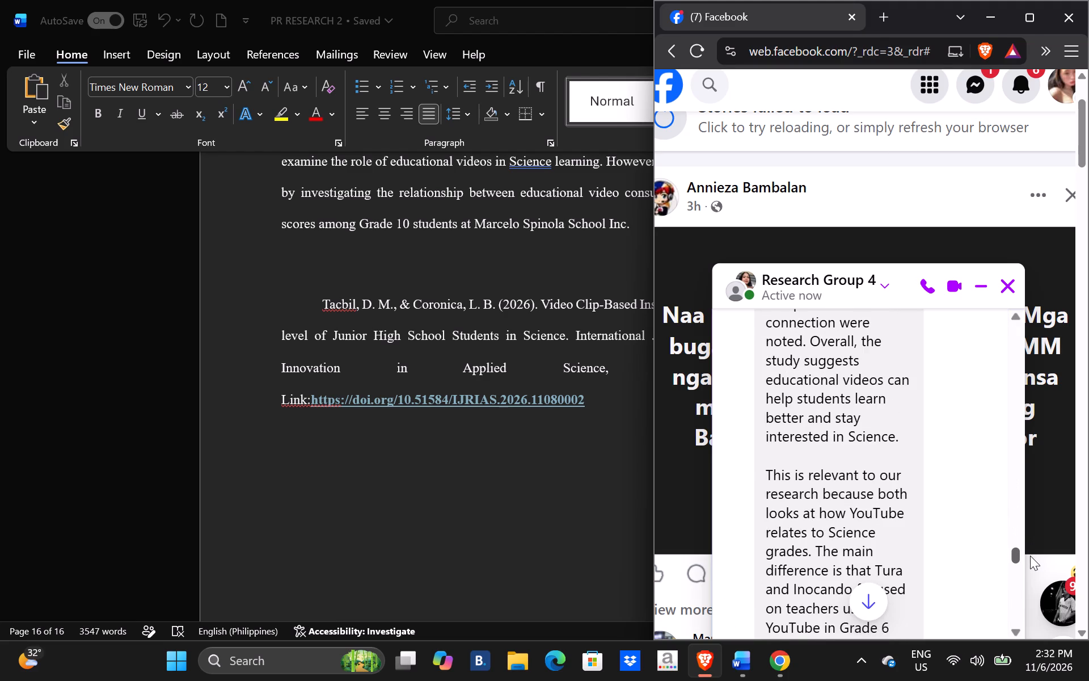
left_click_drag(1030, 556, 1030, 580)
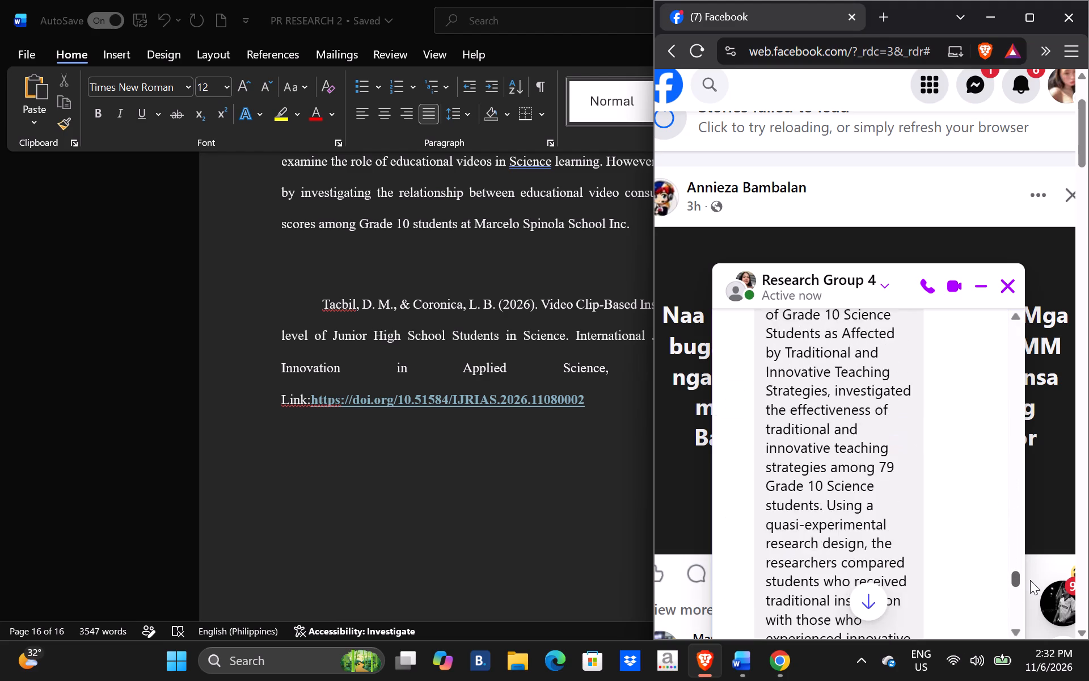
left_click_drag(1030, 580, 1030, 594)
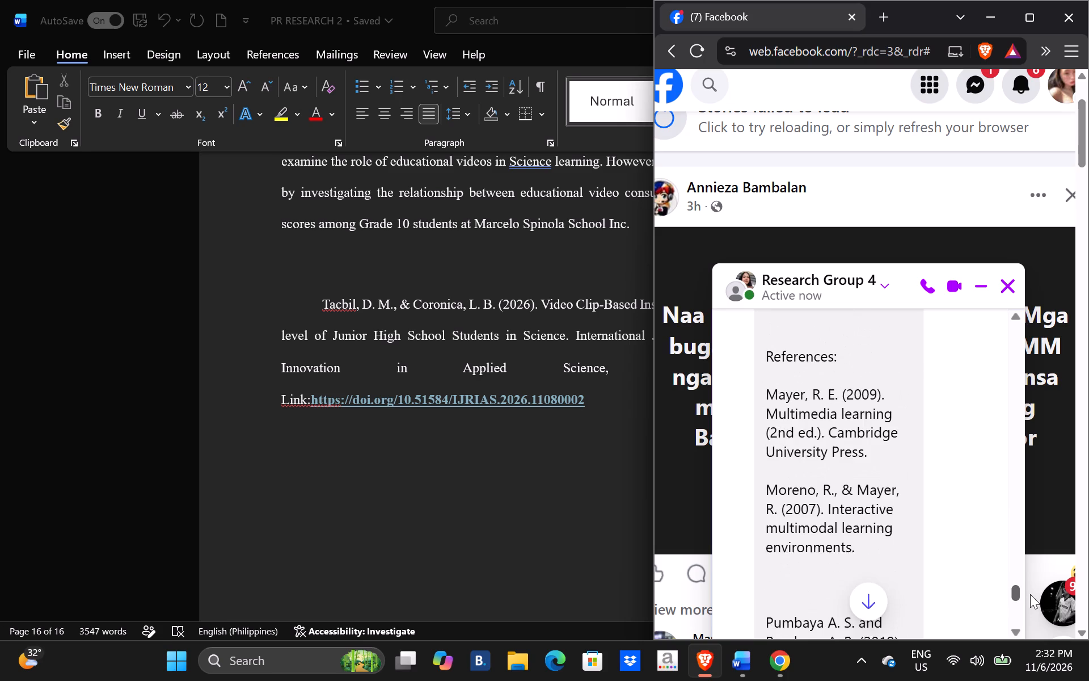
left_click_drag(1030, 594, 1030, 593)
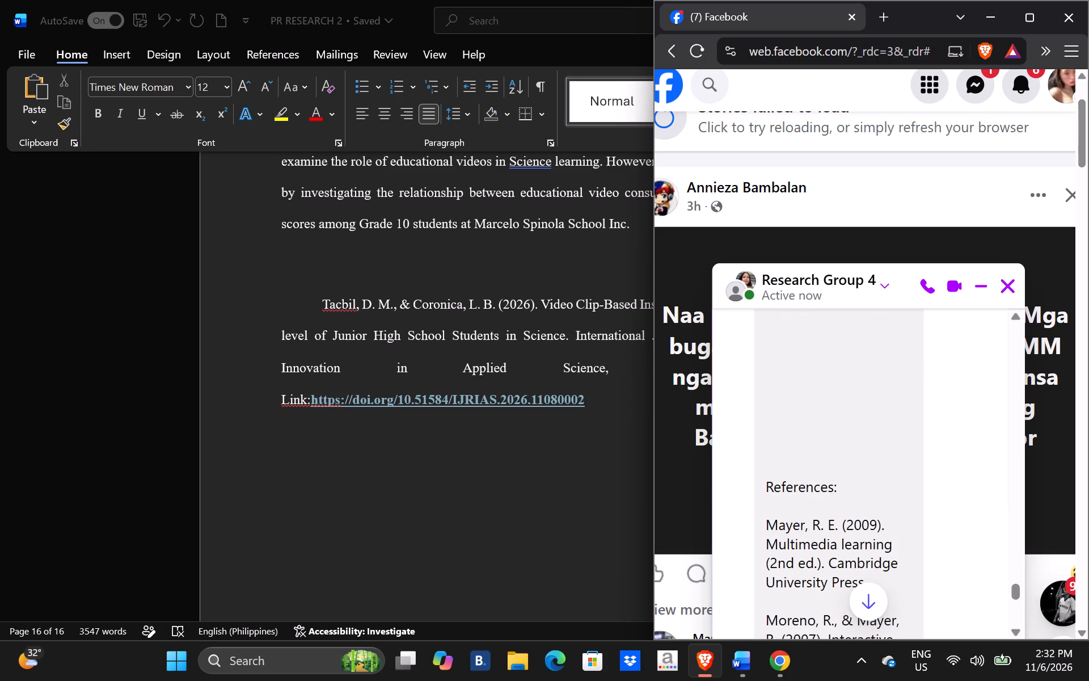
left_click_drag(779, 485, 824, 494)
left_click(771, 486)
left_click_drag(771, 486, 821, 494)
left_click(821, 494)
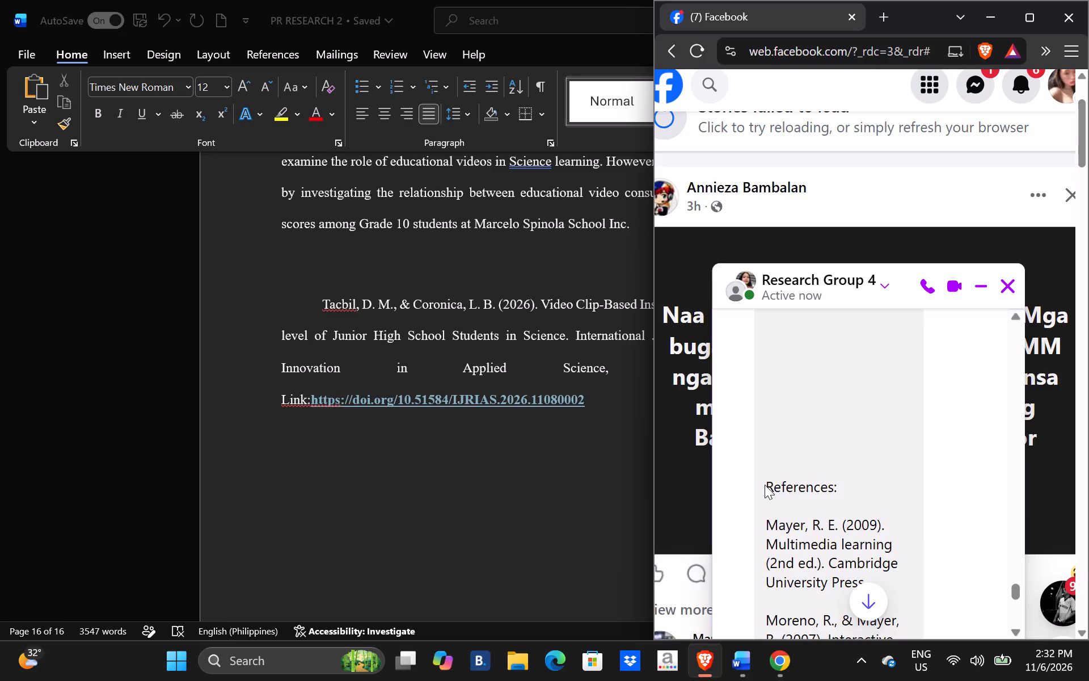
left_click_drag(765, 486, 855, 511)
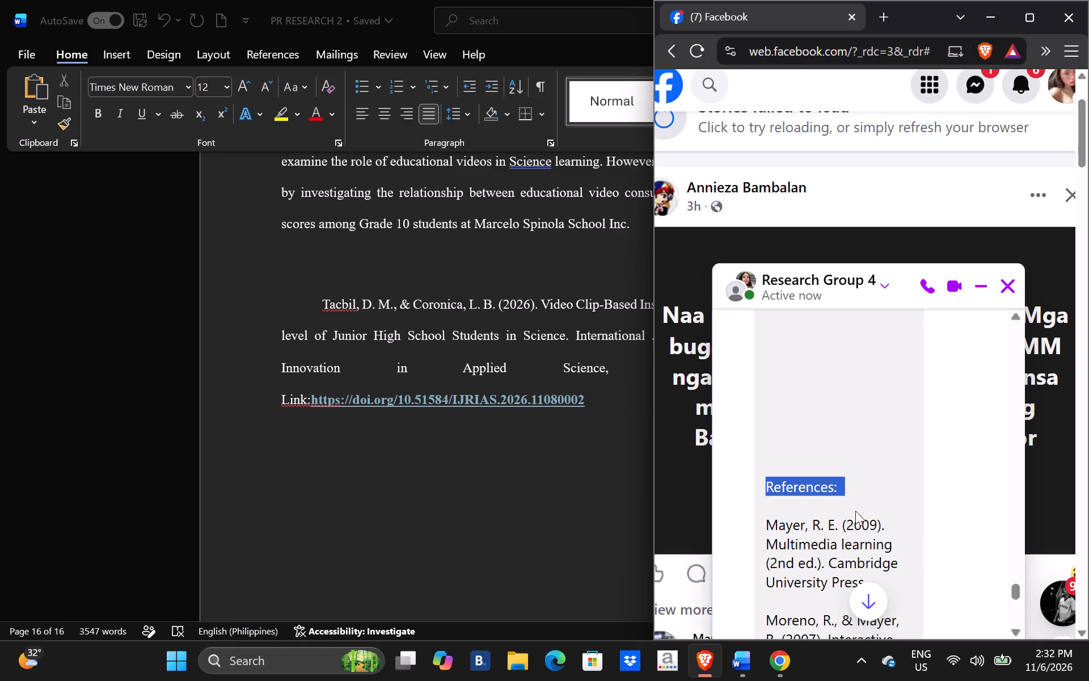
left_click_drag(855, 511, 890, 594)
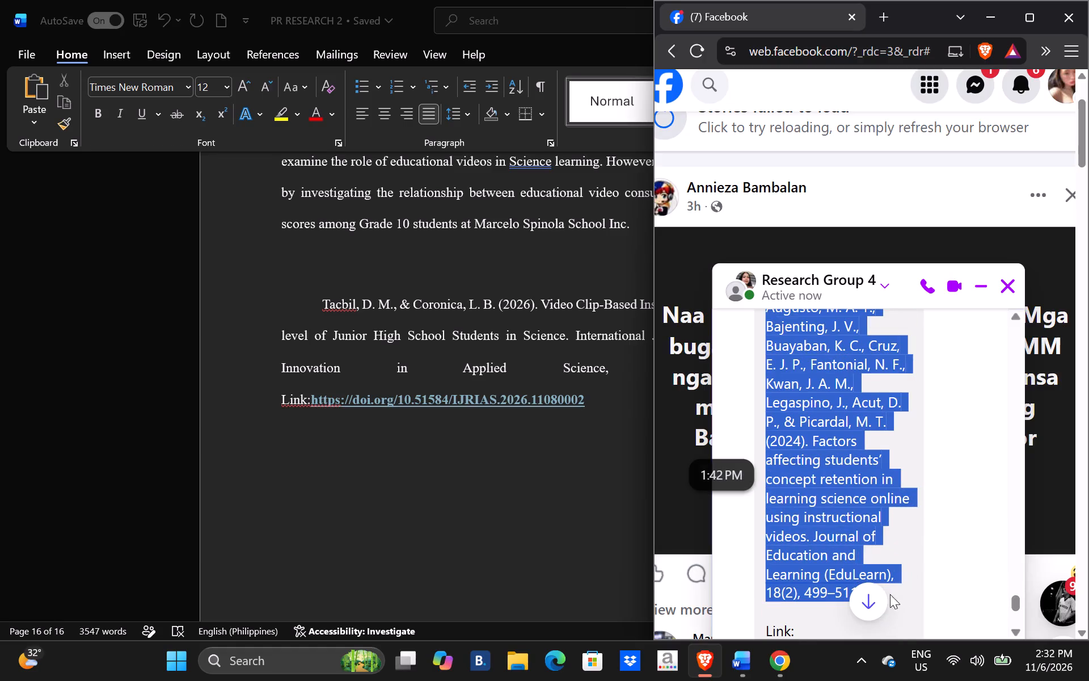
left_click_drag(890, 594, 893, 638)
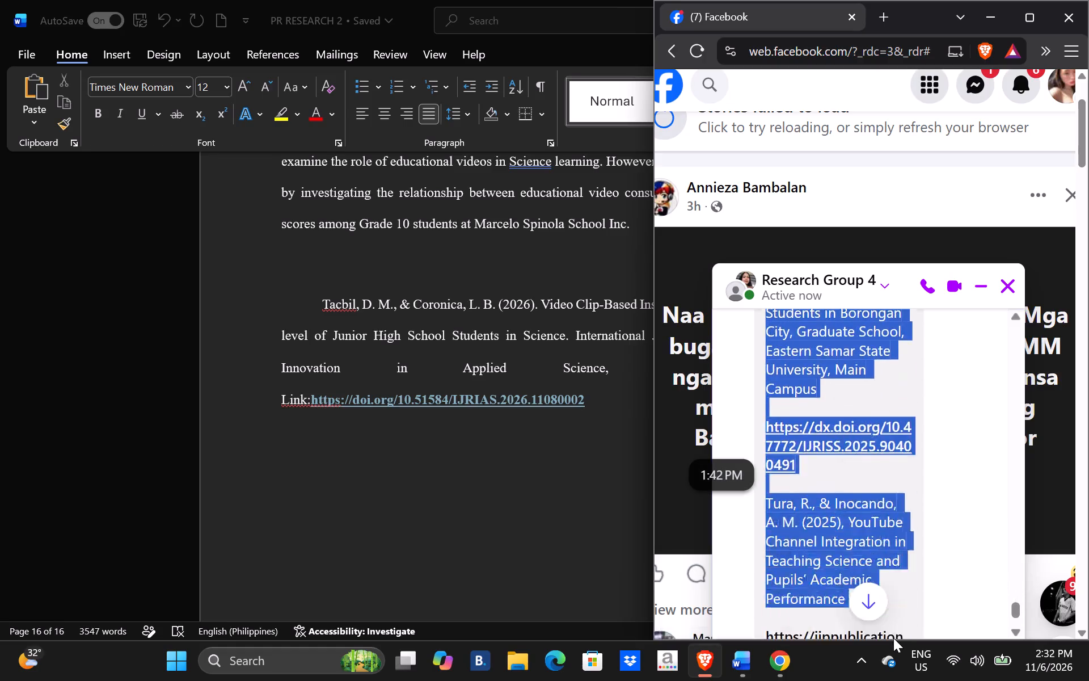
left_click_drag(893, 638, 889, 548)
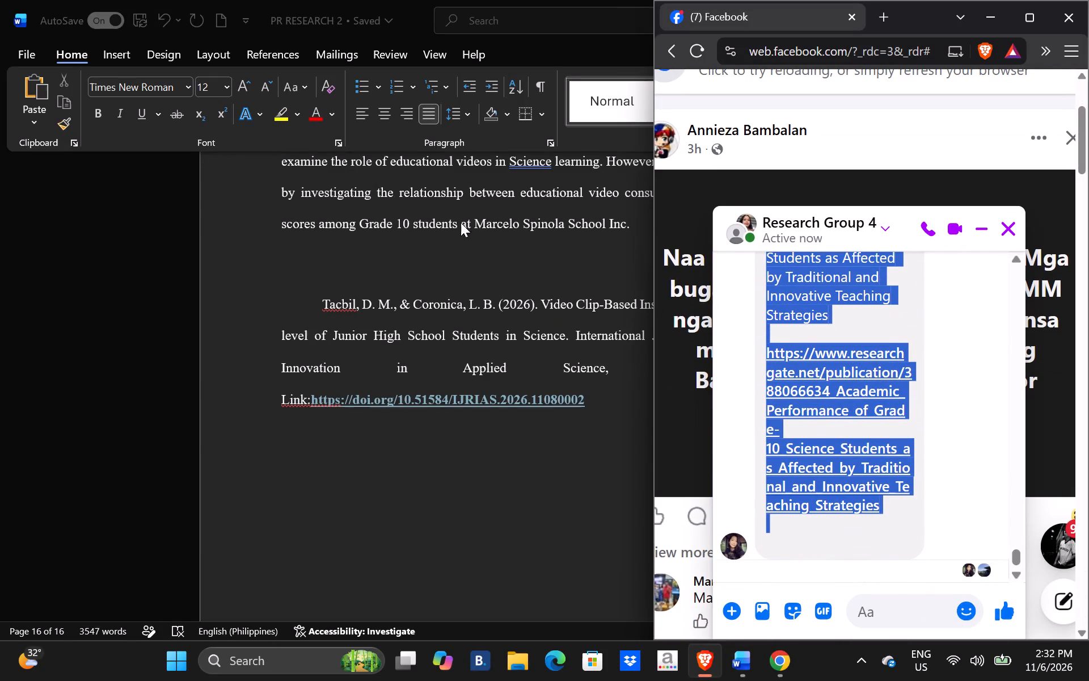
right_click(762, 472)
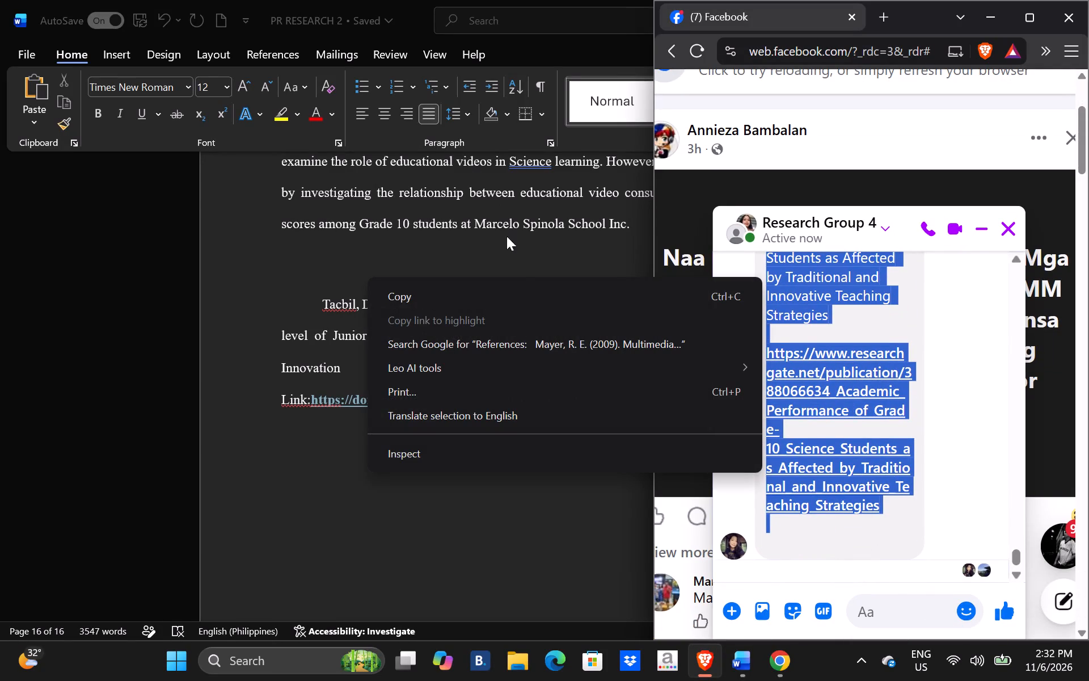
left_click(517, 282)
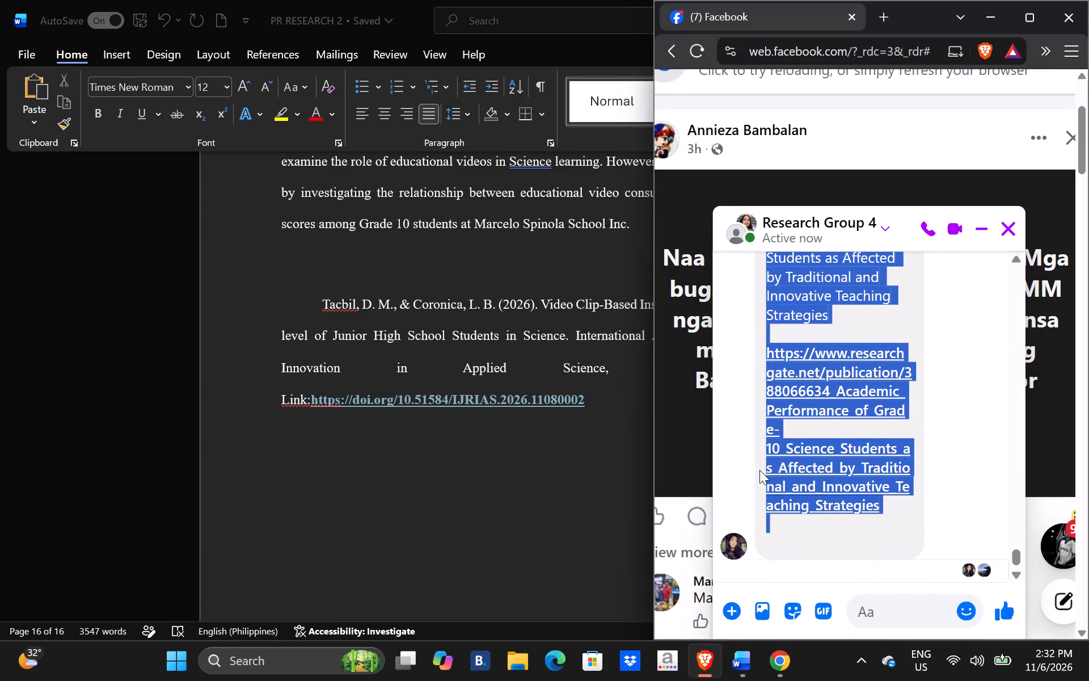
right_click(759, 470)
left_click(611, 296)
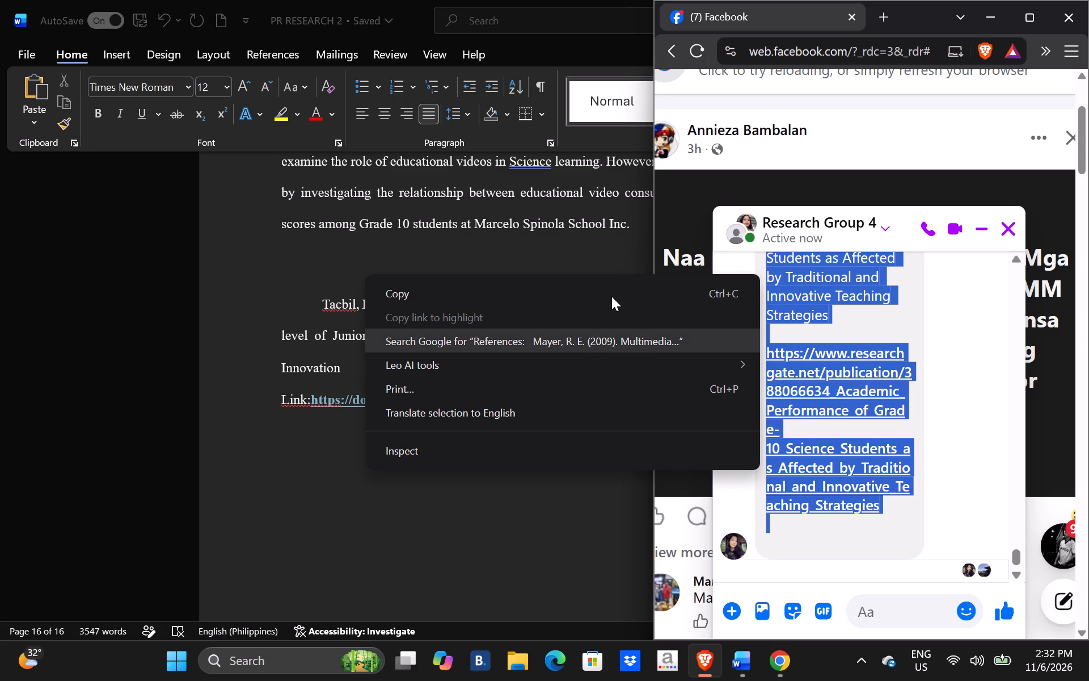
Back in Word, add three blank lines above the Tacbil and Coronica citation and paste the copied reference list directly below the discussion.
left_click(320, 298)
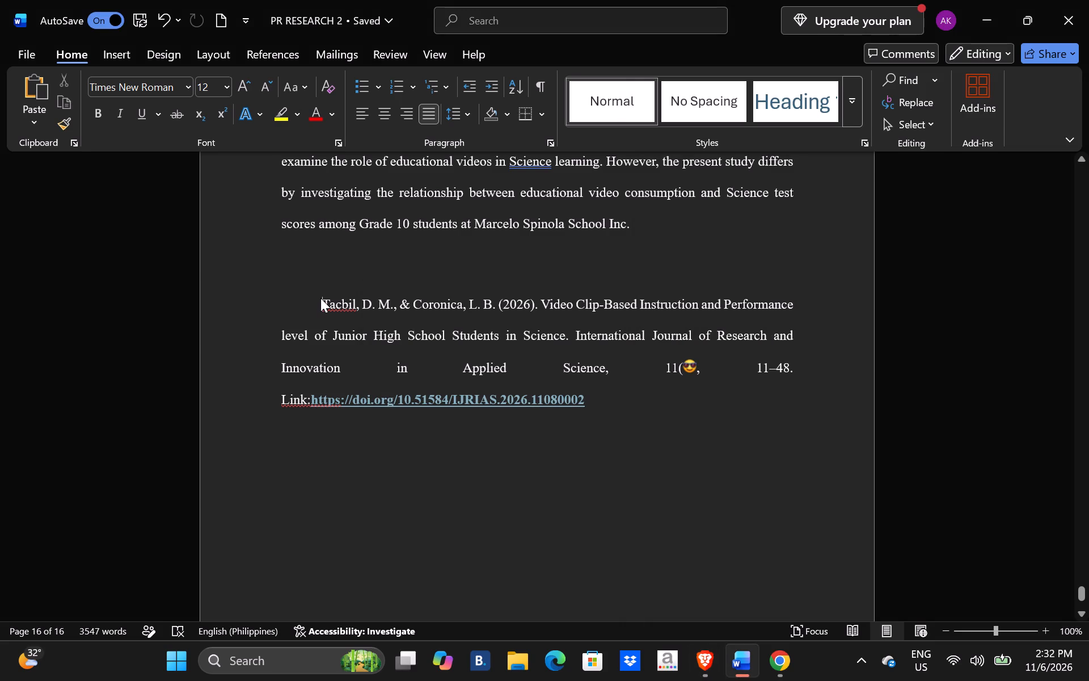
key("Return")
key("Return")
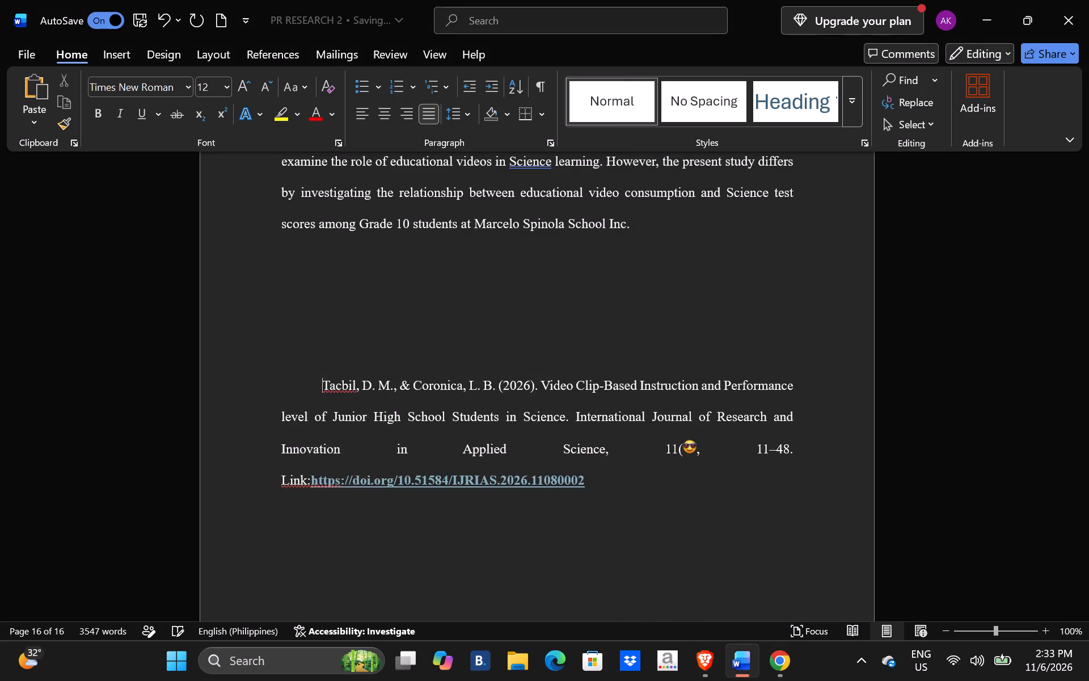
key("Return")
left_click(322, 287)
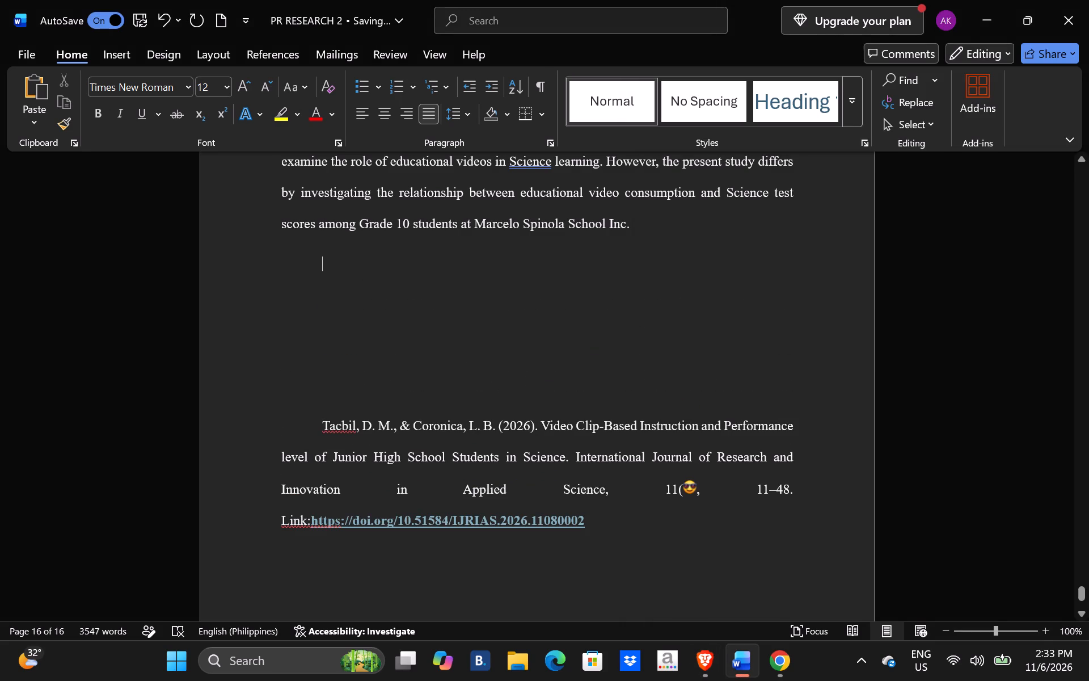
left_click(35, 78)
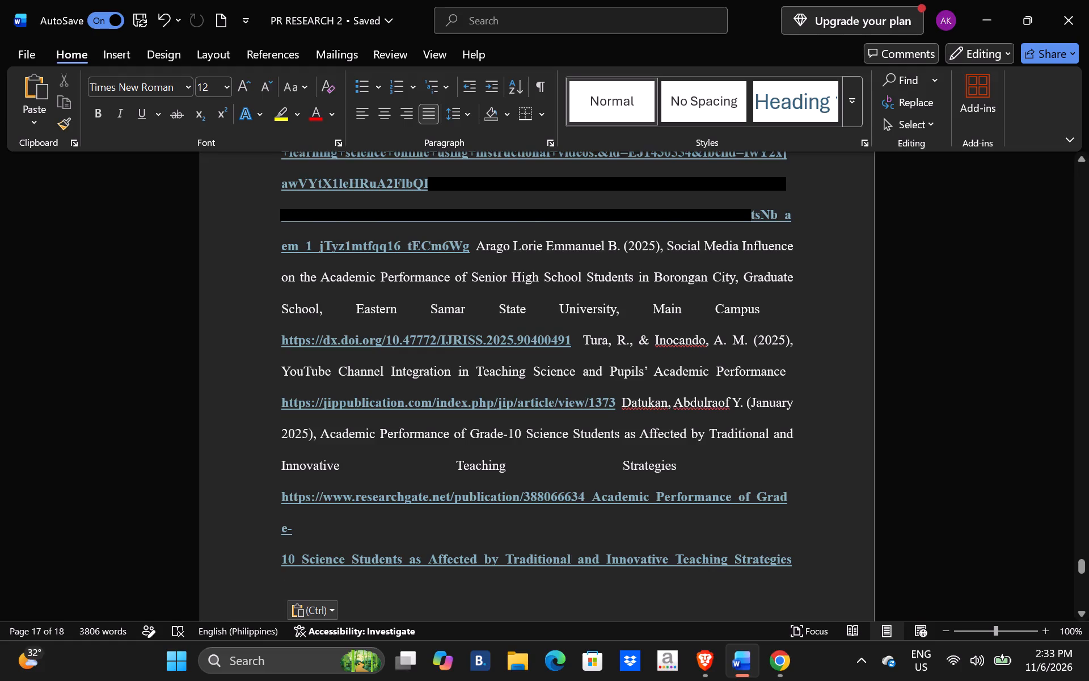
Put the "References:" label on its own line by starting a new paragraph before the Mayer (2009) entry.
left_click_drag(1086, 567, 1072, 539)
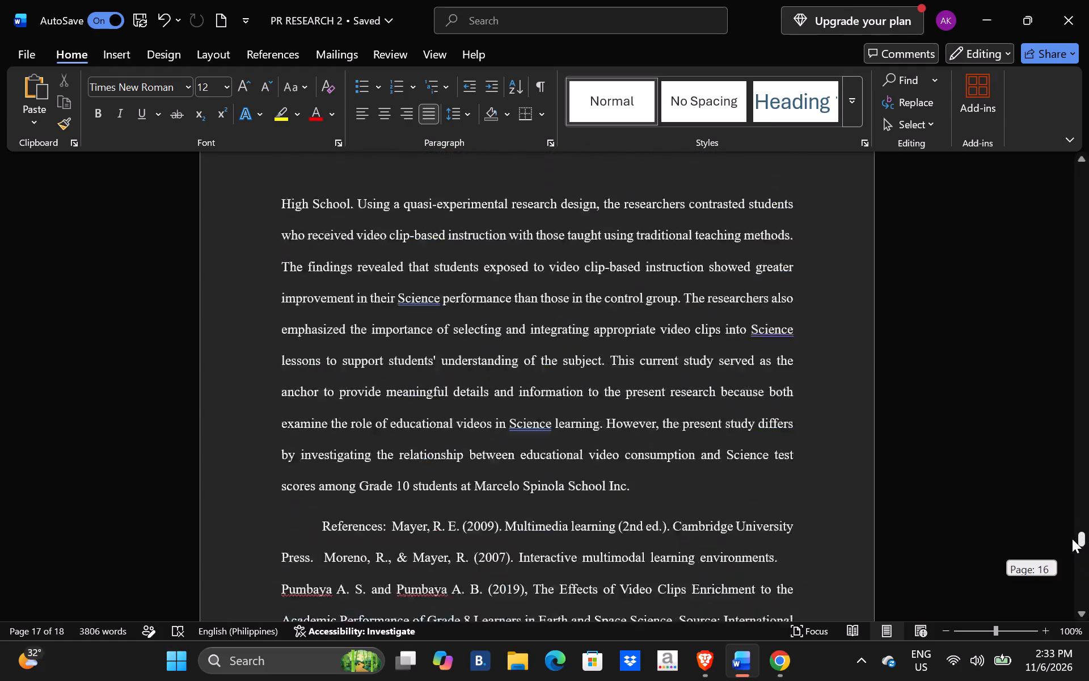
left_click_drag(1072, 539, 1078, 541)
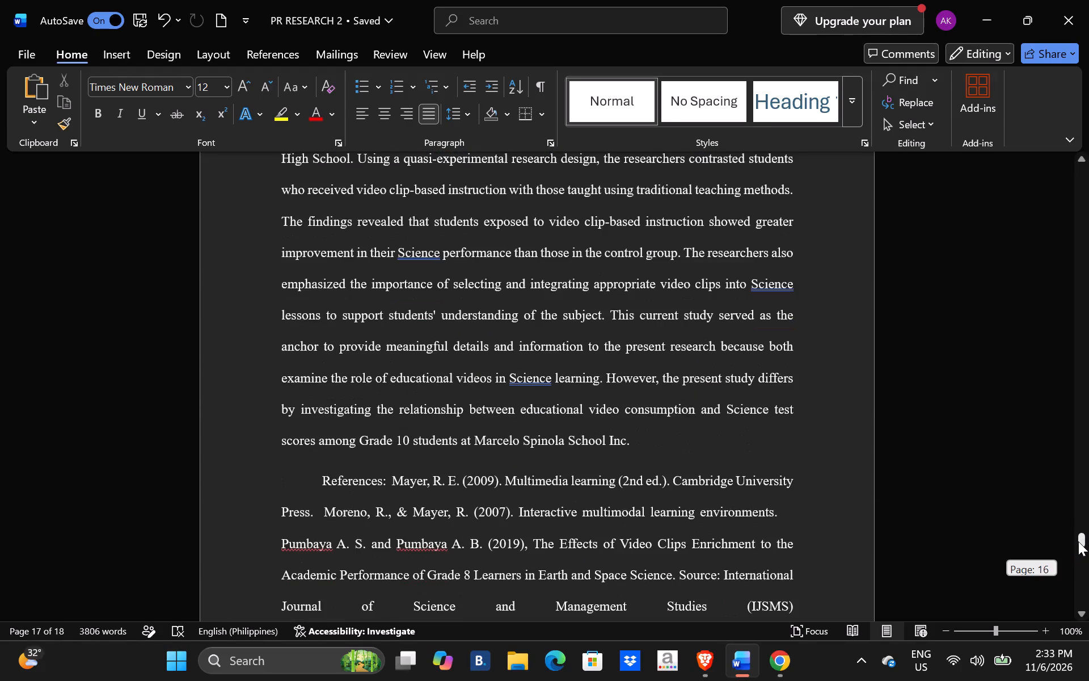
left_click_drag(1078, 541, 1079, 541)
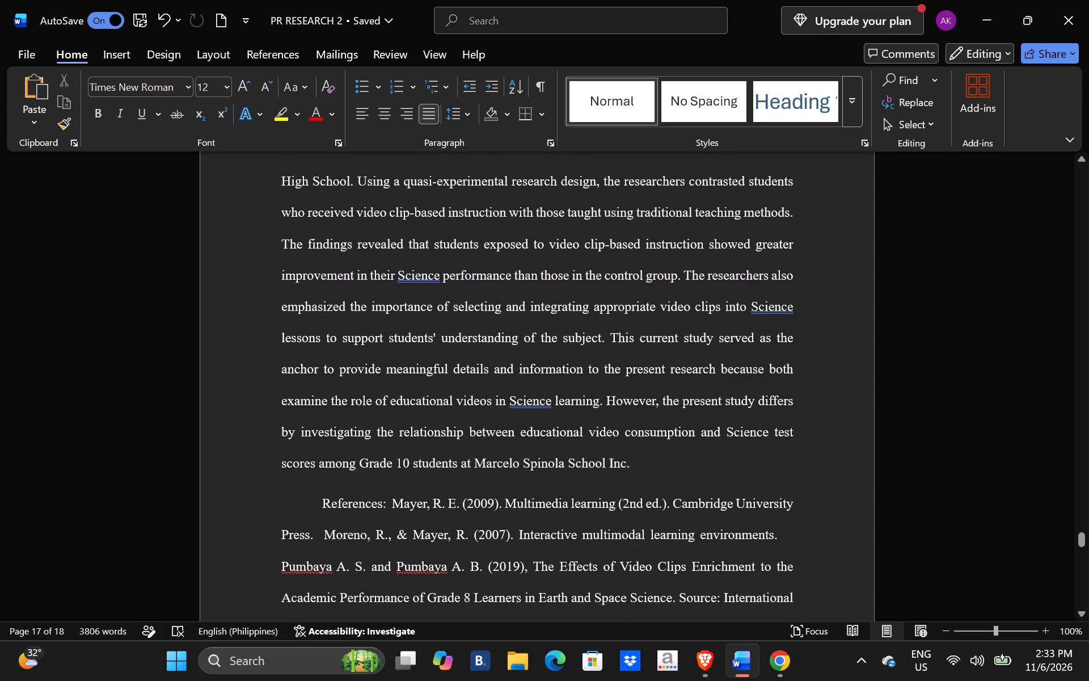
left_click(389, 501)
key("Return")
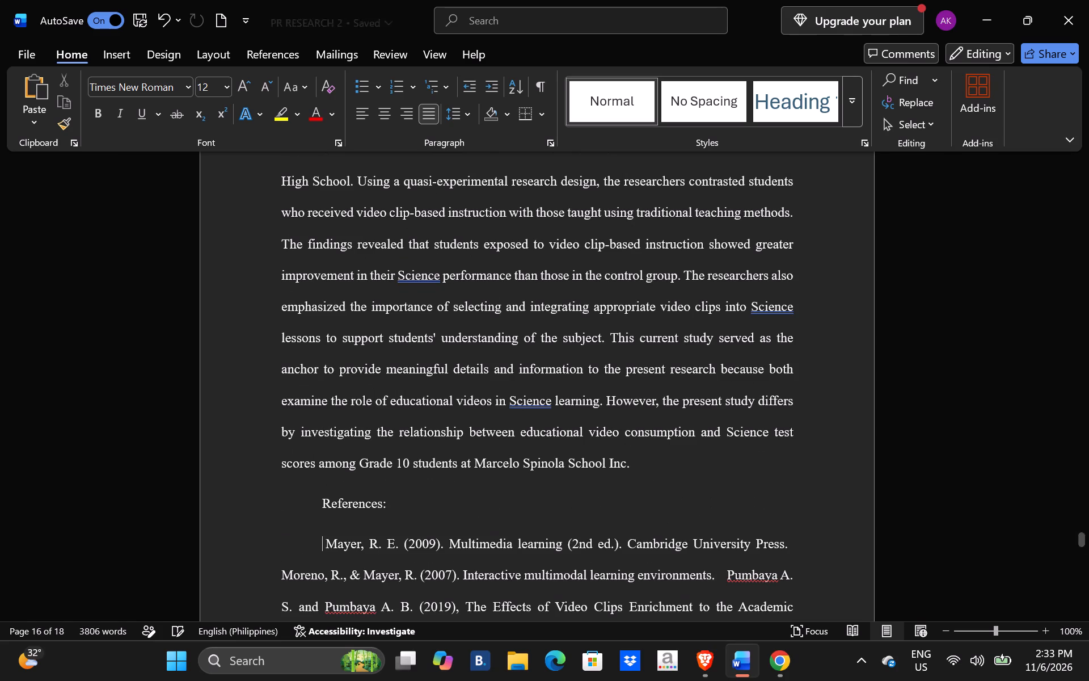
Bold the "References:" label above the pasted list.
left_click_drag(323, 502, 434, 501)
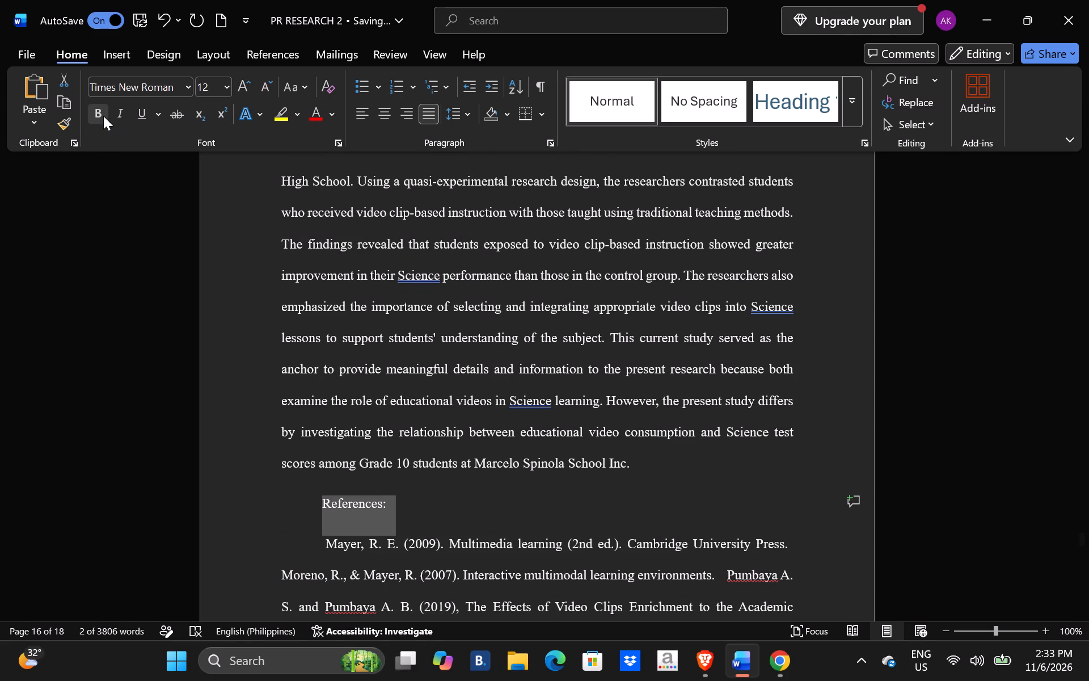
left_click(103, 116)
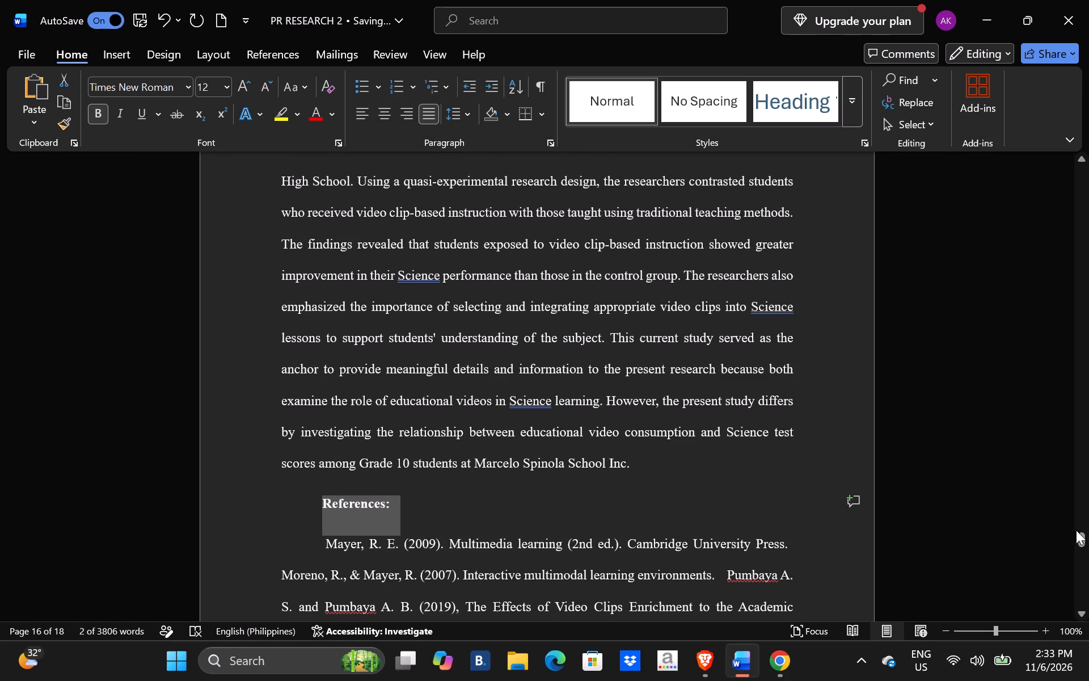
Split the Moreno and Mayer (2007) and Pumbaya (2019) references into their own paragraphs below the Mayer (2009) entry.
left_click_drag(1087, 533, 1087, 538)
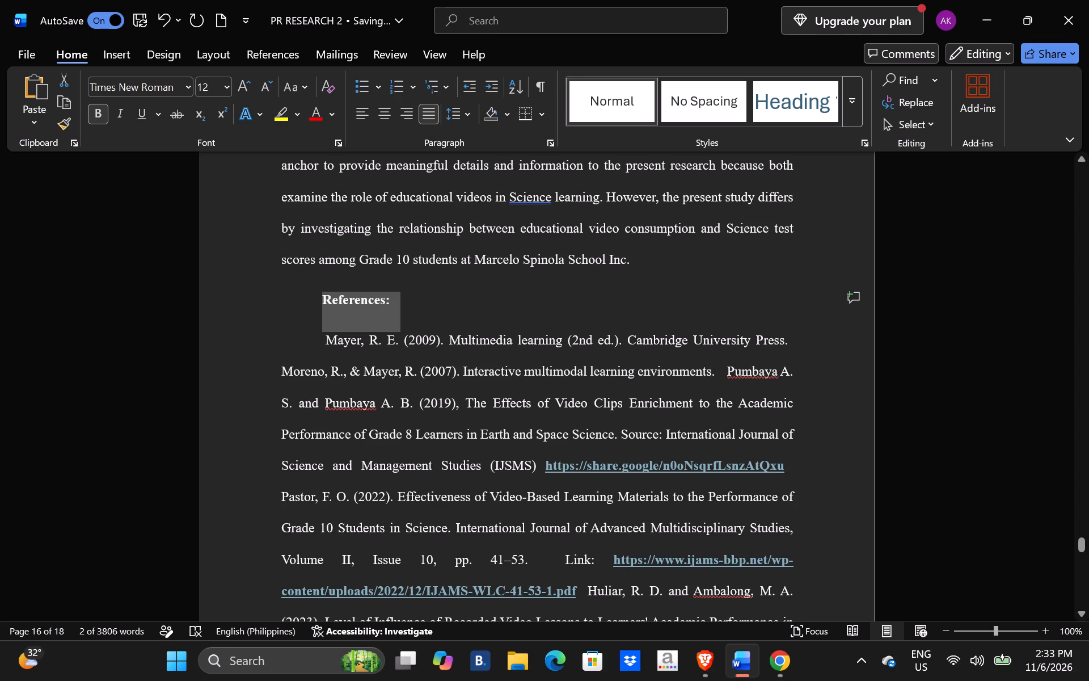
key("Return")
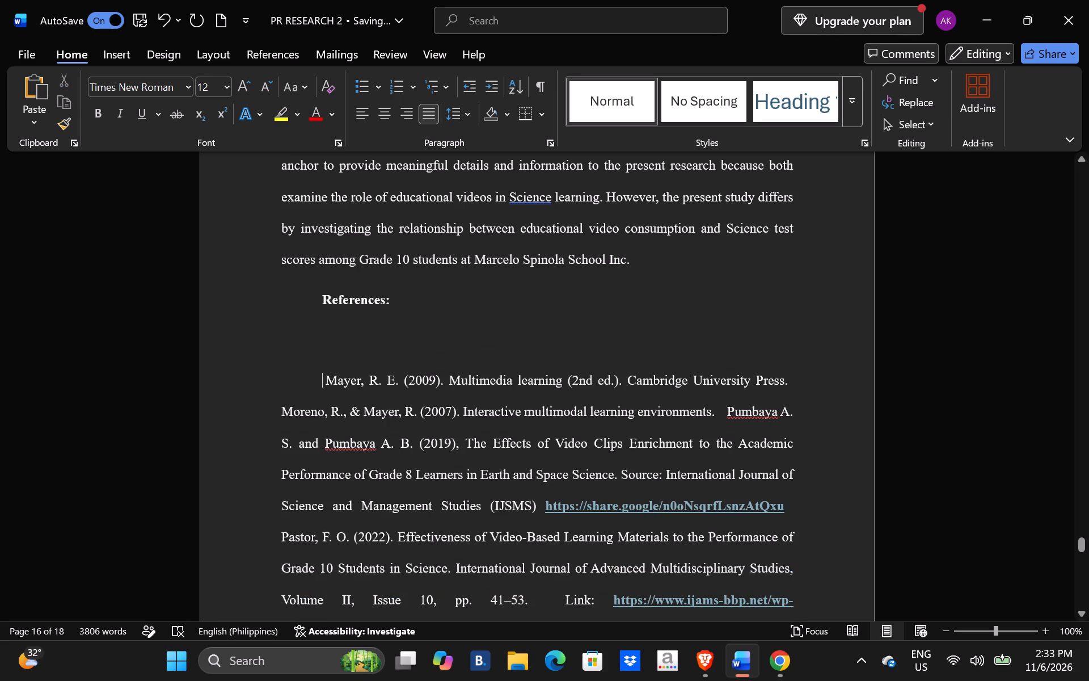
key("BackSpace")
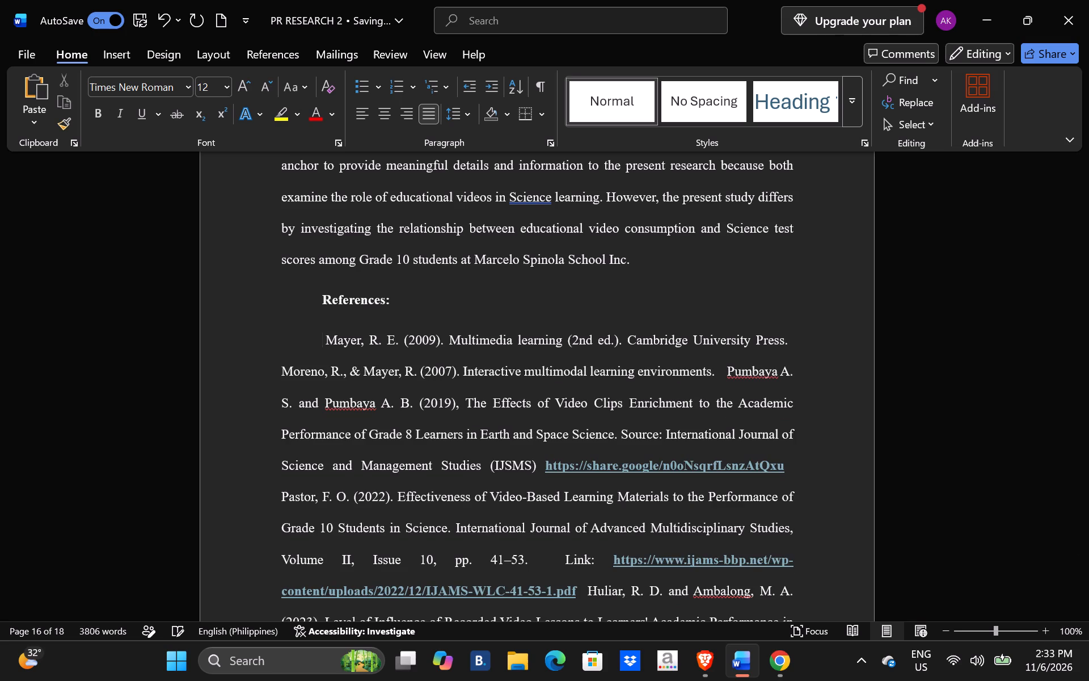
left_click(275, 367)
key("Return")
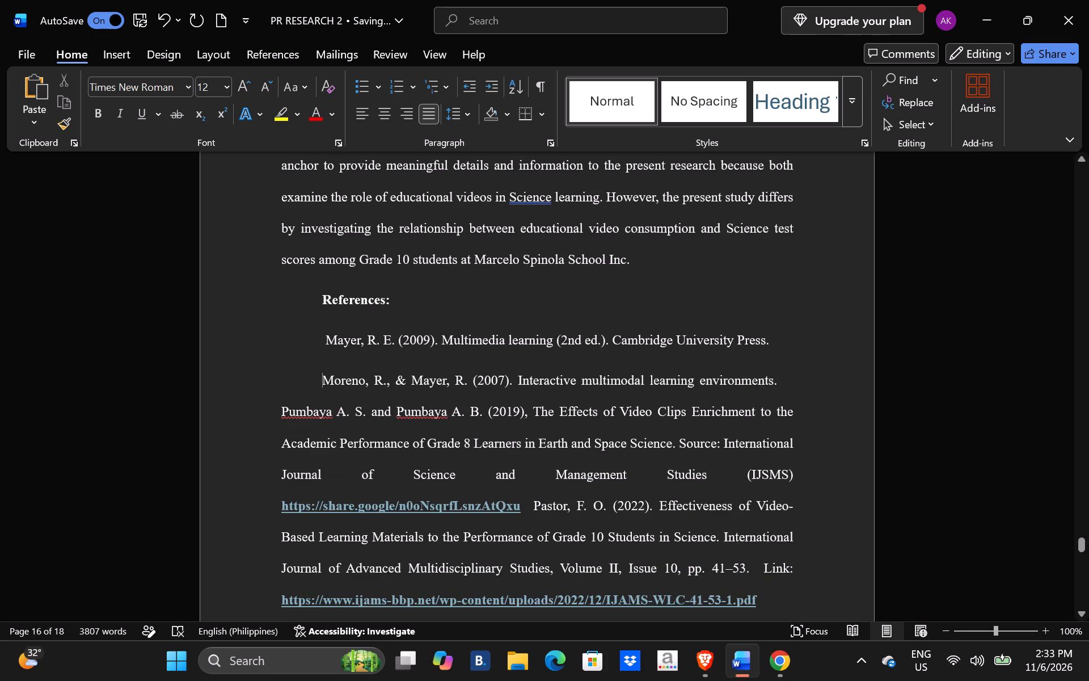
left_click(274, 413)
key("Return")
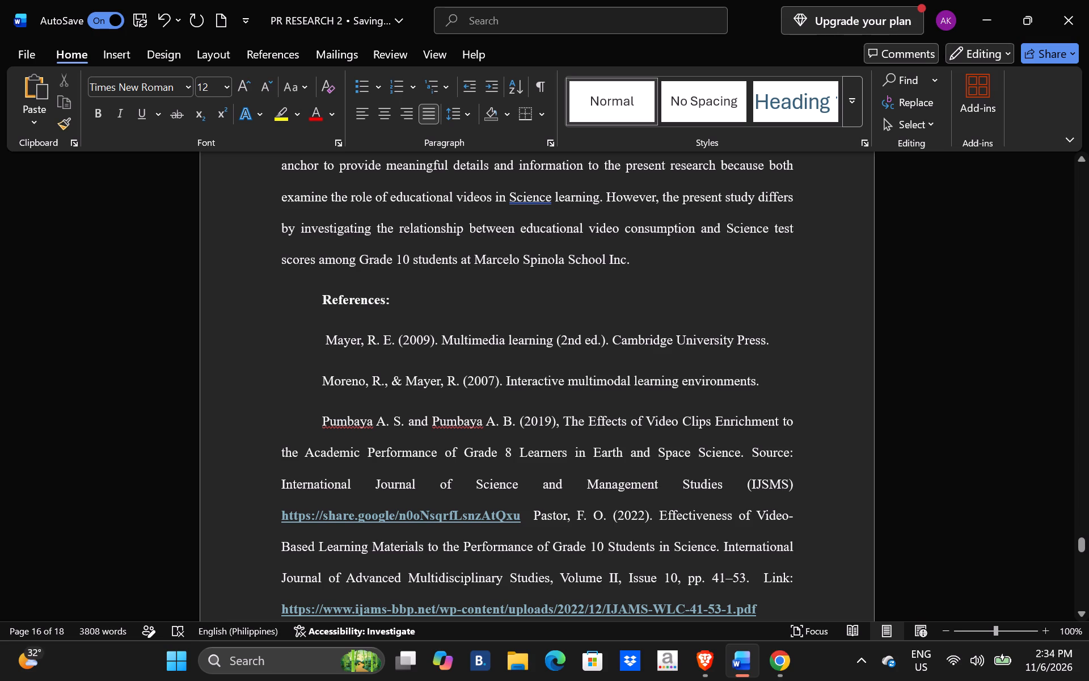
Start the Pastor (2022) reference in its own paragraph and leave a blank line above and below the Pumbaya (2019) entry.
left_click(533, 515)
key("Return")
key("Return")
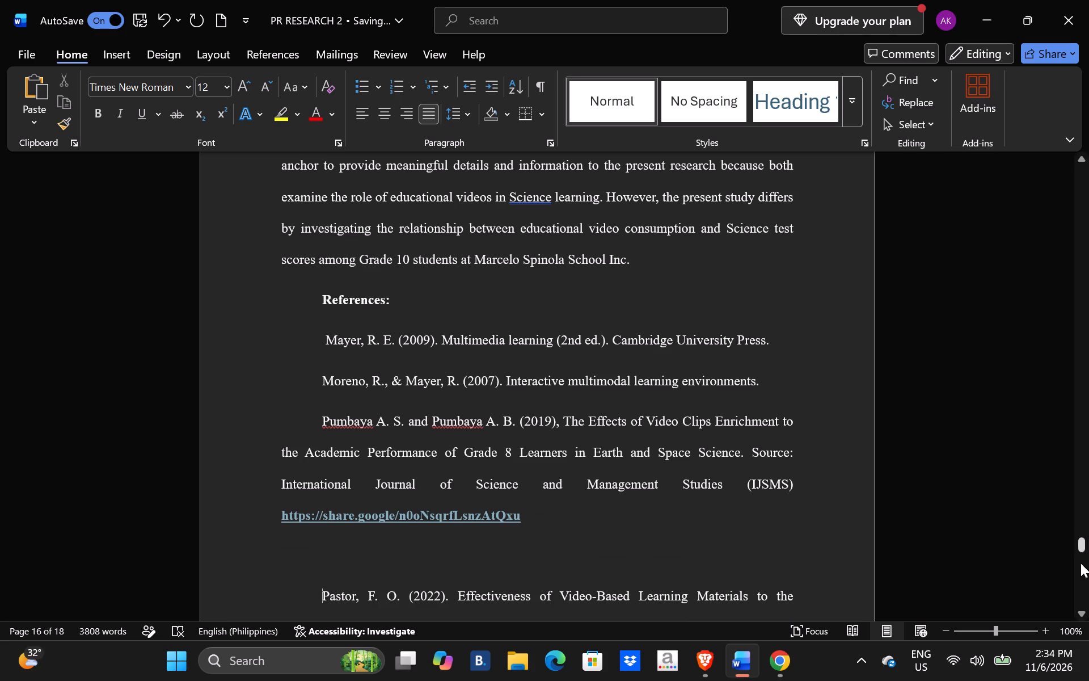
left_click(313, 415)
key("Return")
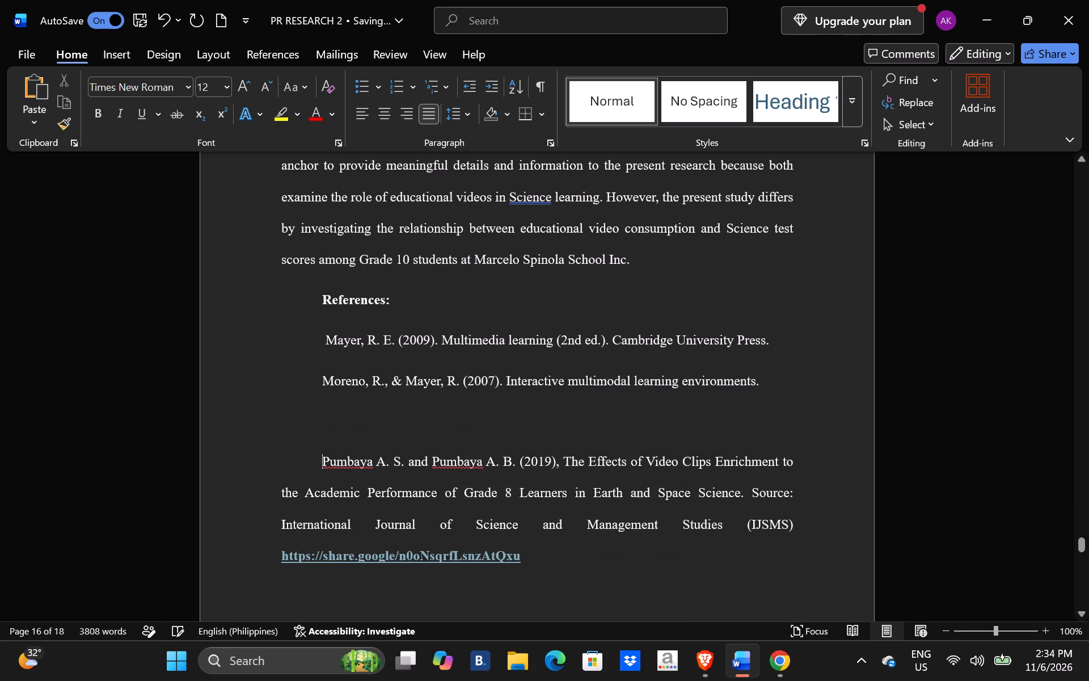
Start the Huliar and Ambalong (2023) reference in its own paragraph after the Pastor (2022) link.
left_click_drag(1084, 547, 1084, 558)
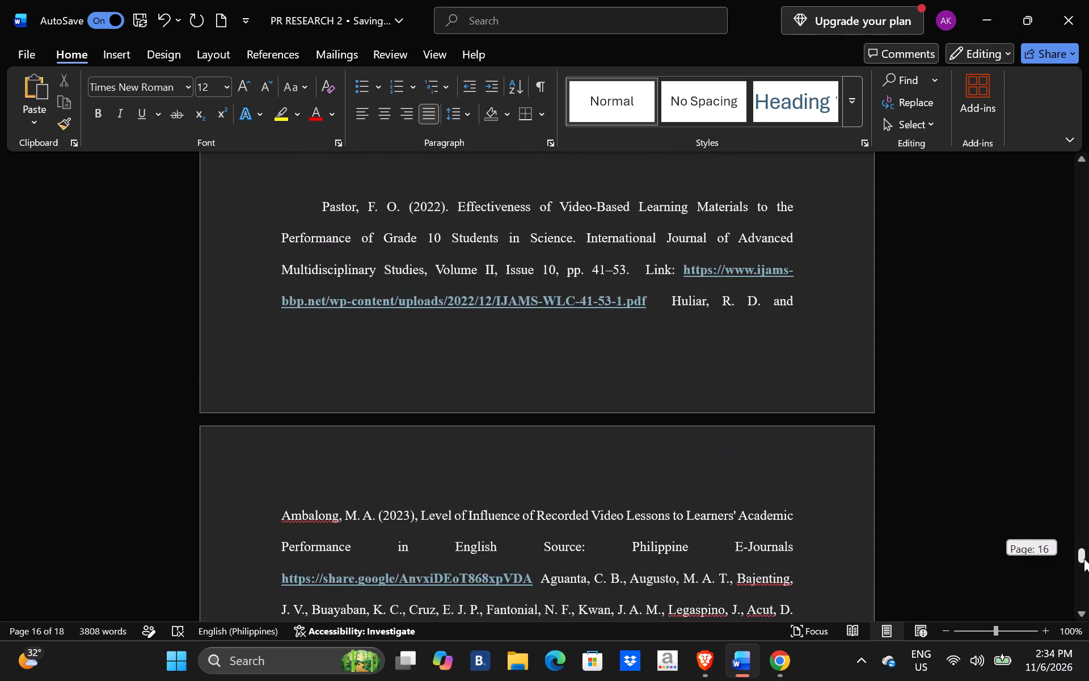
left_click_drag(1084, 558, 1084, 560)
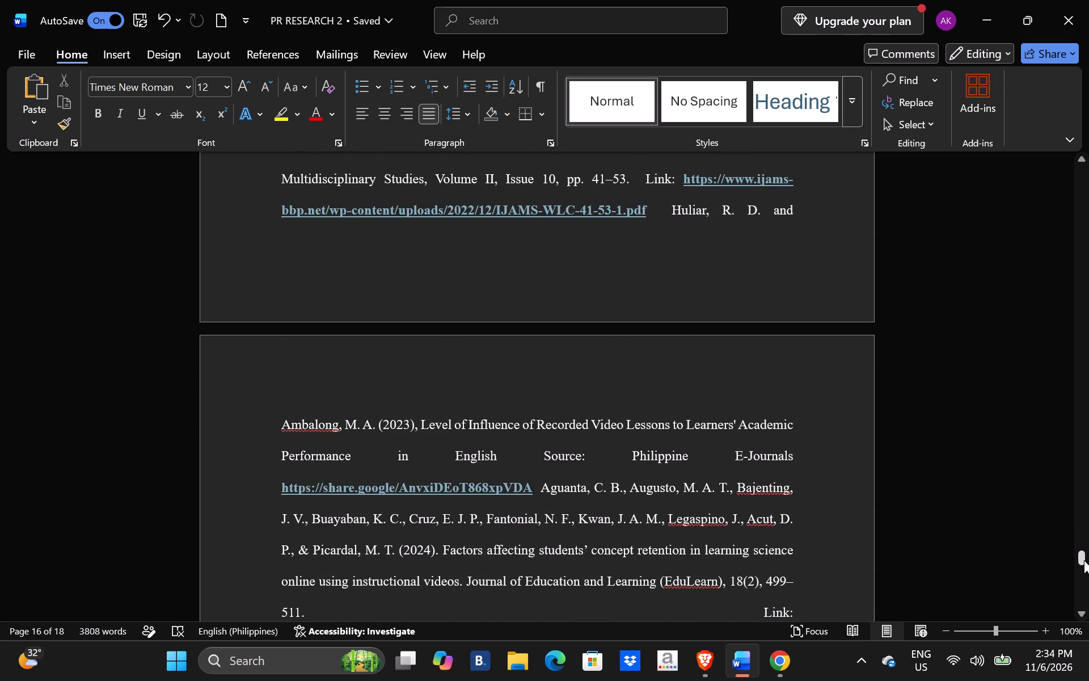
left_click(668, 211)
key("Return")
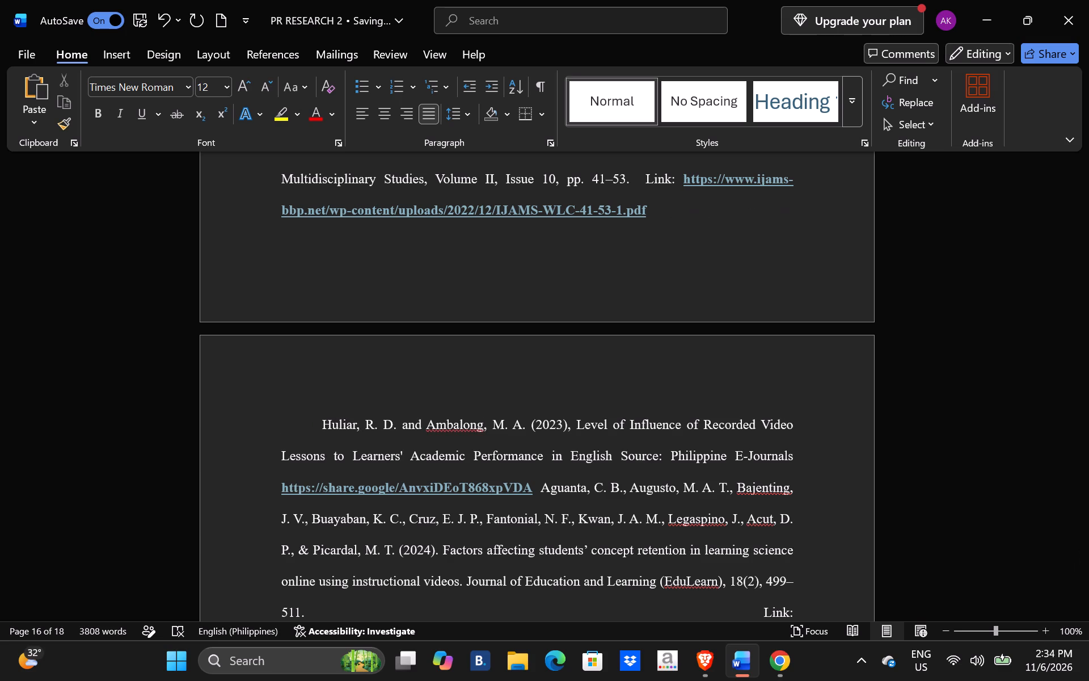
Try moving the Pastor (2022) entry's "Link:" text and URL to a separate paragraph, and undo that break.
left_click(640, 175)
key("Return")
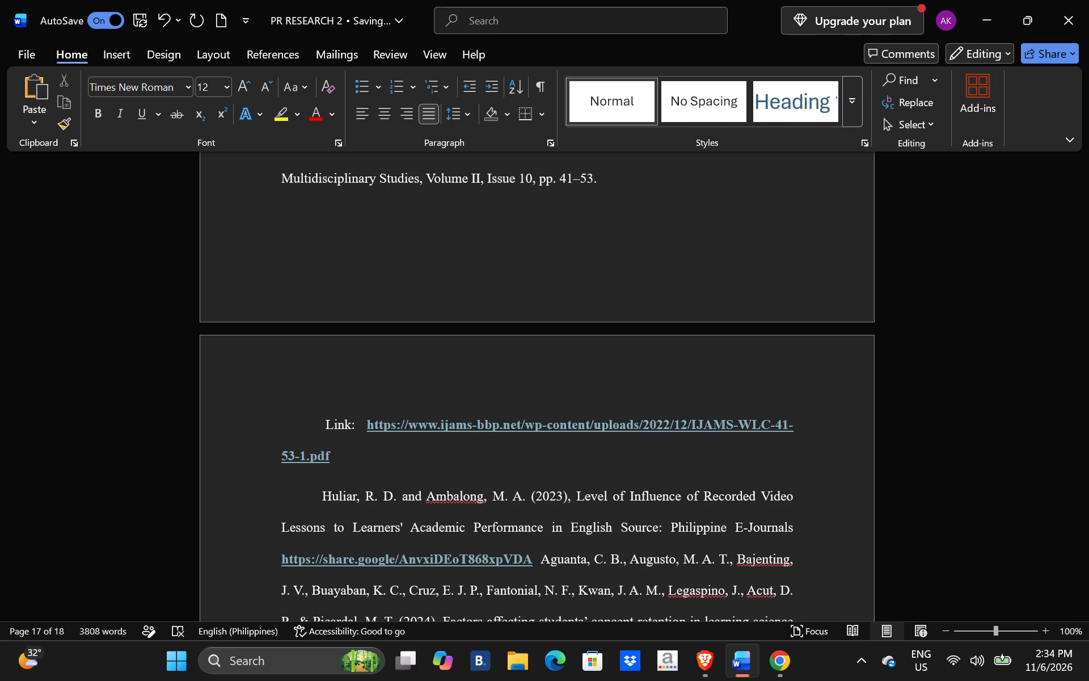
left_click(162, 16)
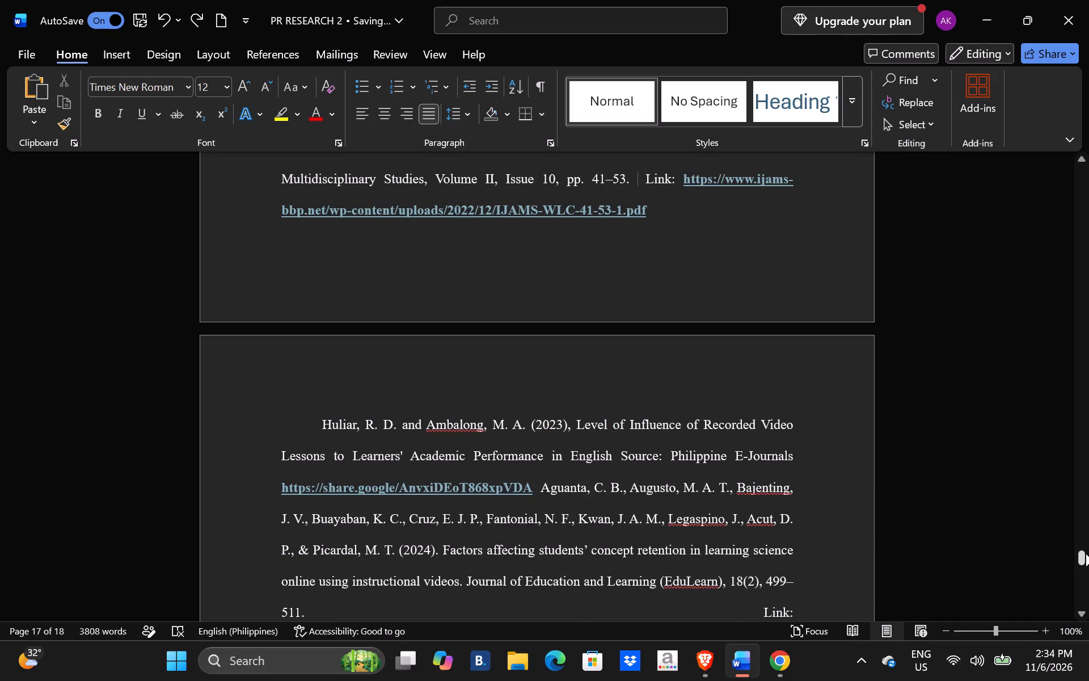
Split the Aguanta et al. (2024) and Arago (2025) references into their own paragraphs.
left_click_drag(1086, 553, 1086, 560)
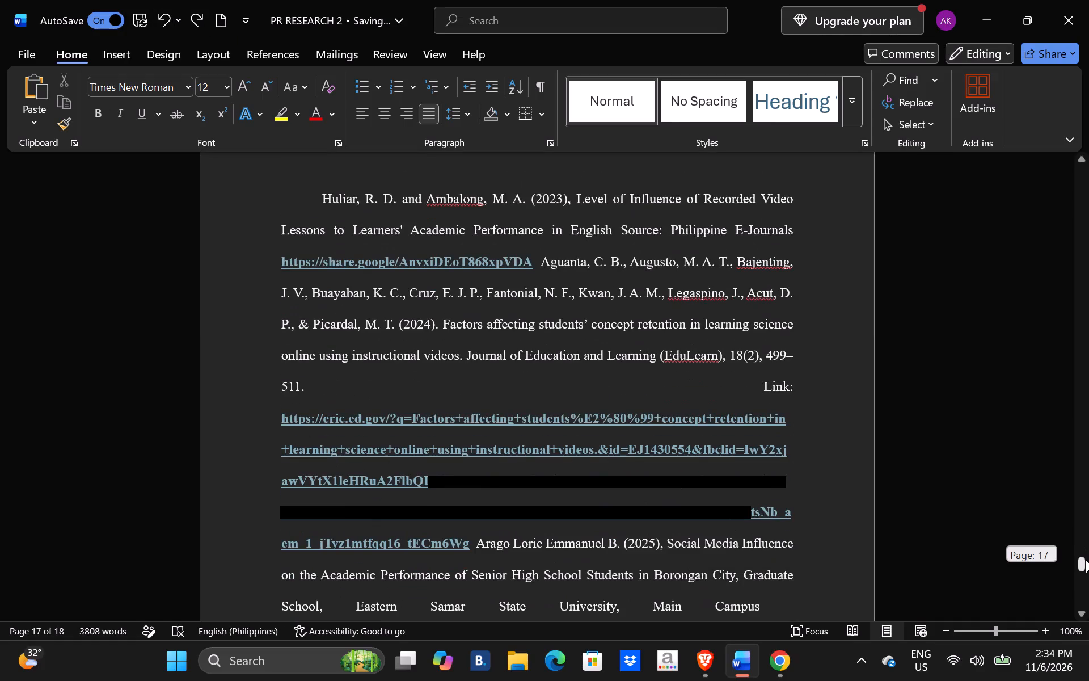
left_click_drag(1086, 560, 1086, 563)
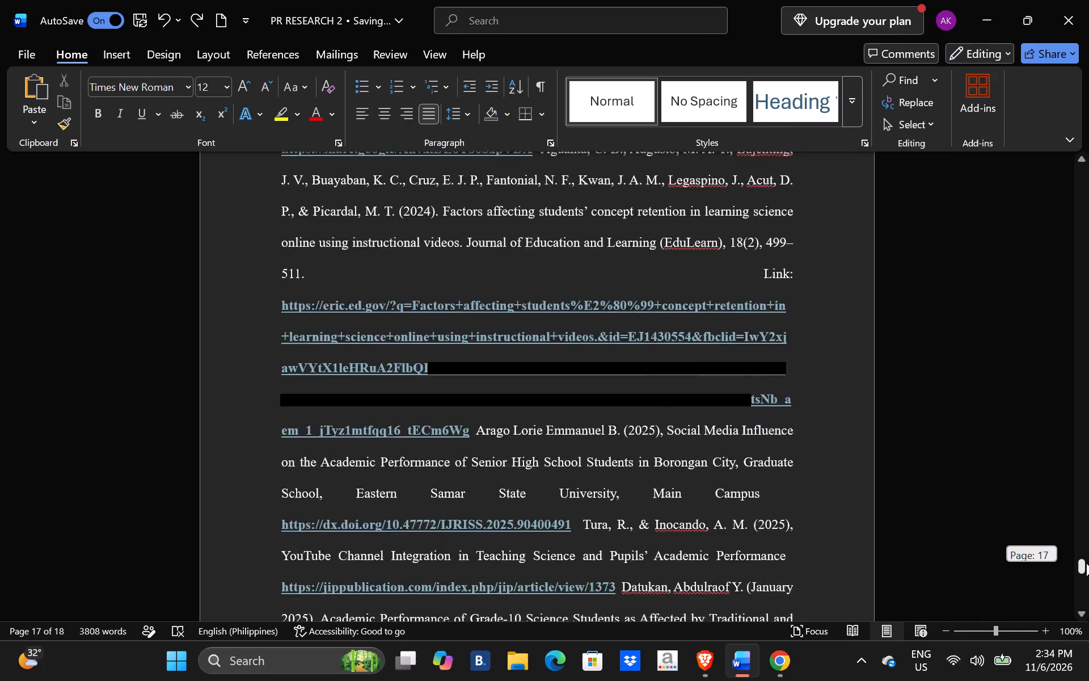
left_click_drag(1086, 563, 1086, 556)
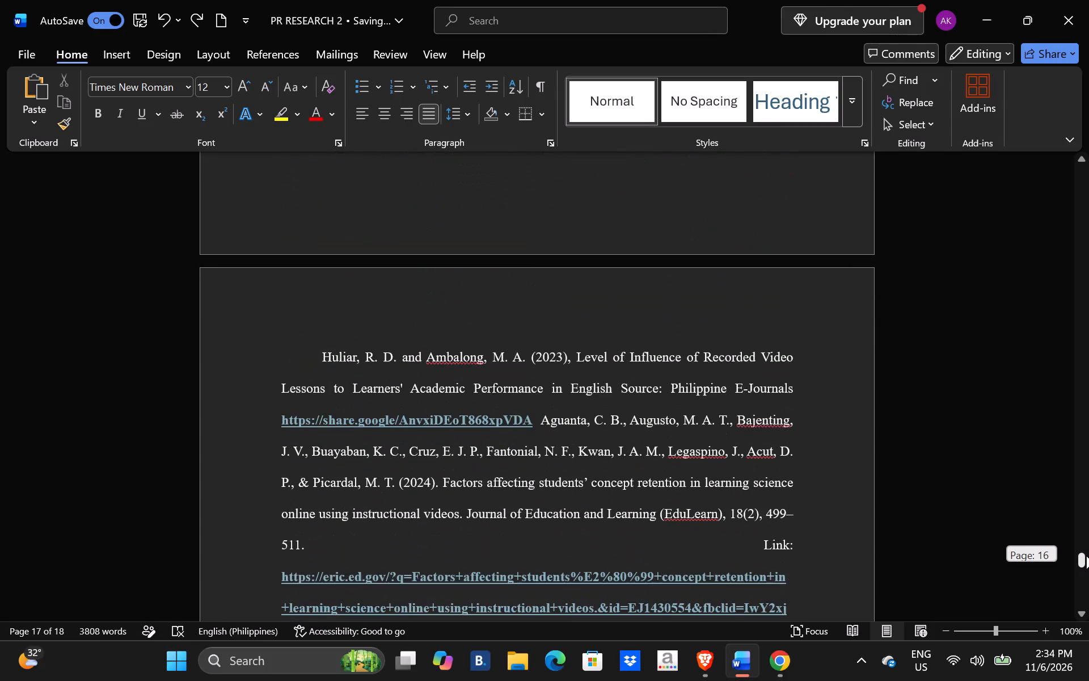
left_click_drag(1086, 556, 1086, 557)
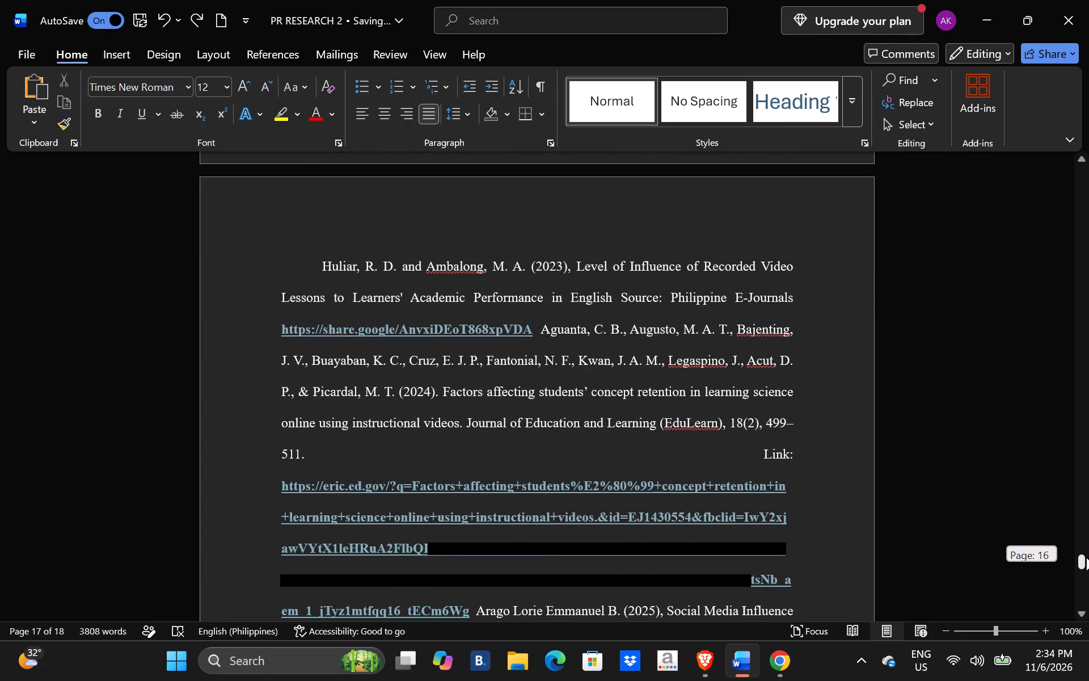
left_click_drag(1086, 557, 1086, 558)
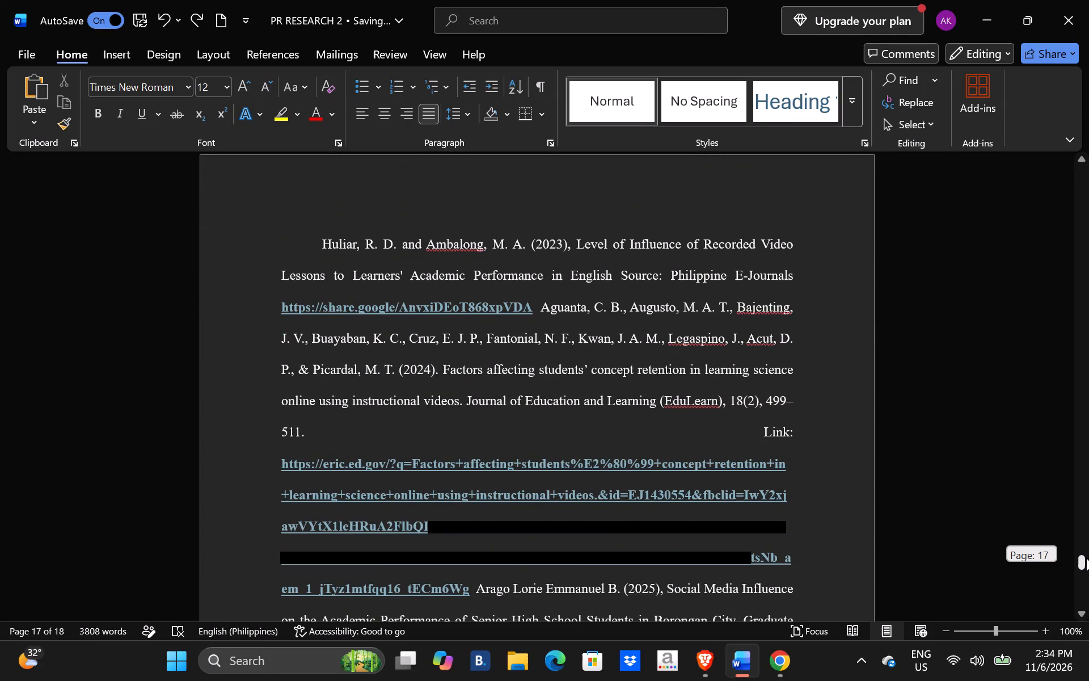
left_click_drag(1086, 558, 1086, 560)
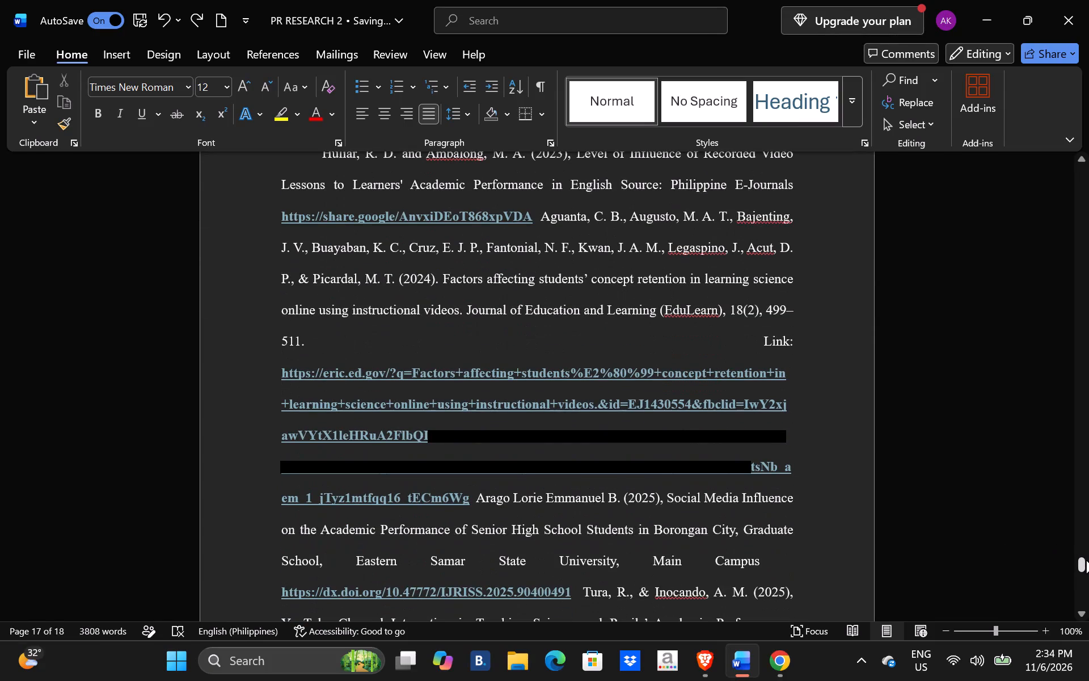
left_click(537, 218)
key("Return")
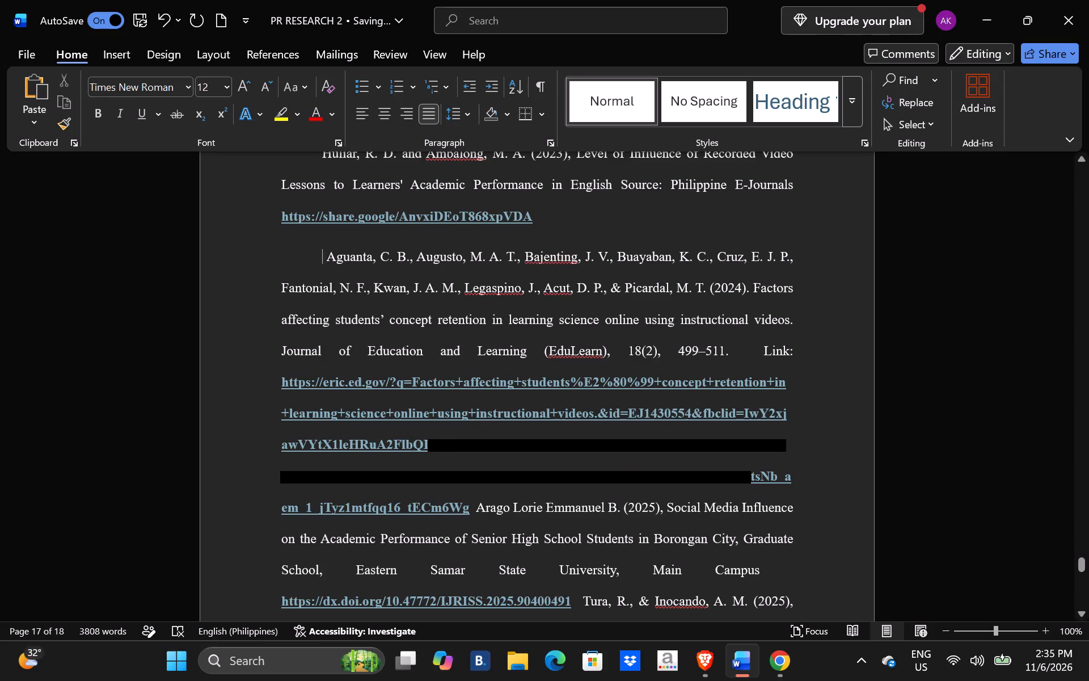
left_click(480, 506)
key("Return")
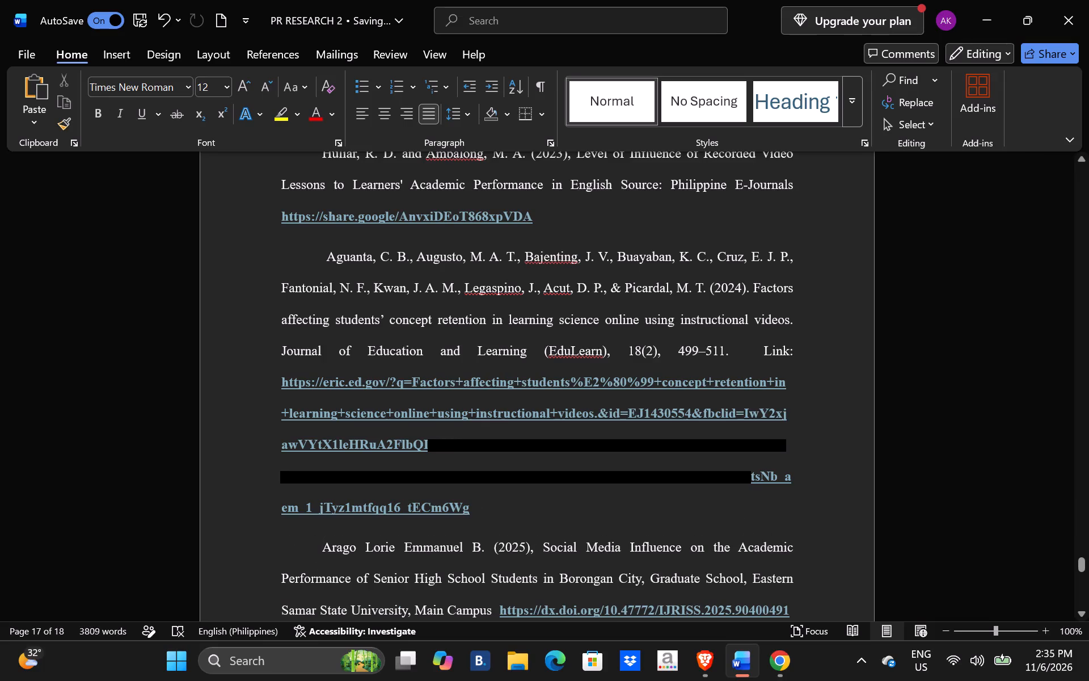
Split the Tura and Inocando (2025) and Datukan (January 2025) references into their own paragraphs.
left_click(1084, 570)
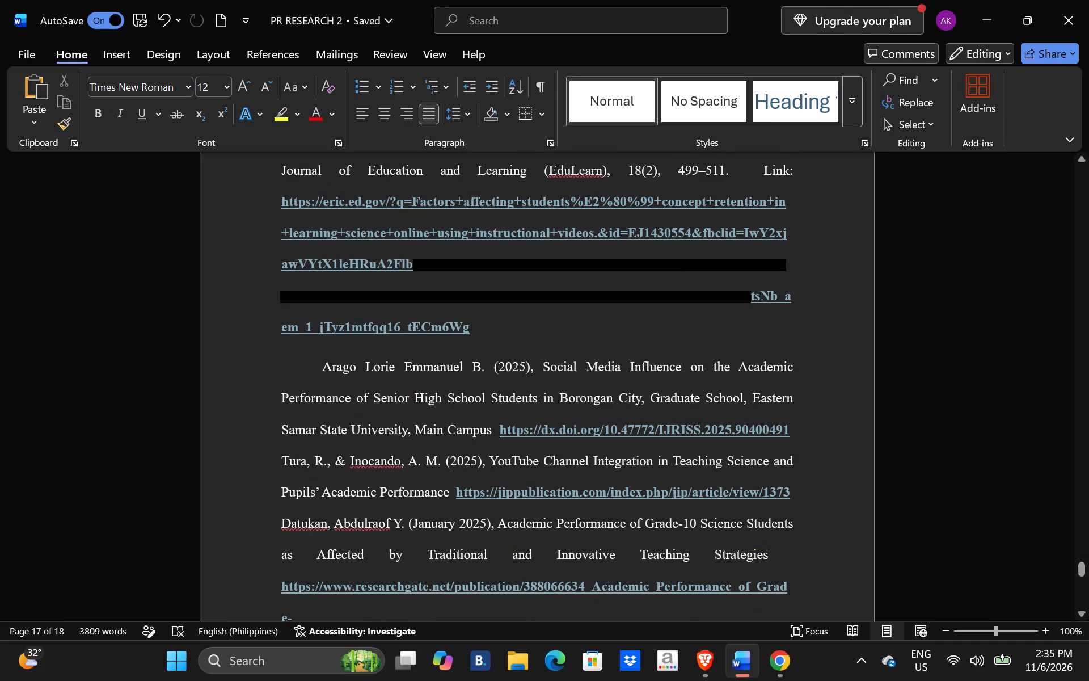
left_click(276, 457)
key("Return")
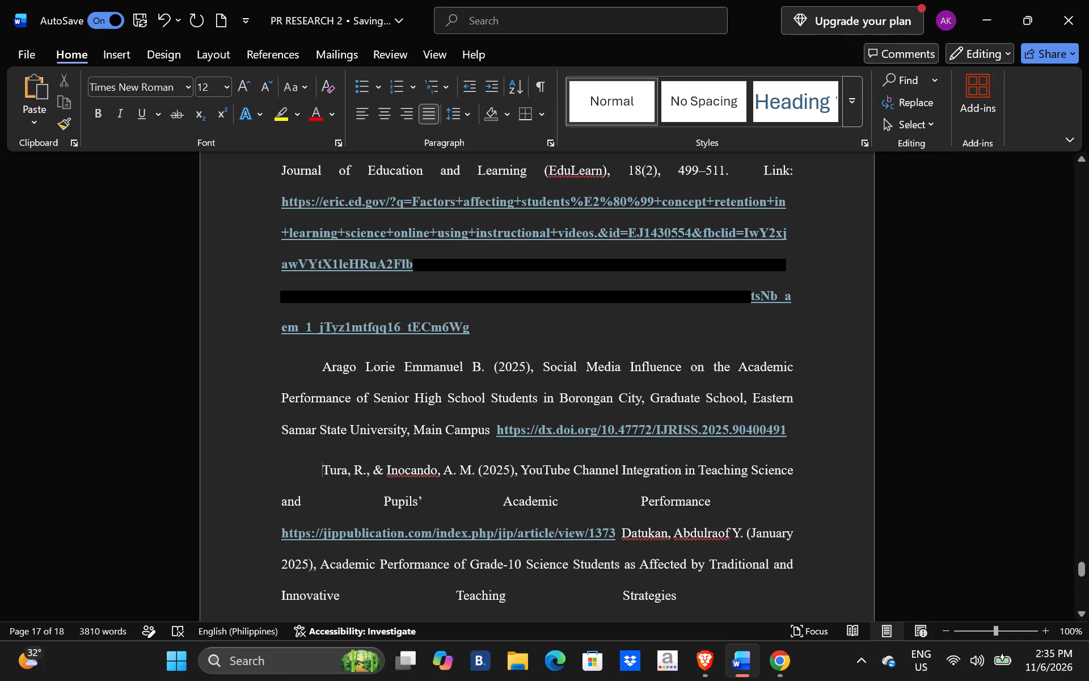
left_click(624, 529)
key("Return")
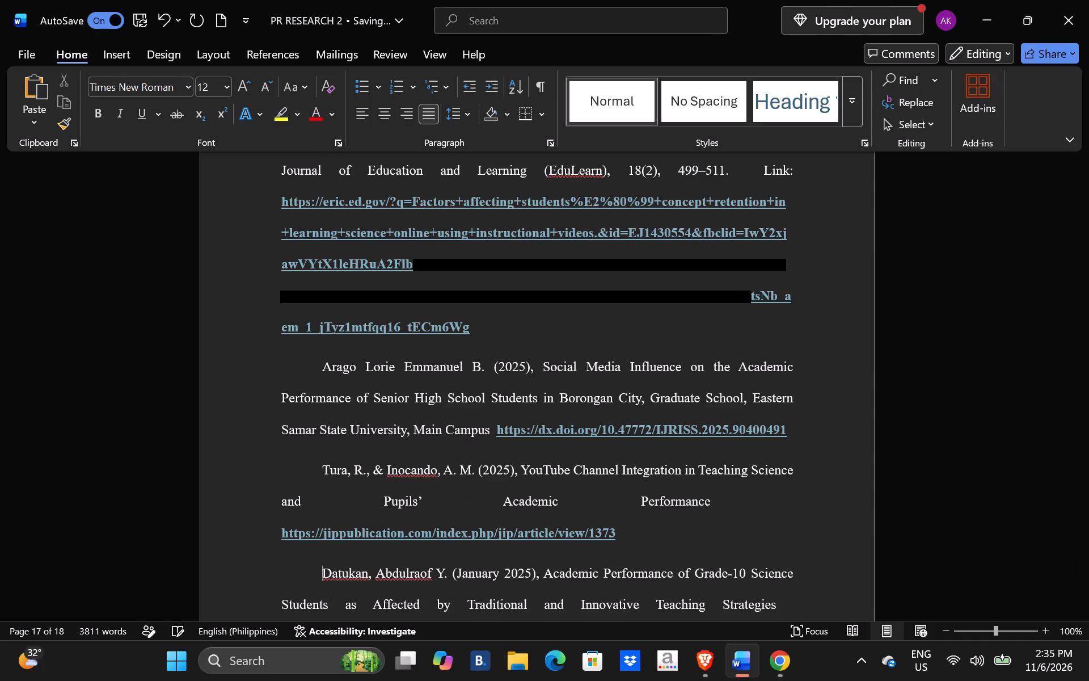
Tidy the spacing in the Tura and Inocando (2025) reference, leaving a single space between "Performance" and the link.
left_click(386, 499)
key("BackSpace")
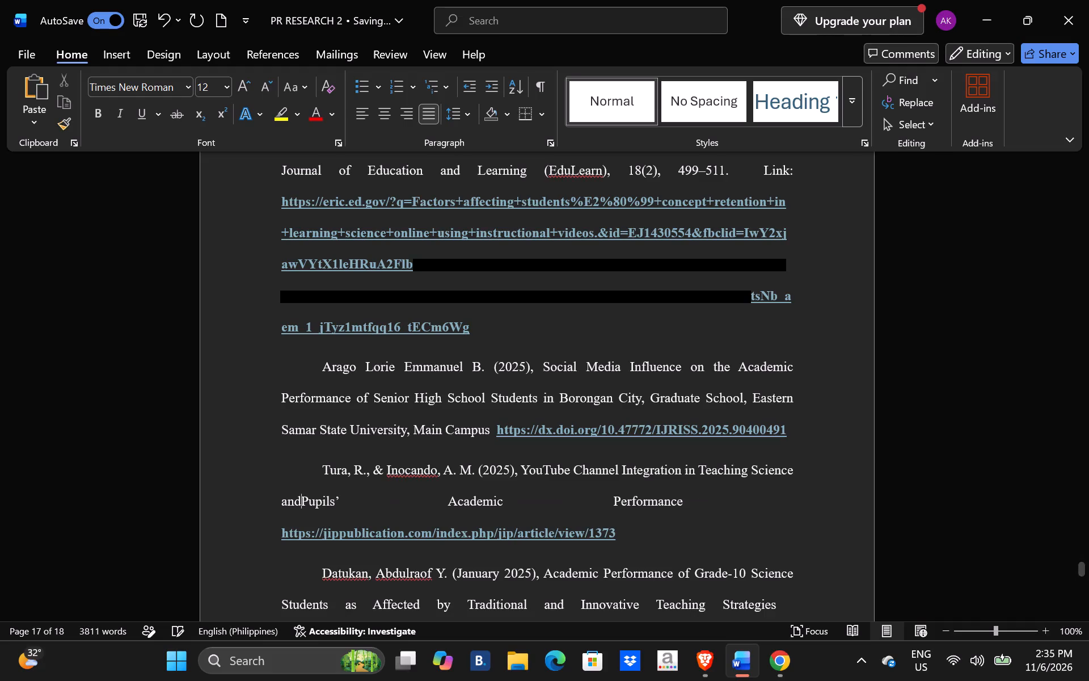
key("space")
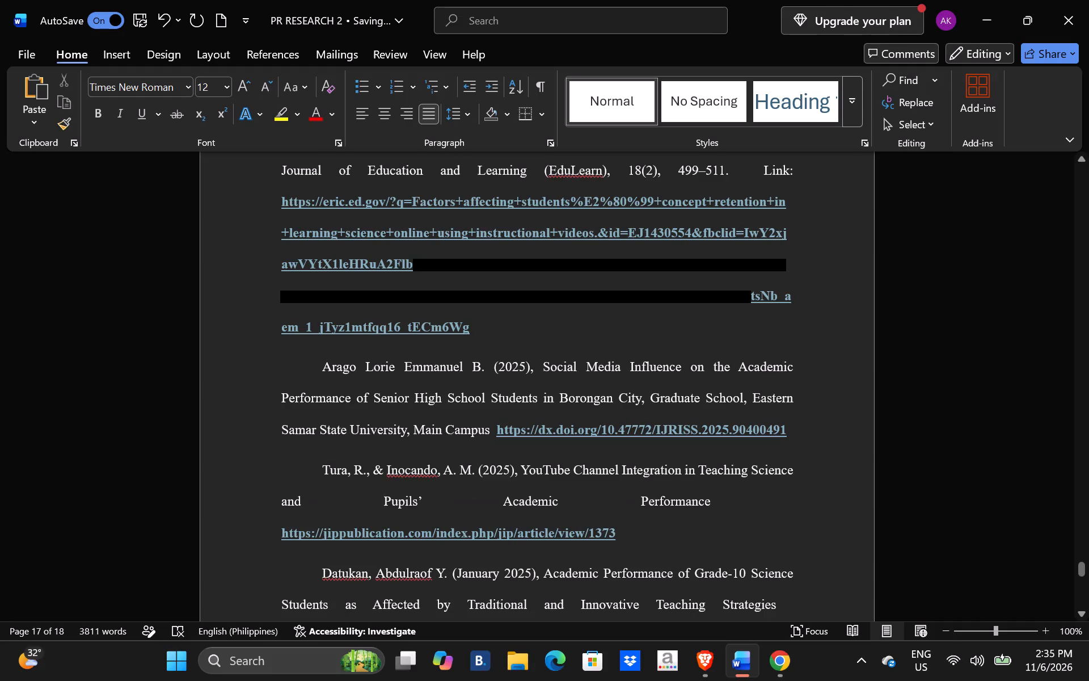
left_click(273, 531)
key("BackSpace")
key("BackSpace")
key("BackSpace")
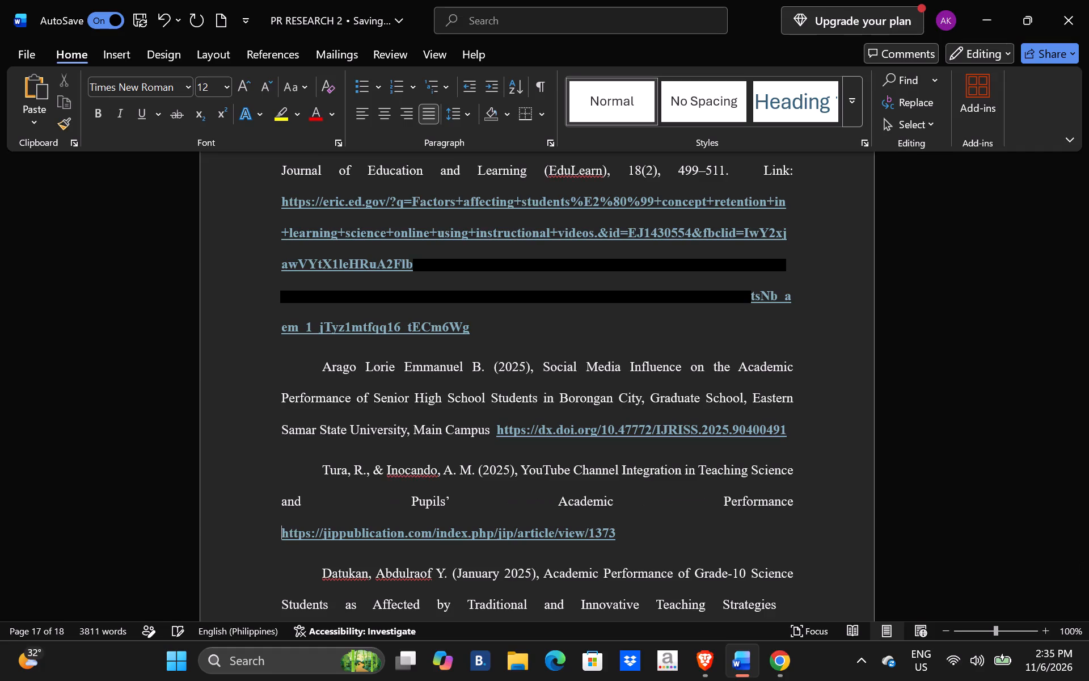
key("BackSpace")
key("BackSpace")
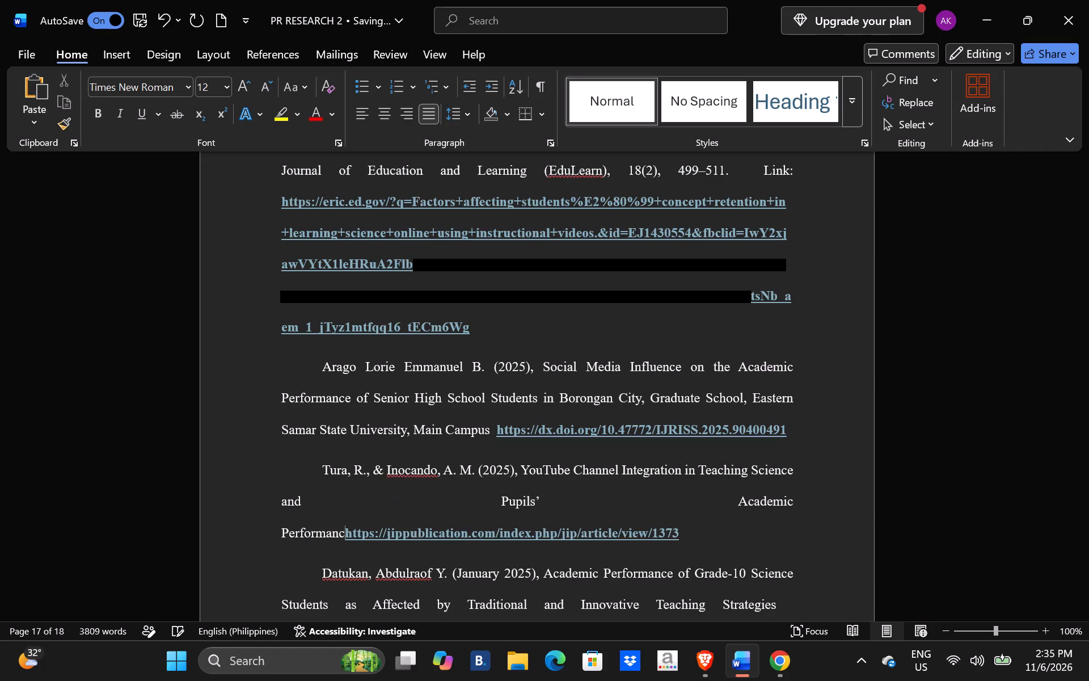
key("e")
key("space")
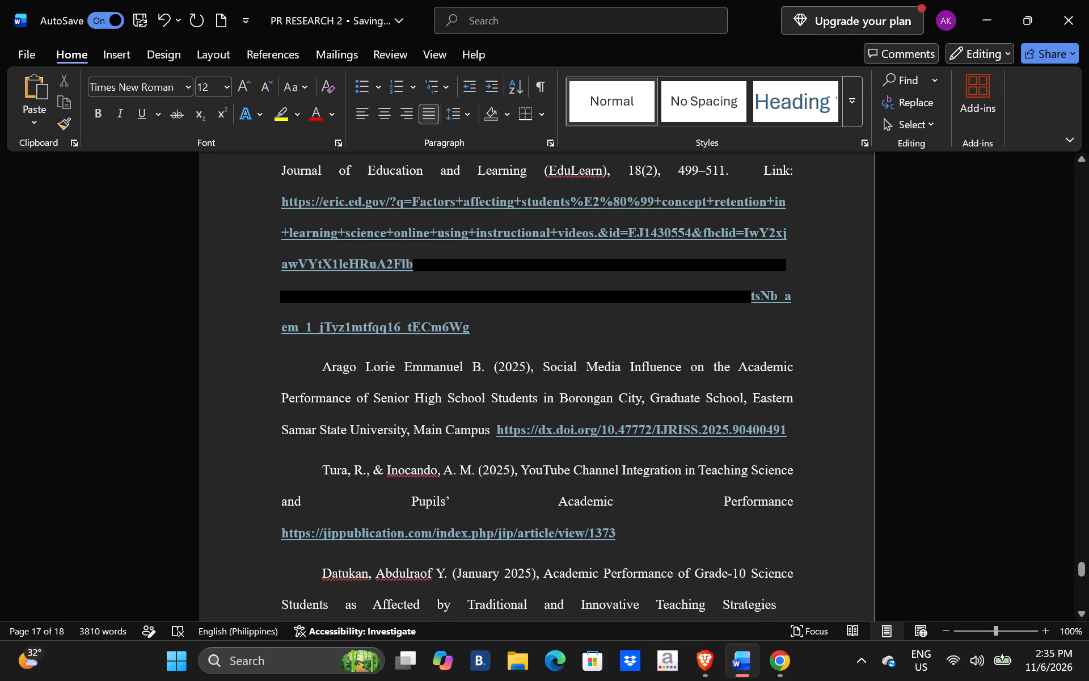
Remove the blank line above the Tacbil and Coronica (2026) reference, keeping the entry as its own indented paragraph.
left_click(1088, 569)
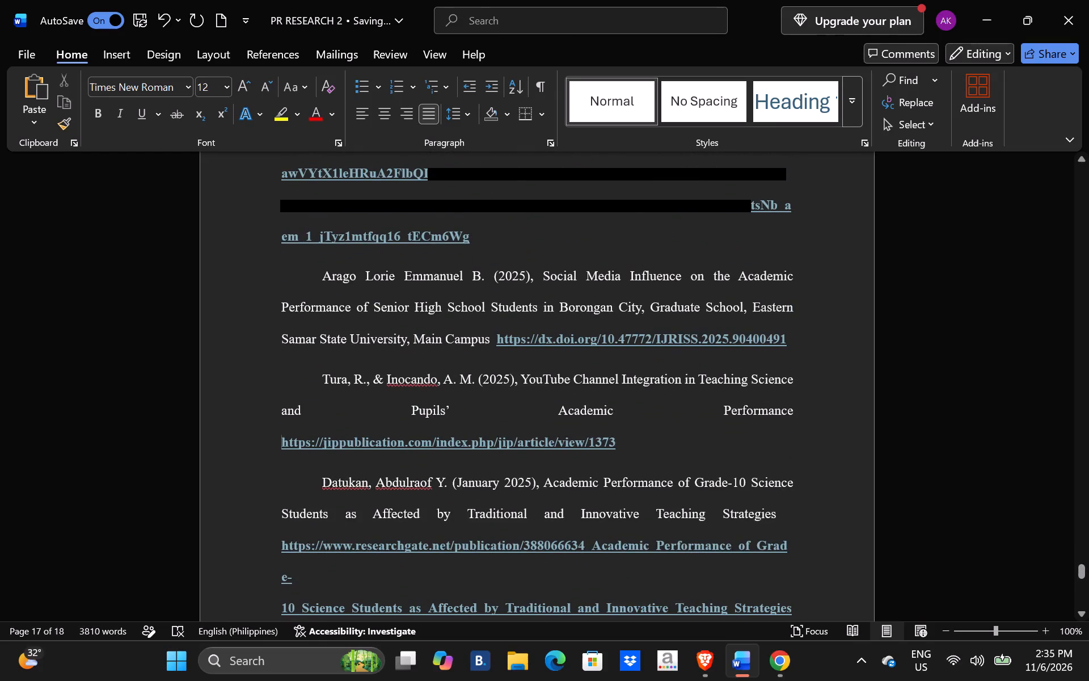
left_click(1085, 570)
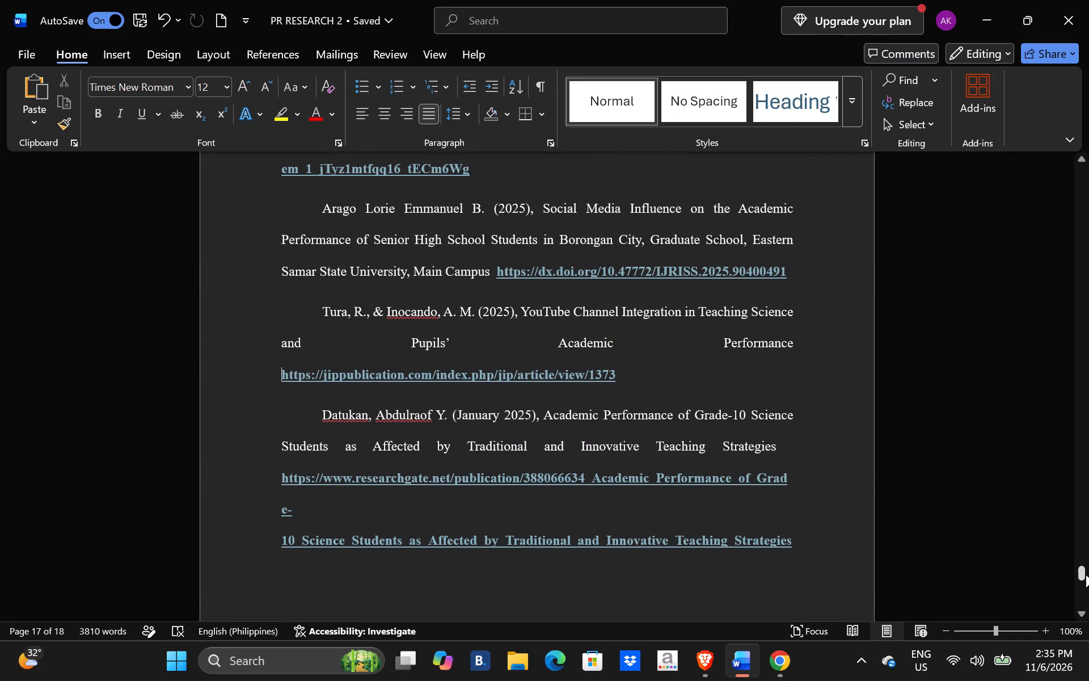
left_click_drag(1085, 574, 1085, 587)
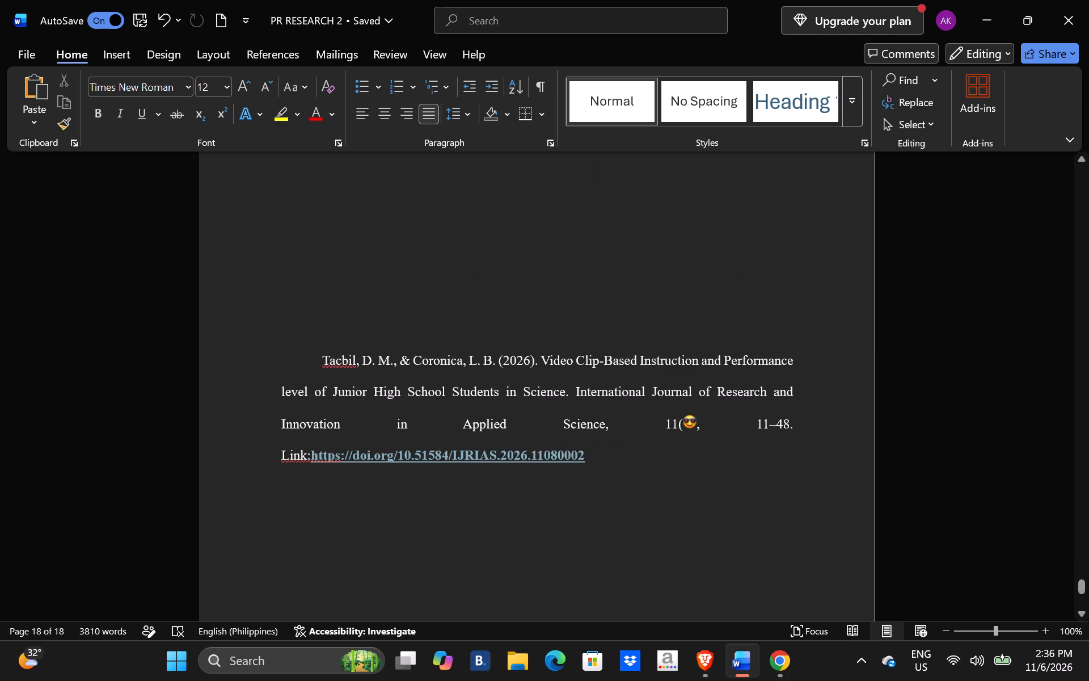
left_click(321, 358)
key("BackSpace")
key("BackSpace")
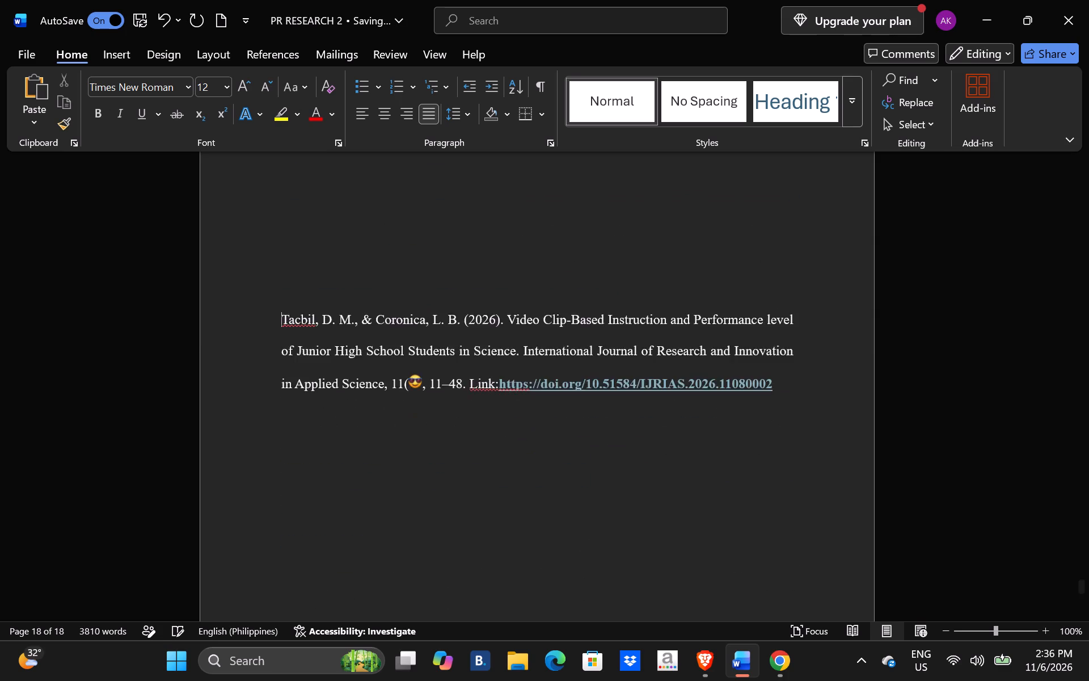
key("BackSpace")
key("BackSpace")
key("BackSpace")
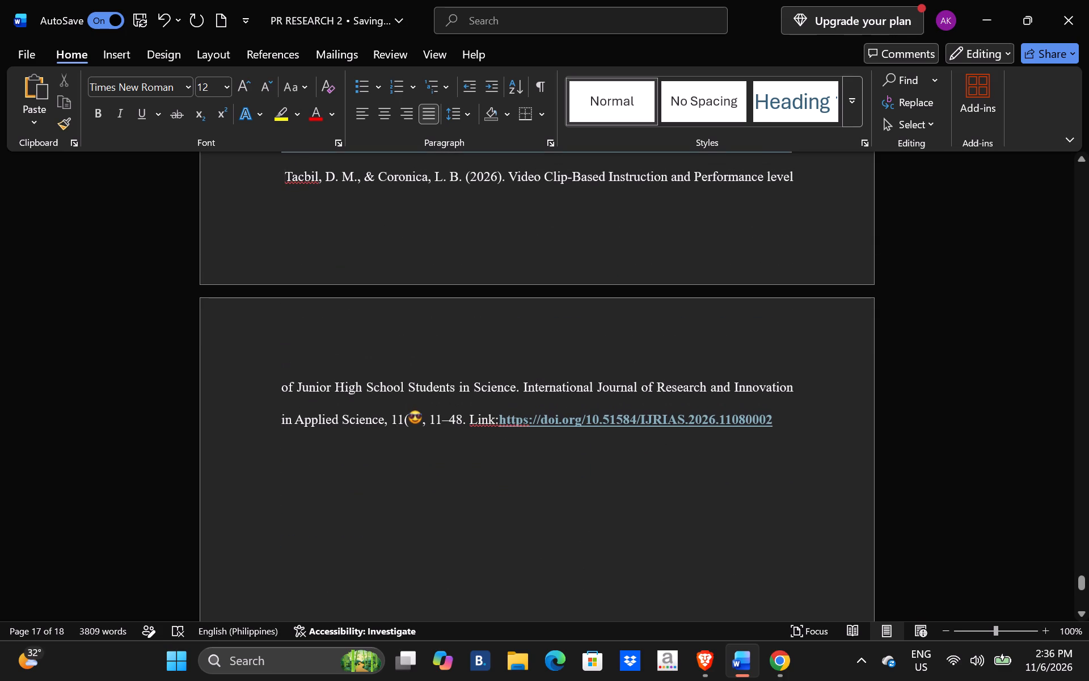
key("Return")
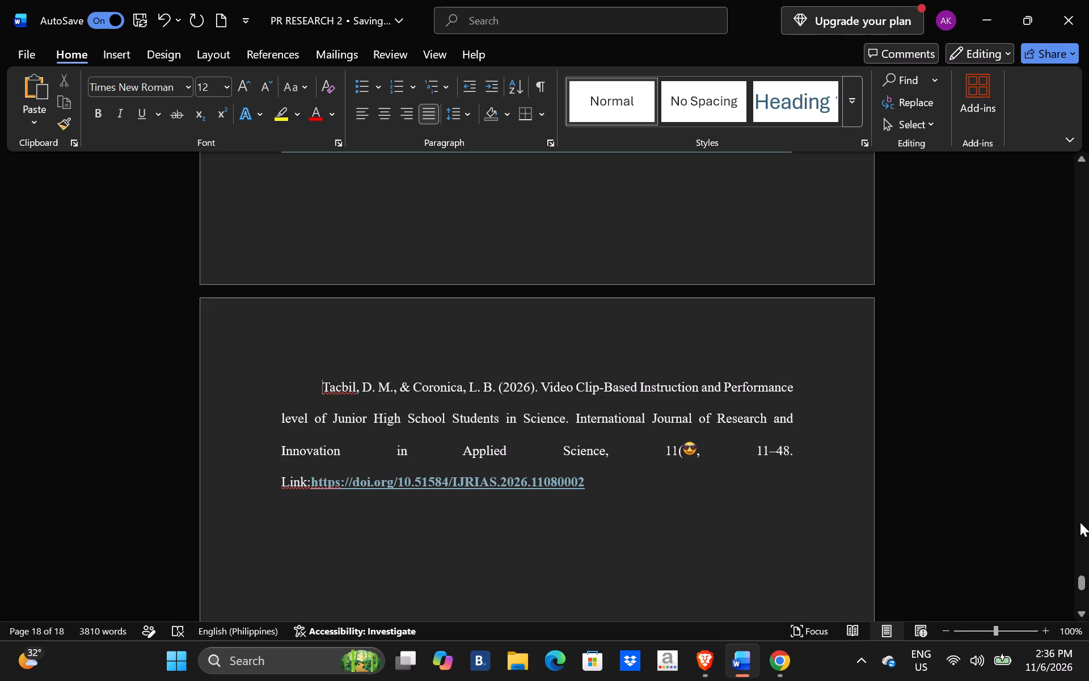
Remove the number 2.1.1 from the "Multimedia Learning Principles and its Influences on Students" heading in Chapter II.
left_click(1077, 582)
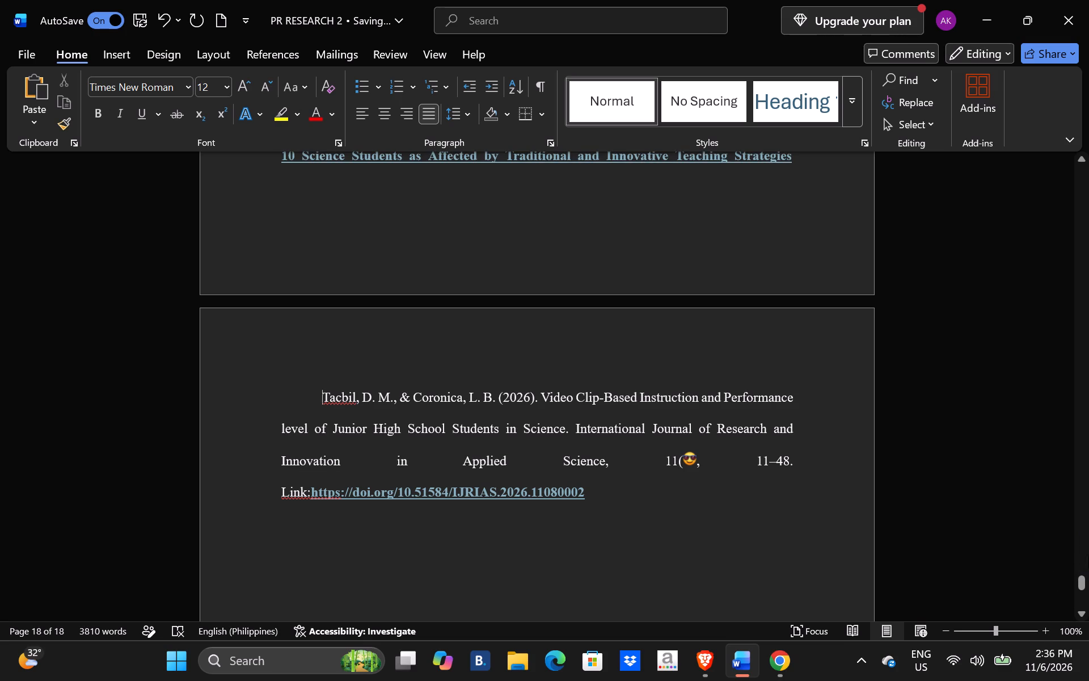
left_click_drag(1088, 590, 1088, 573)
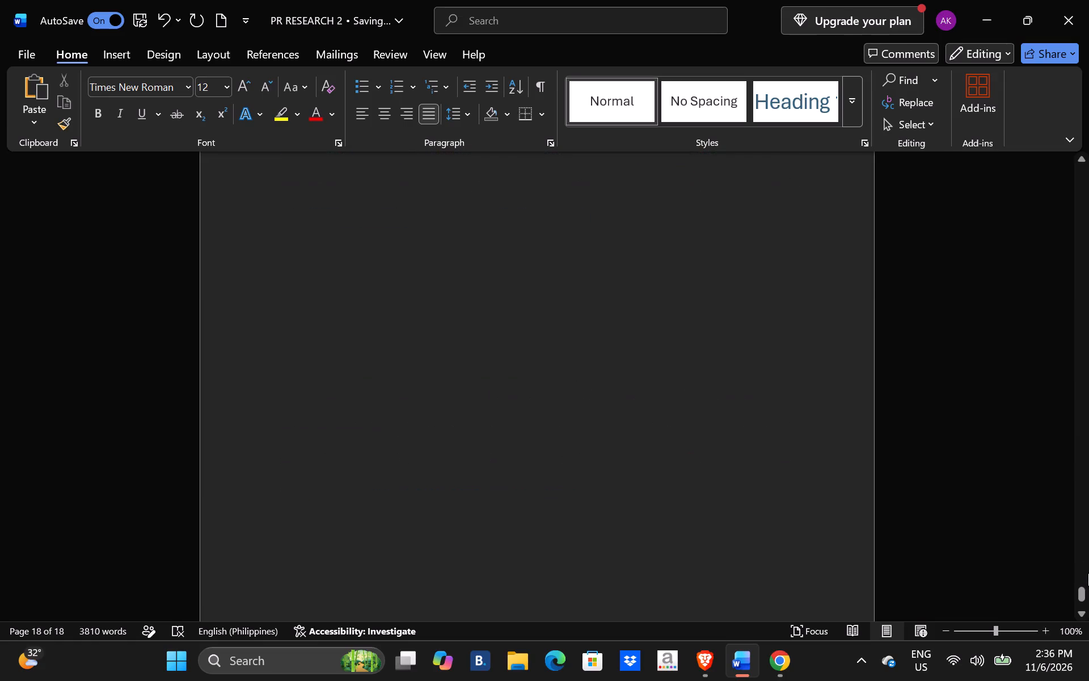
left_click_drag(1088, 573, 1080, 590)
left_click_drag(1080, 590, 1080, 571)
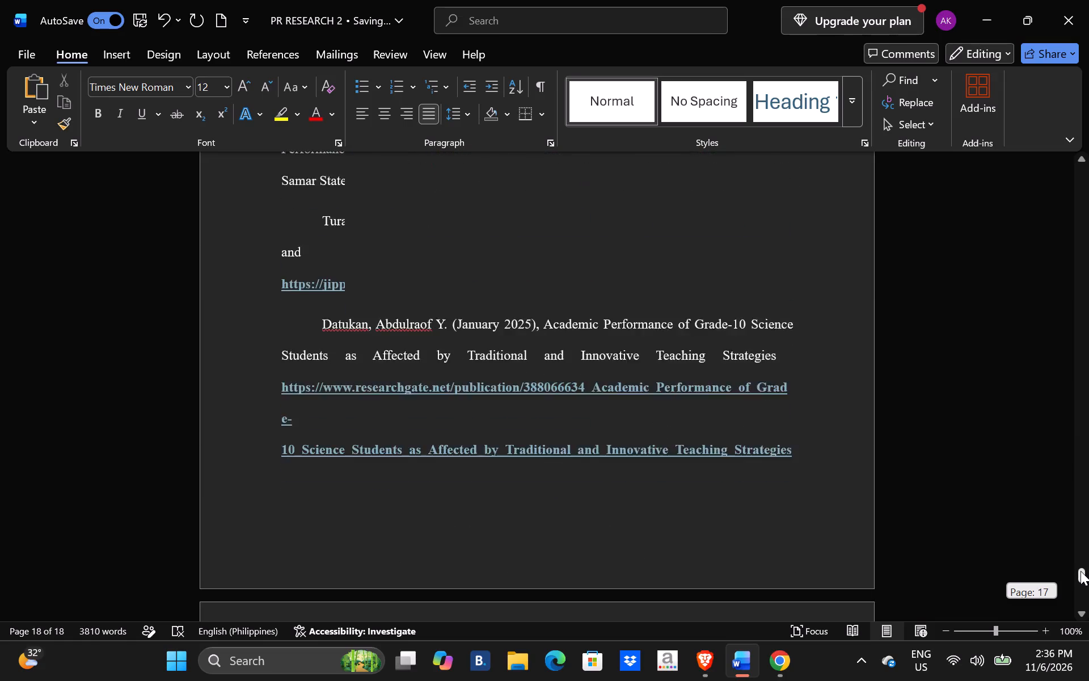
left_click_drag(1080, 571, 1083, 397)
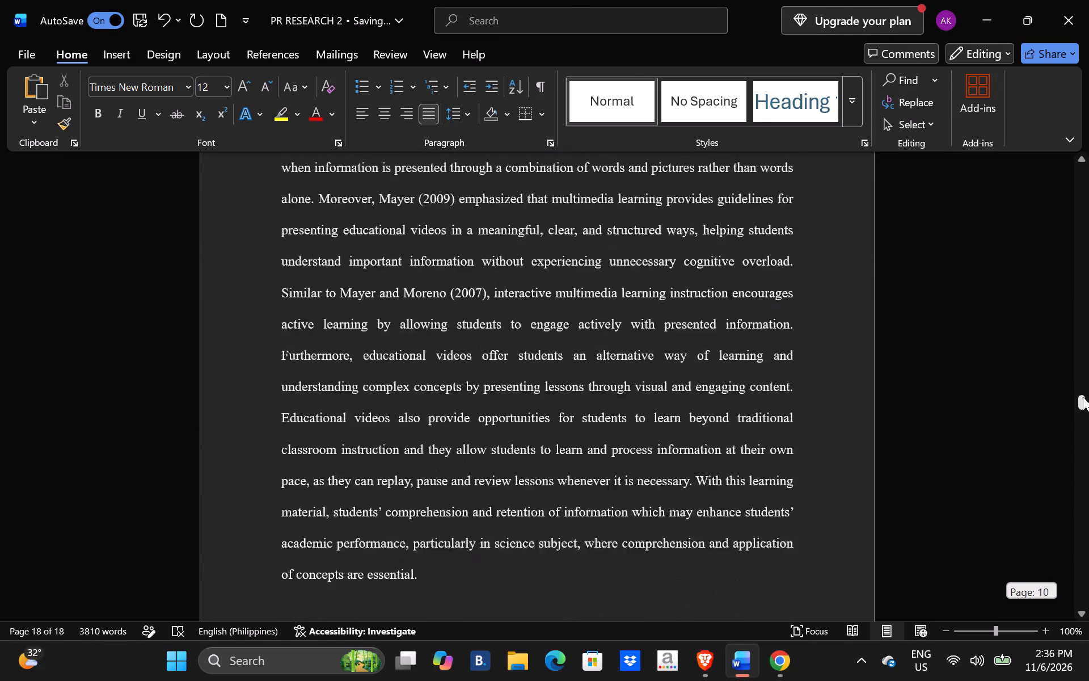
left_click_drag(1083, 397, 1079, 392)
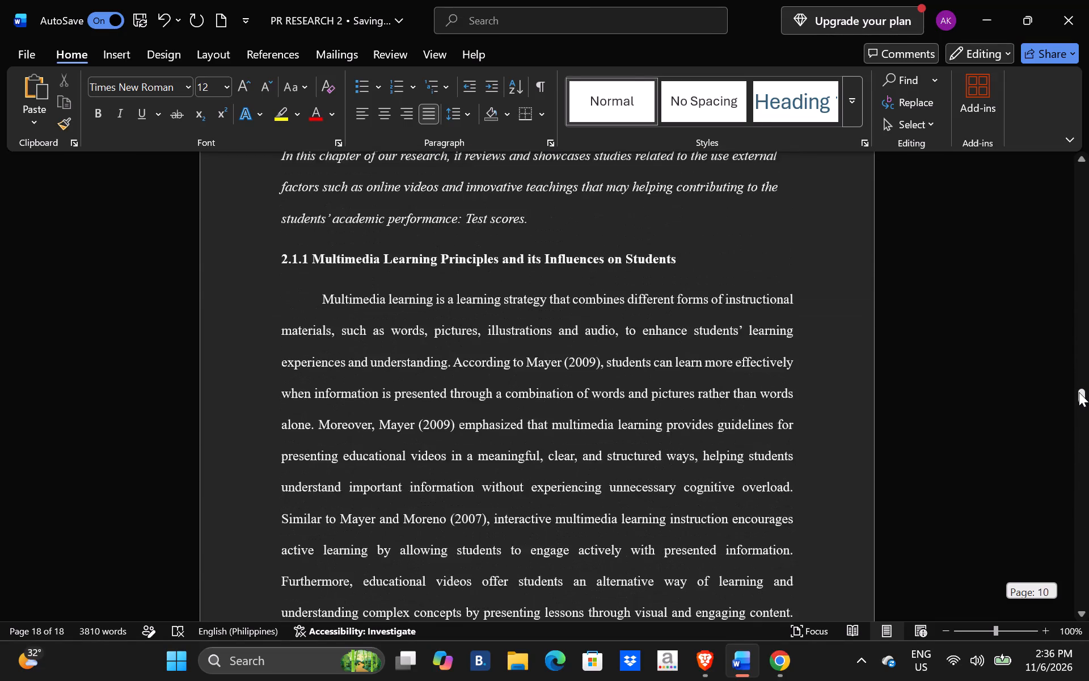
left_click_drag(1079, 392, 1081, 392)
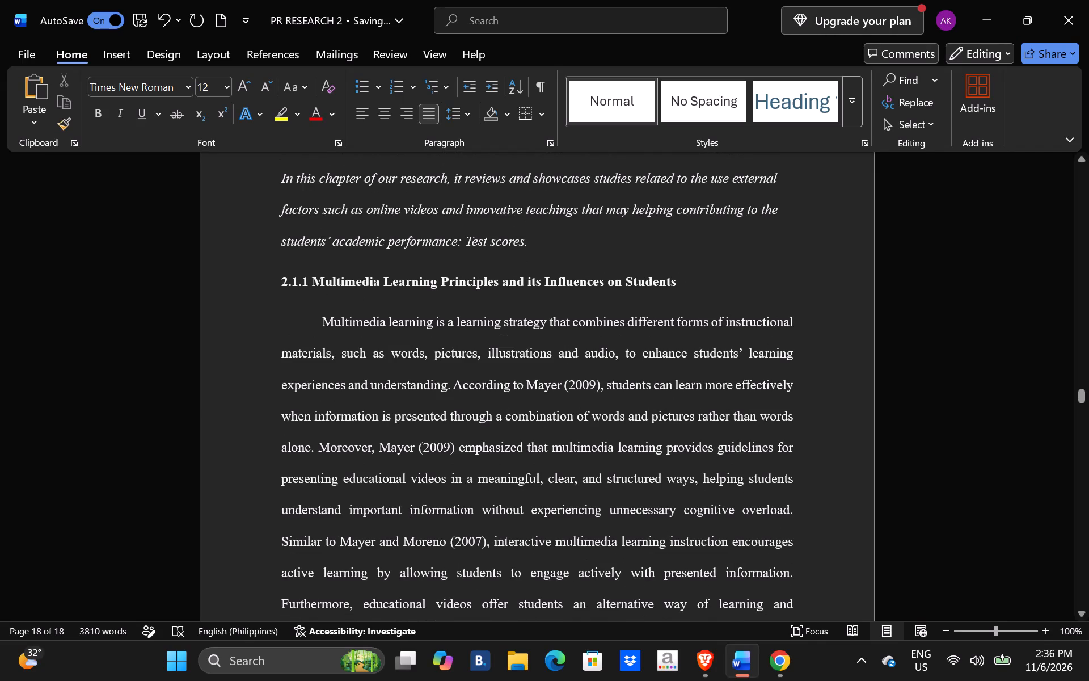
left_click_drag(277, 279, 306, 279)
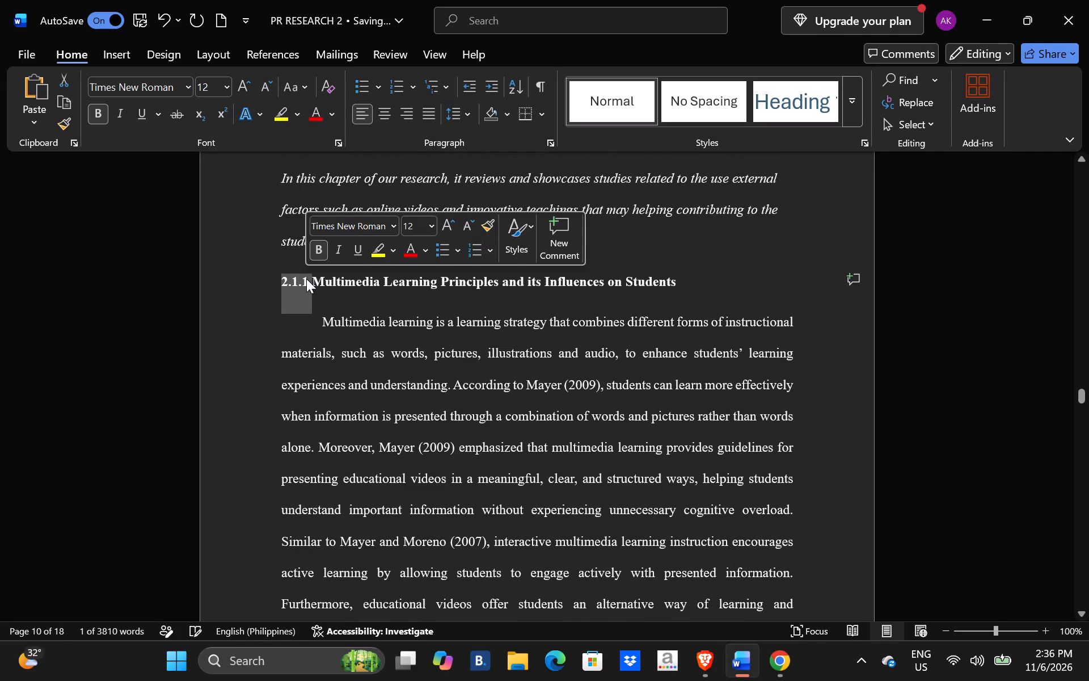
key("BackSpace")
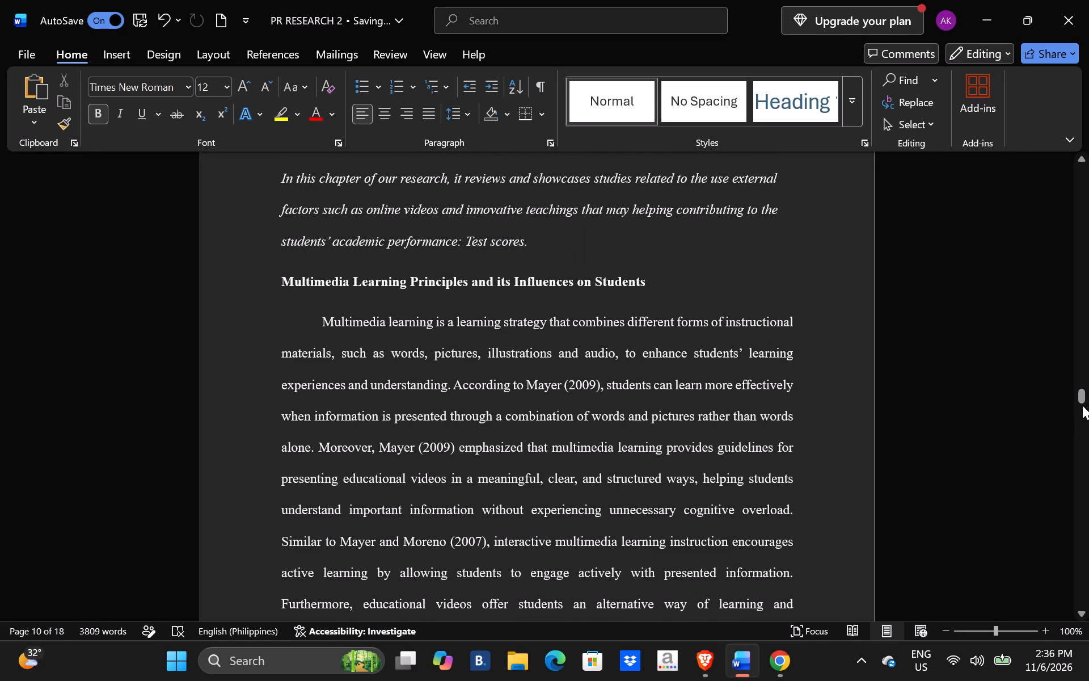
Remove the number 2.1.2 from the "Educational Videos as a Learning Tool" heading.
left_click_drag(1082, 391, 1085, 392)
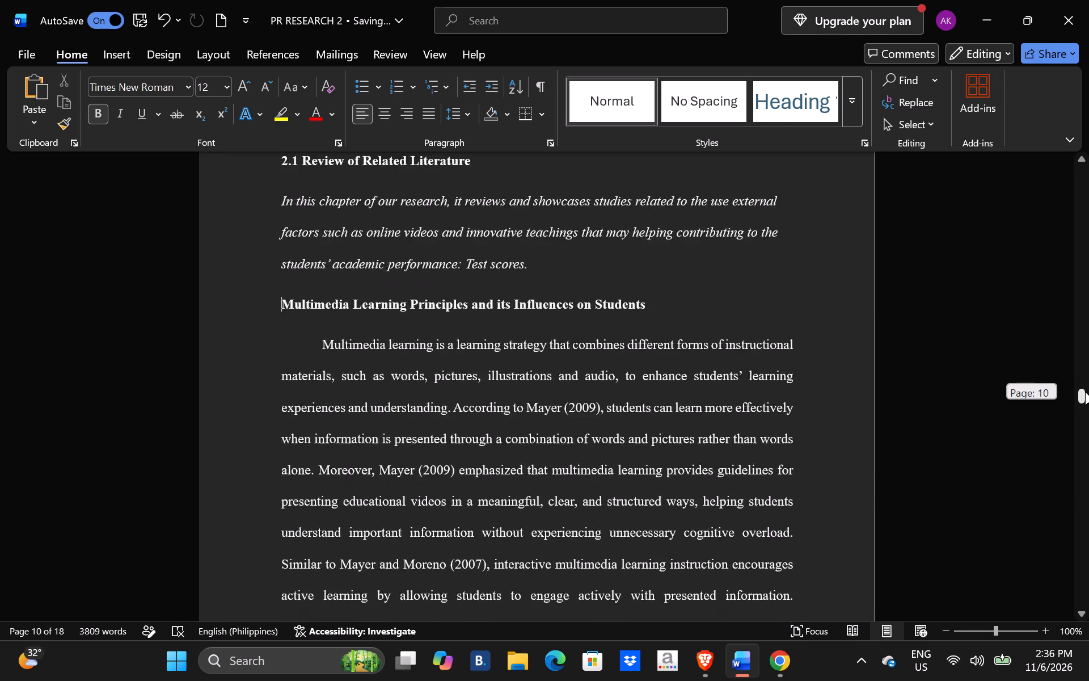
left_click_drag(1085, 392, 1088, 407)
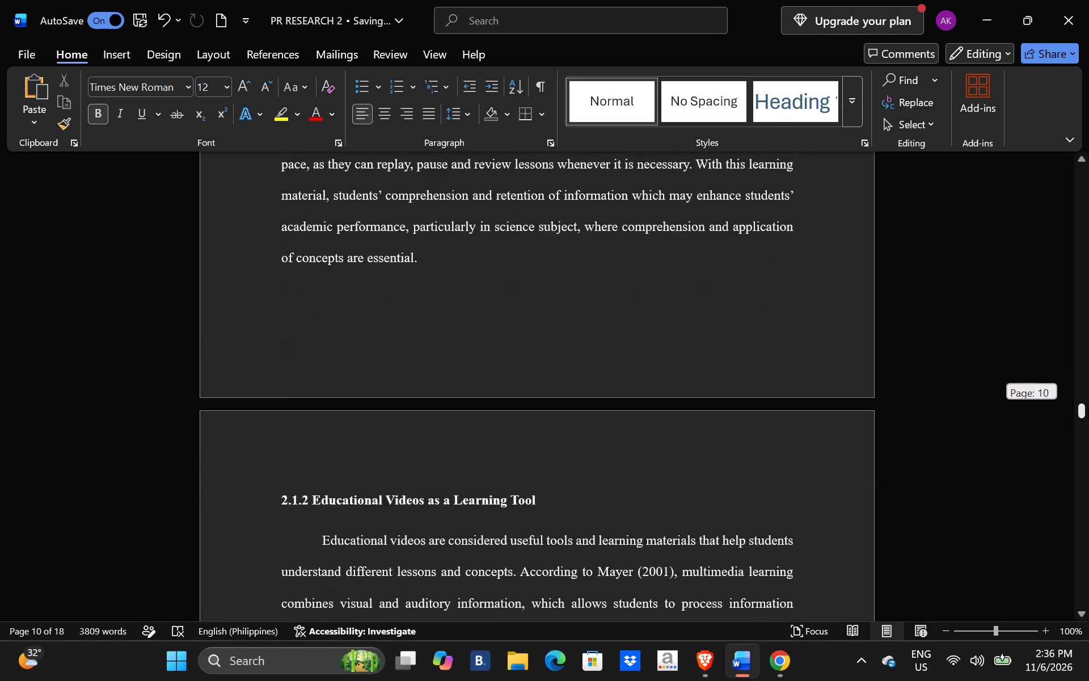
left_click_drag(1088, 407, 1088, 407)
left_click(288, 409)
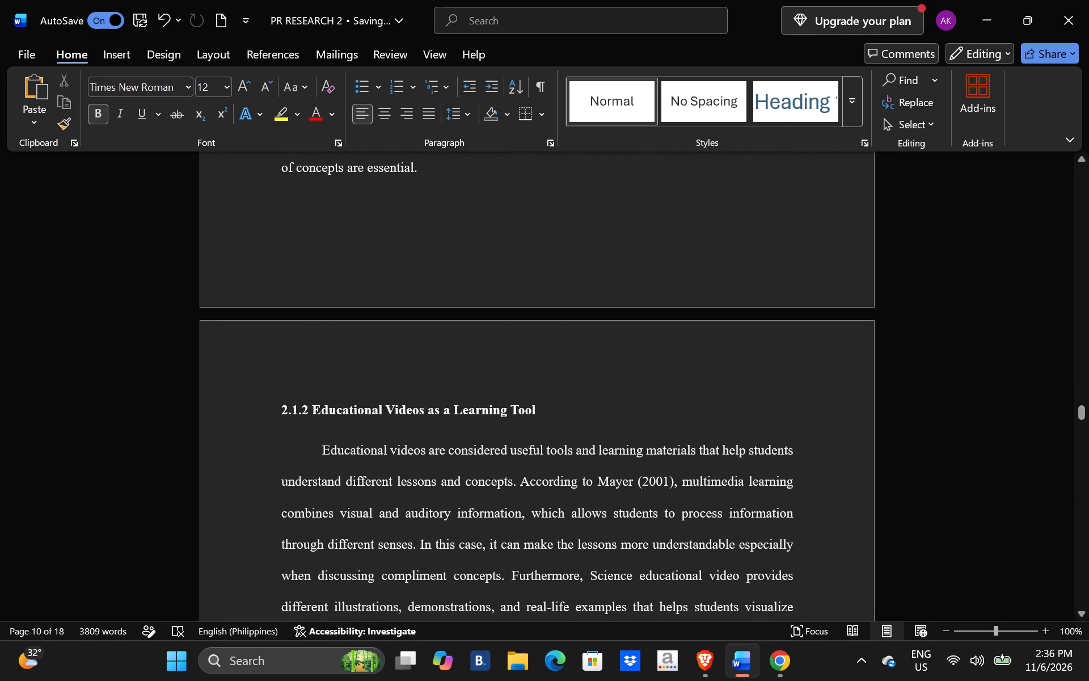
left_click_drag(288, 409, 305, 409)
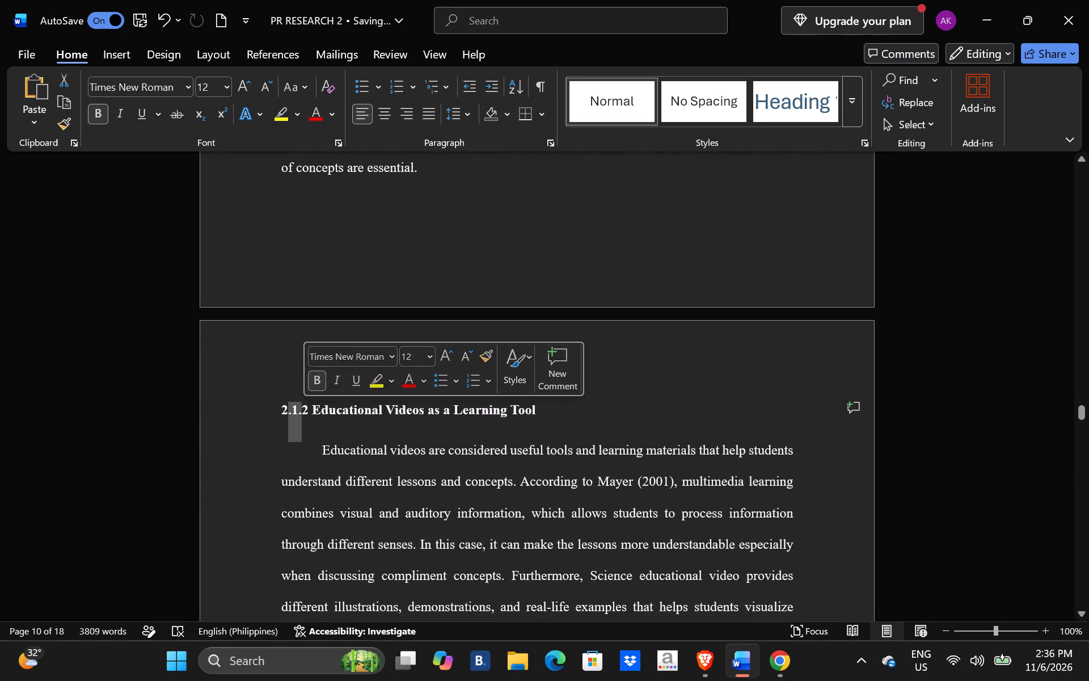
left_click(281, 405)
left_click_drag(281, 405, 304, 403)
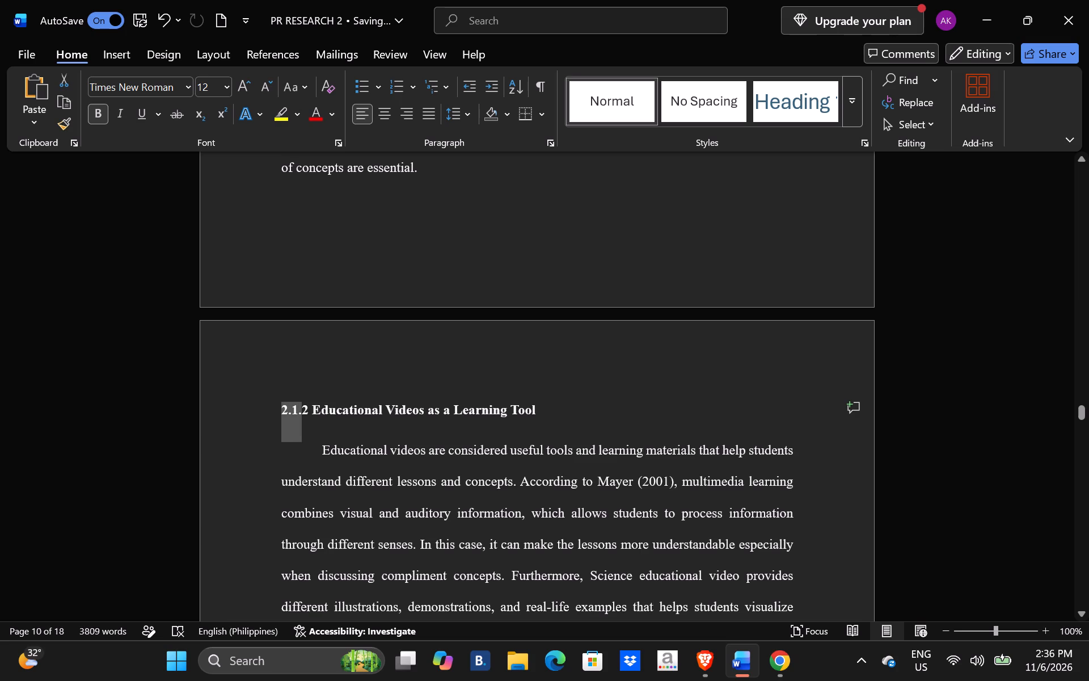
left_click_drag(304, 403, 309, 405)
key("BackSpace")
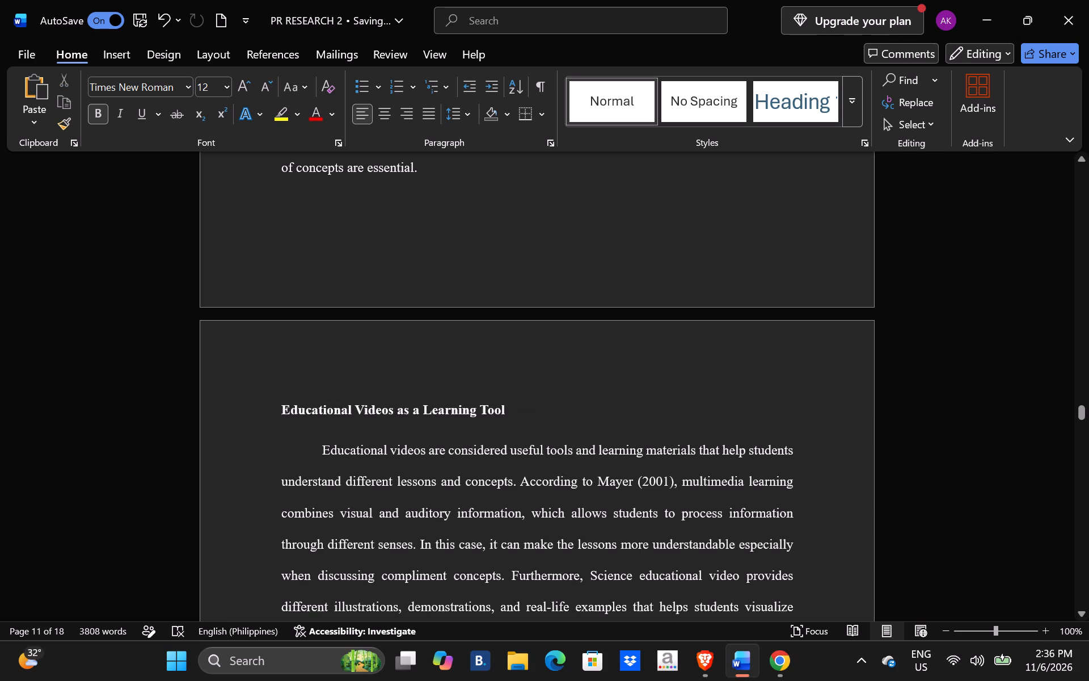
Remove the section numbers 2.1.3 and 2.1.4 from their two Chapter II headings, keeping the heading text.
left_click_drag(1082, 410, 1085, 422)
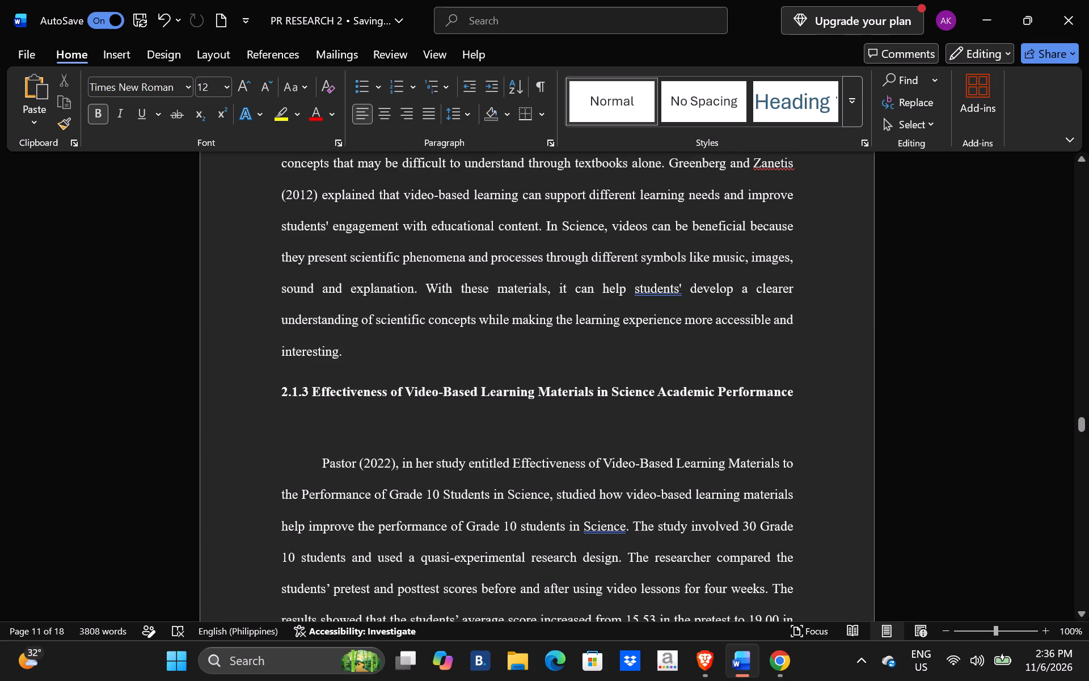
left_click_drag(280, 390, 310, 394)
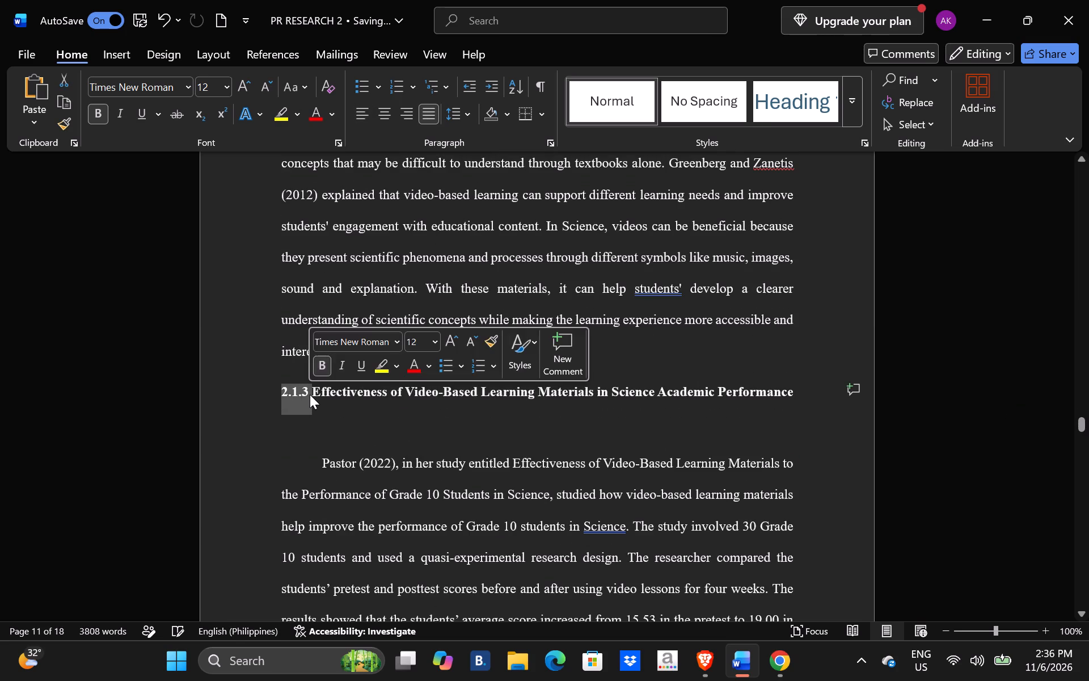
key("BackSpace")
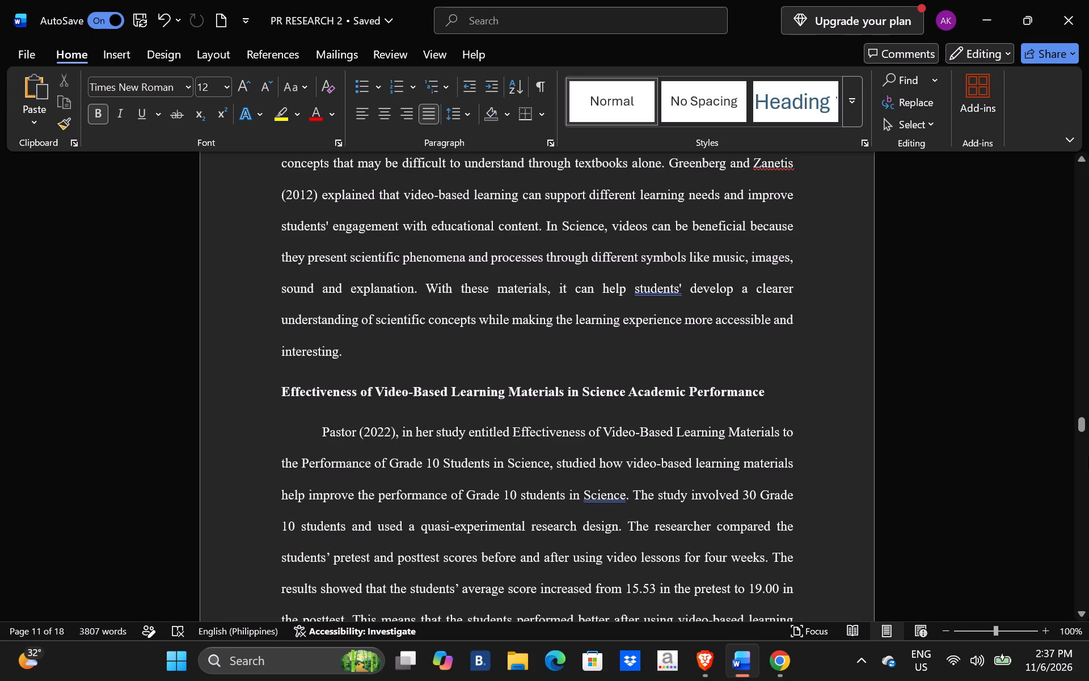
left_click_drag(1084, 425, 1084, 430)
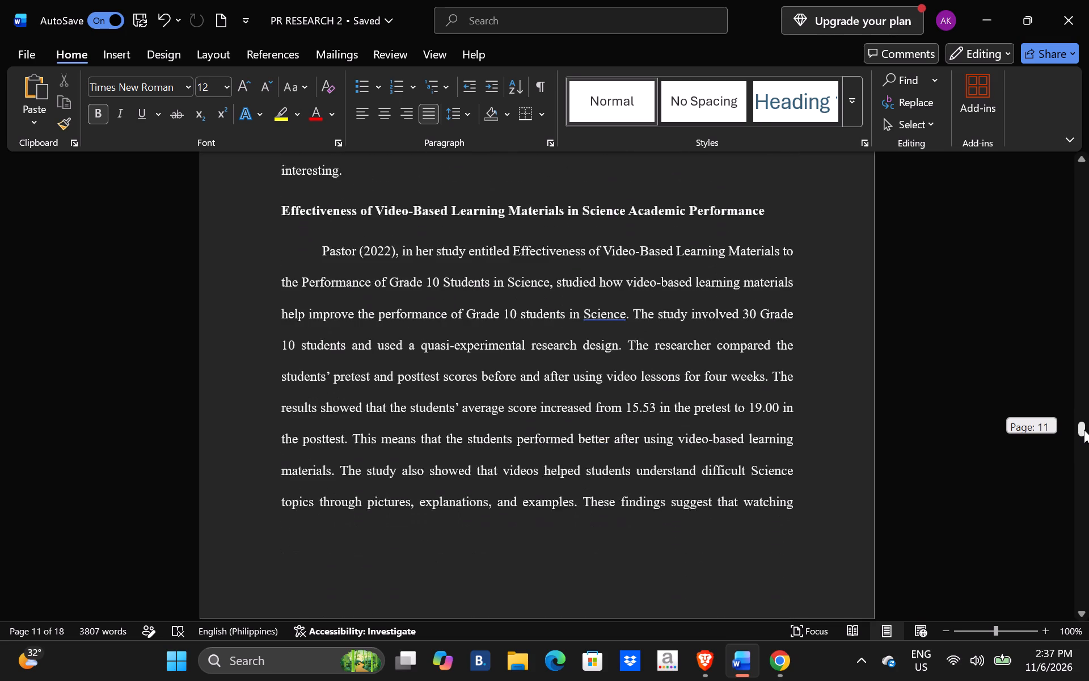
left_click_drag(1084, 430, 1084, 434)
left_click_drag(1084, 434, 1084, 440)
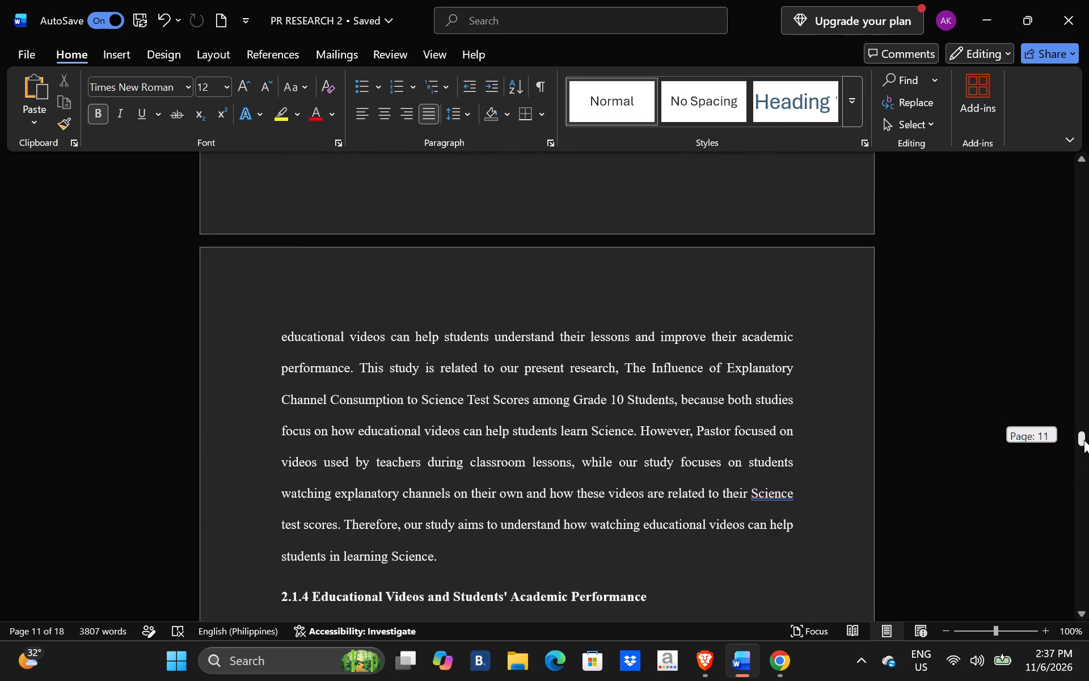
left_click_drag(1084, 440, 1084, 447)
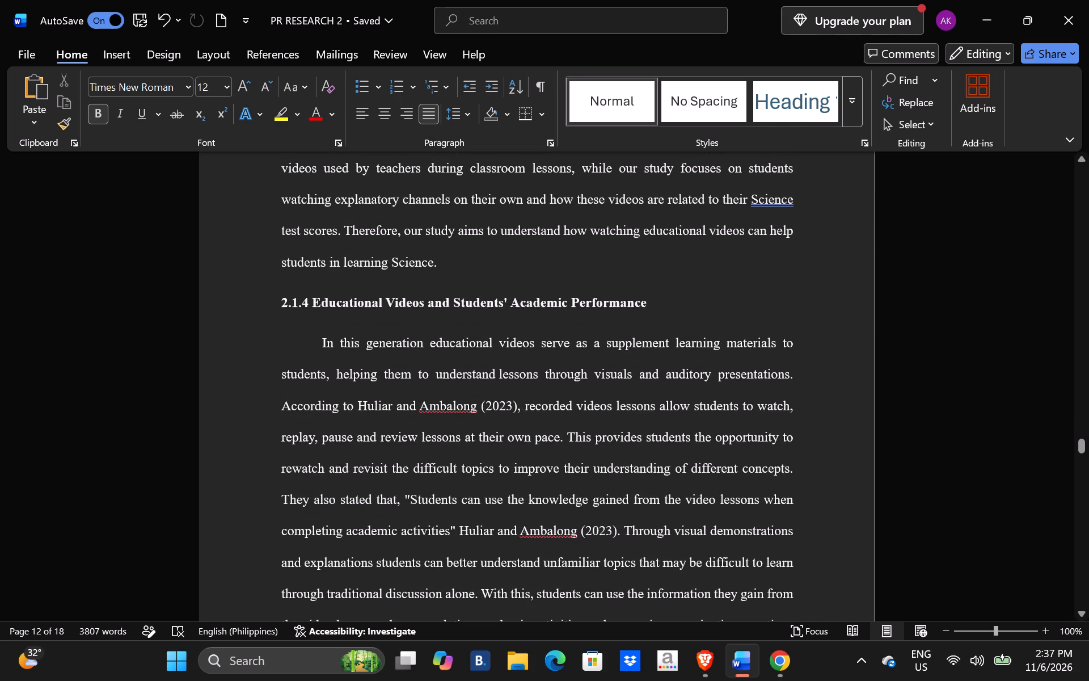
left_click_drag(275, 301, 305, 304)
key("BackSpace")
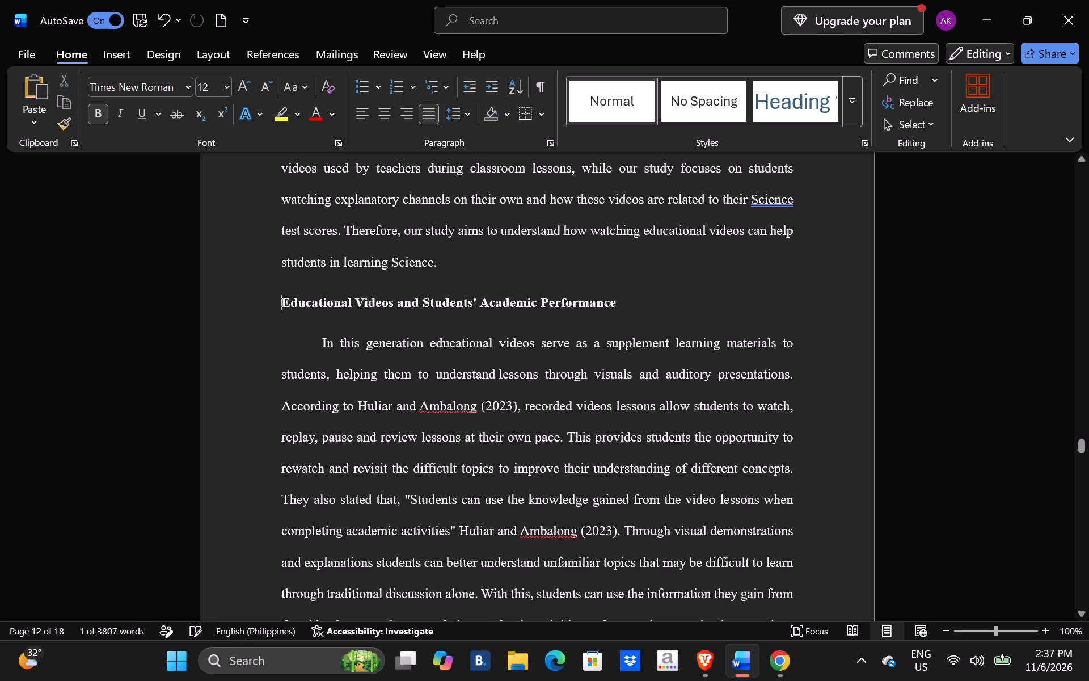
Remove the number 2.1.5 from the "Factors Affecting Students' Concept Retention in Learning Science Online Using Instructional Videos" heading.
left_click_drag(1082, 442, 1082, 452)
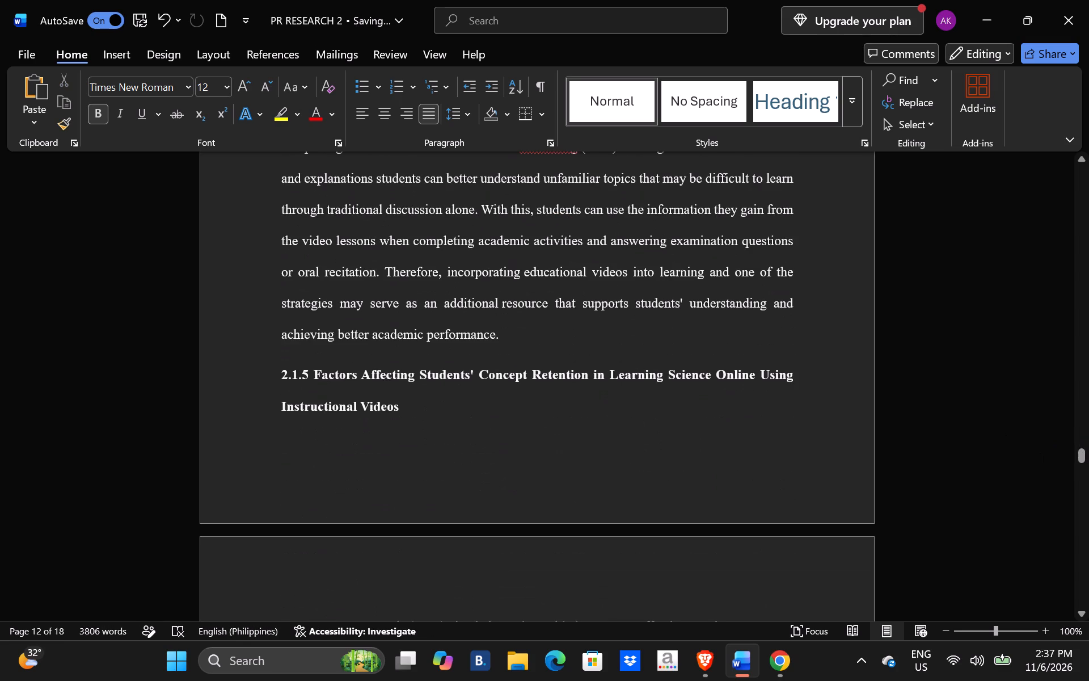
left_click_drag(284, 376, 305, 376)
key("BackSpace")
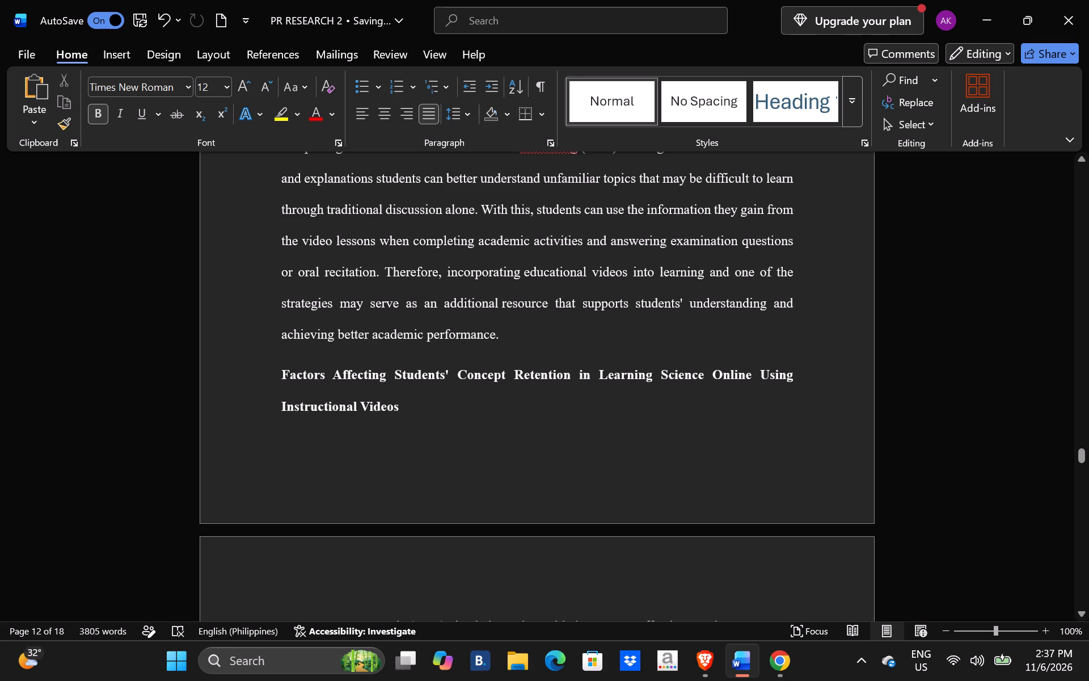
Remove the number 2.1.8 from the "Explanatory Videos and Science Academic Performance" heading, leaving one blank line above it.
left_click_drag(1078, 460, 1078, 470)
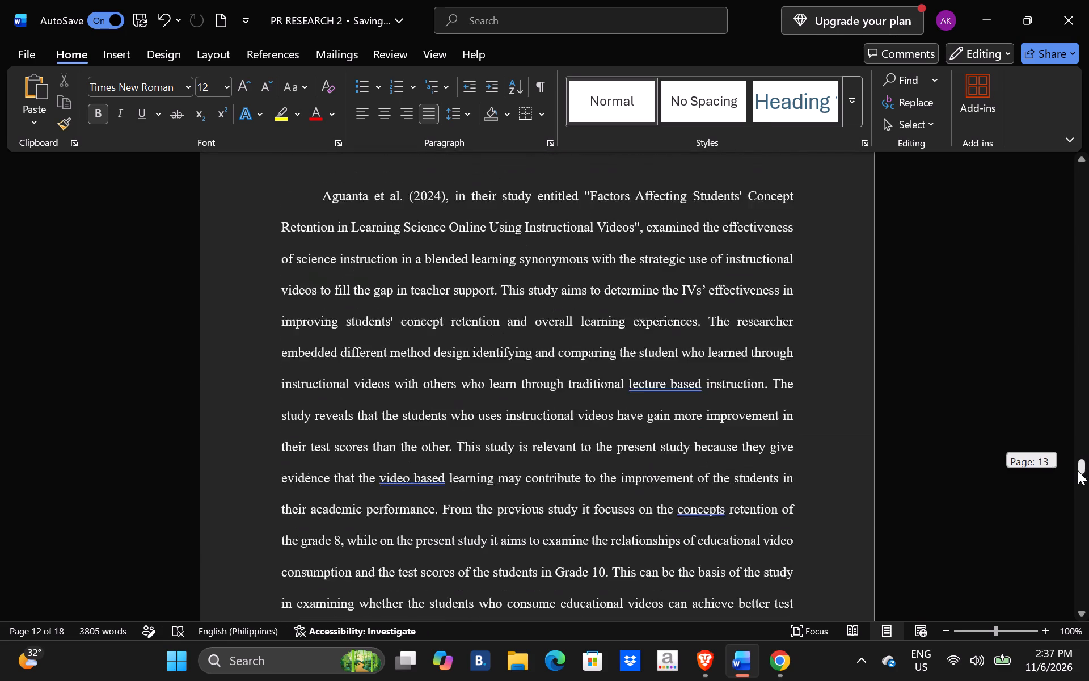
left_click_drag(1078, 470, 1088, 507)
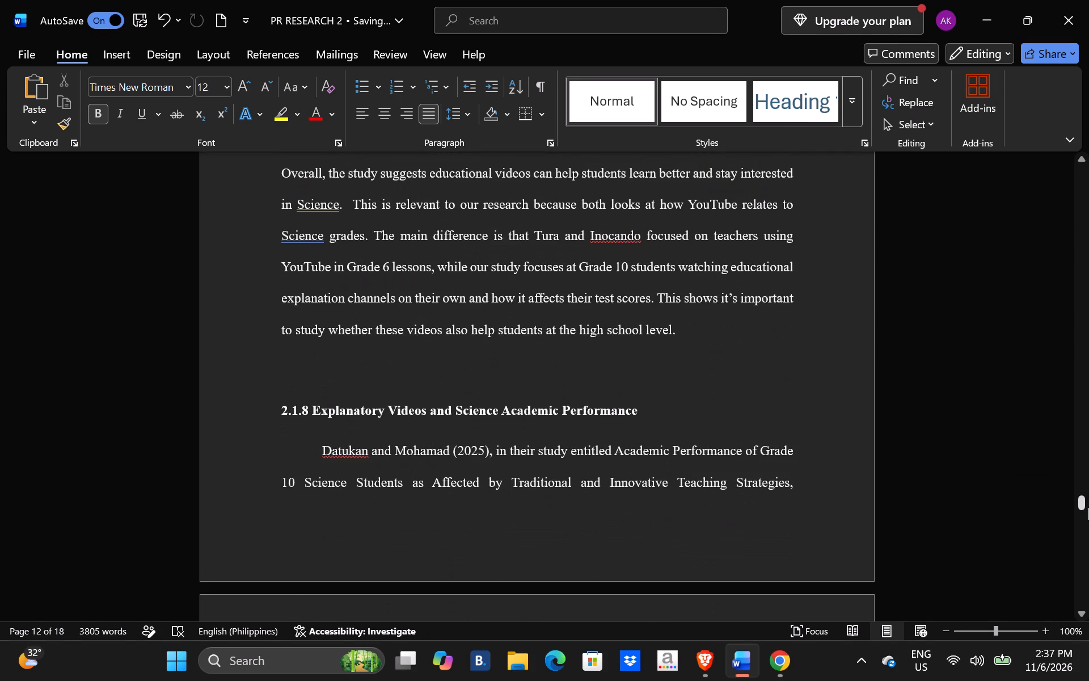
left_click(277, 410)
left_click_drag(277, 410, 310, 410)
key("Return")
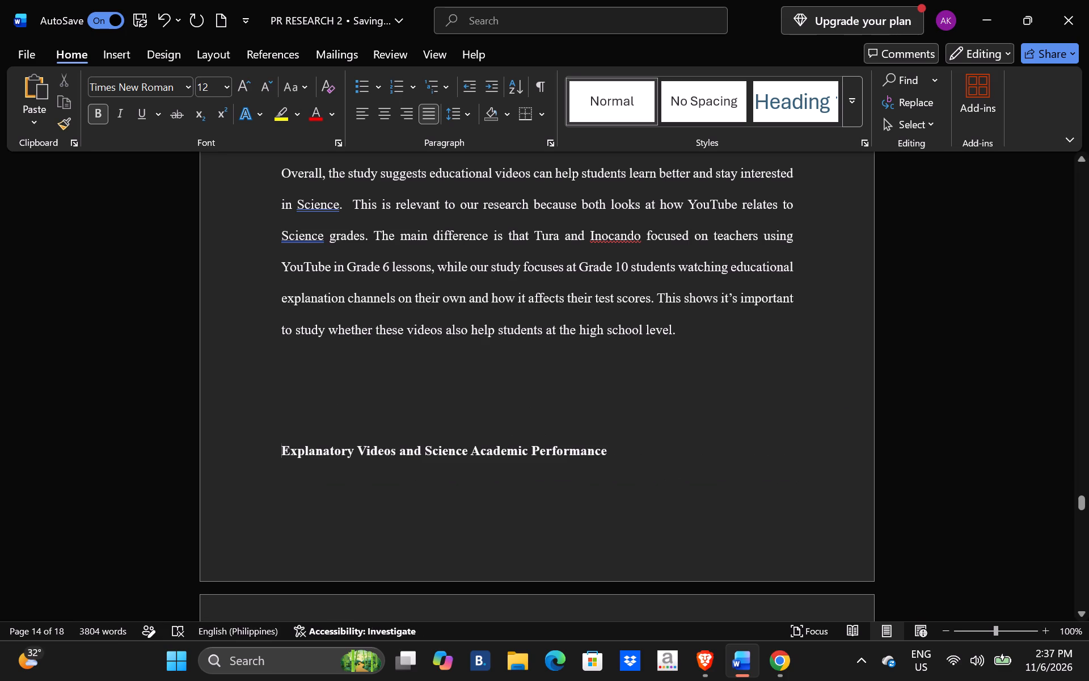
key("BackSpace")
key("BackSpace")
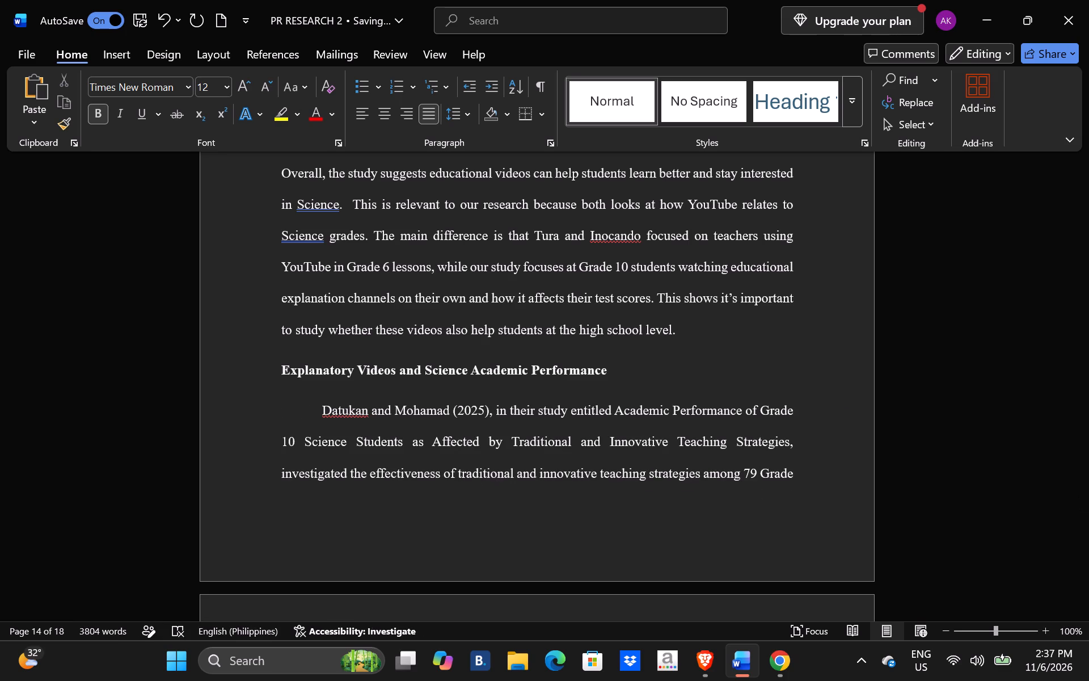
key("Return")
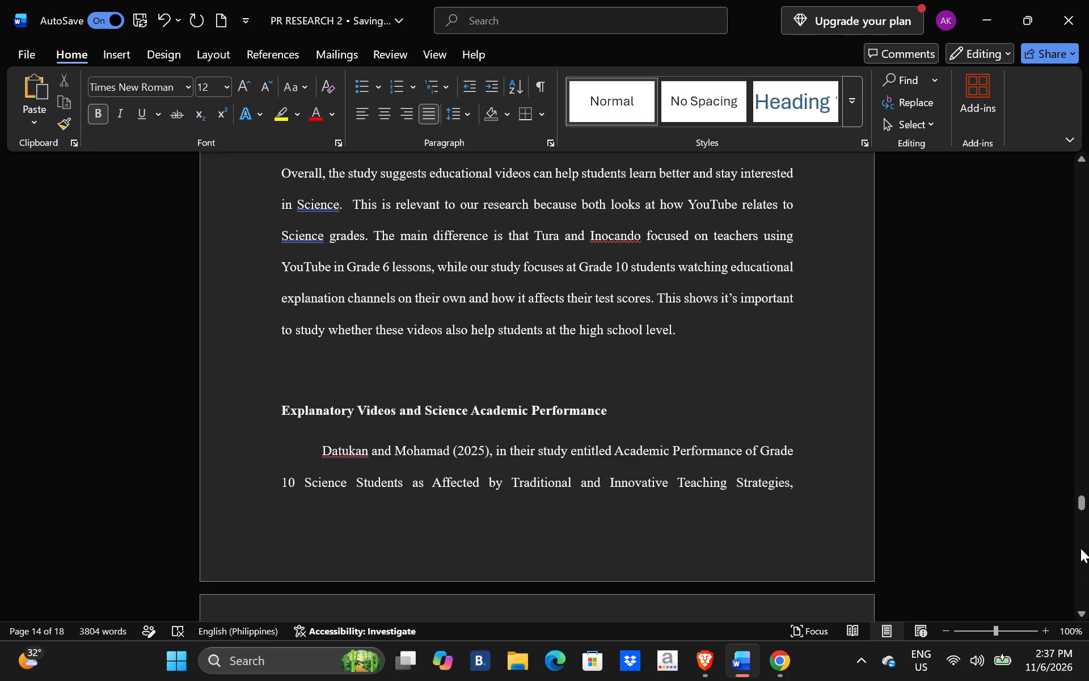
Review the Chapter II related-literature pages at a reduced zoom, checking the headings and the spacing above them.
left_click_drag(1083, 505, 1084, 519)
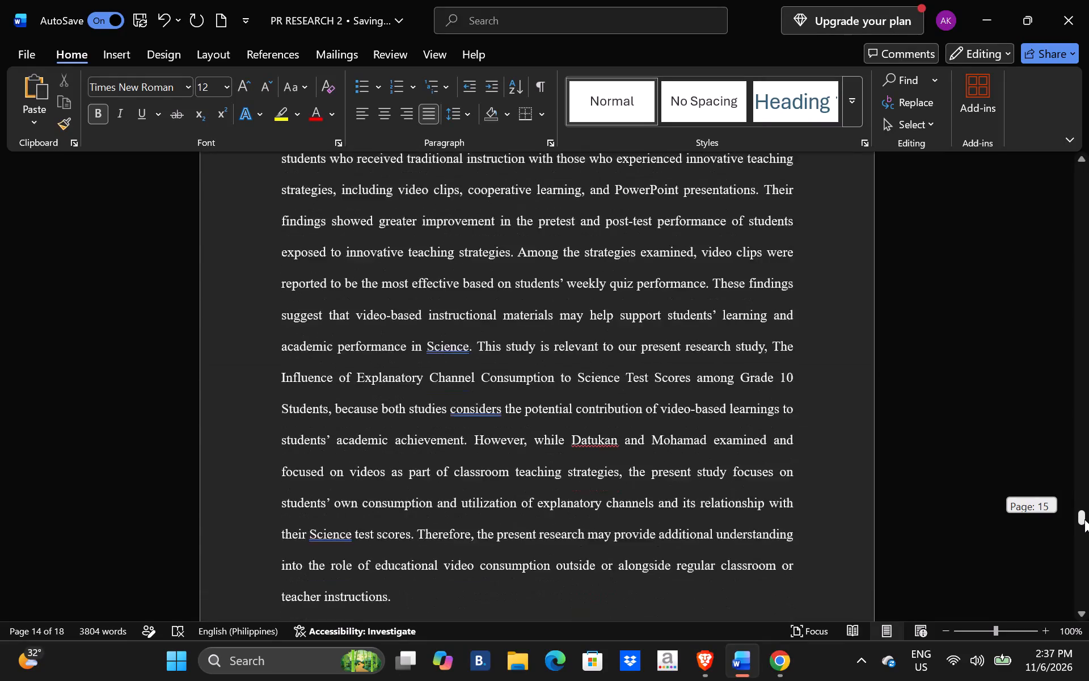
left_click_drag(1084, 519, 1086, 526)
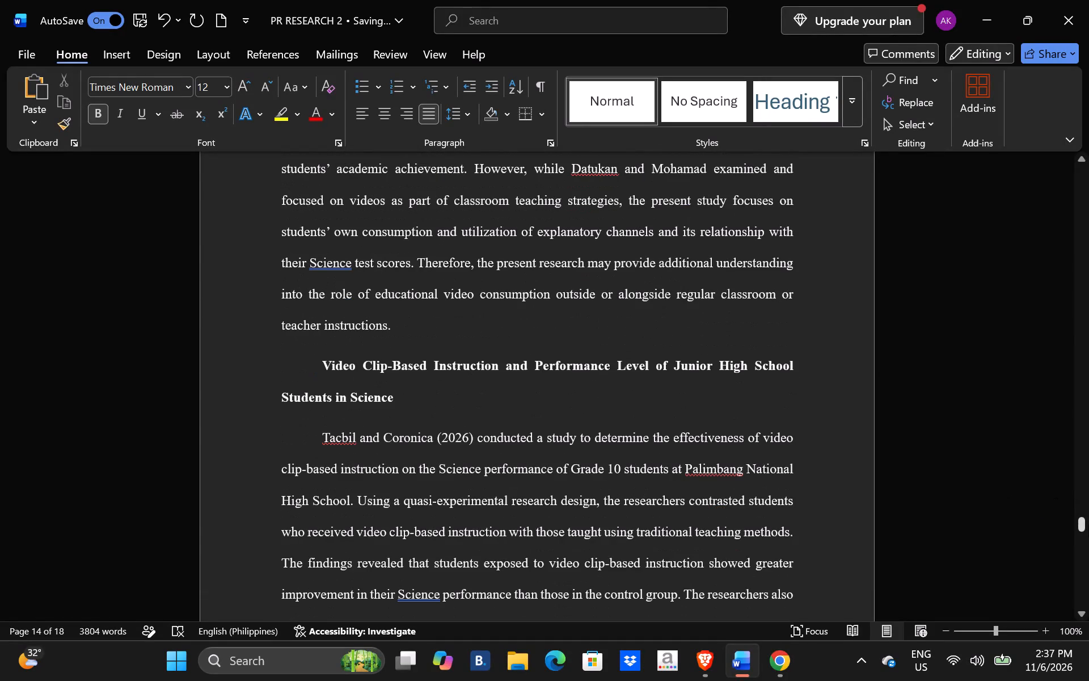
left_click(1082, 516)
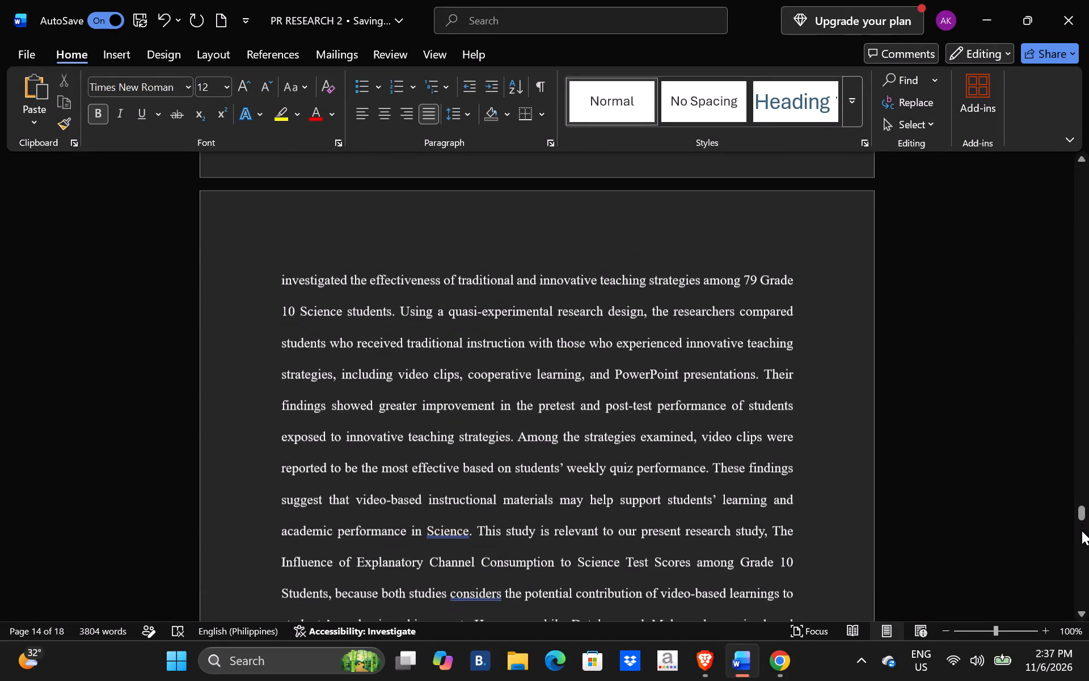
left_click_drag(1082, 515, 1082, 528)
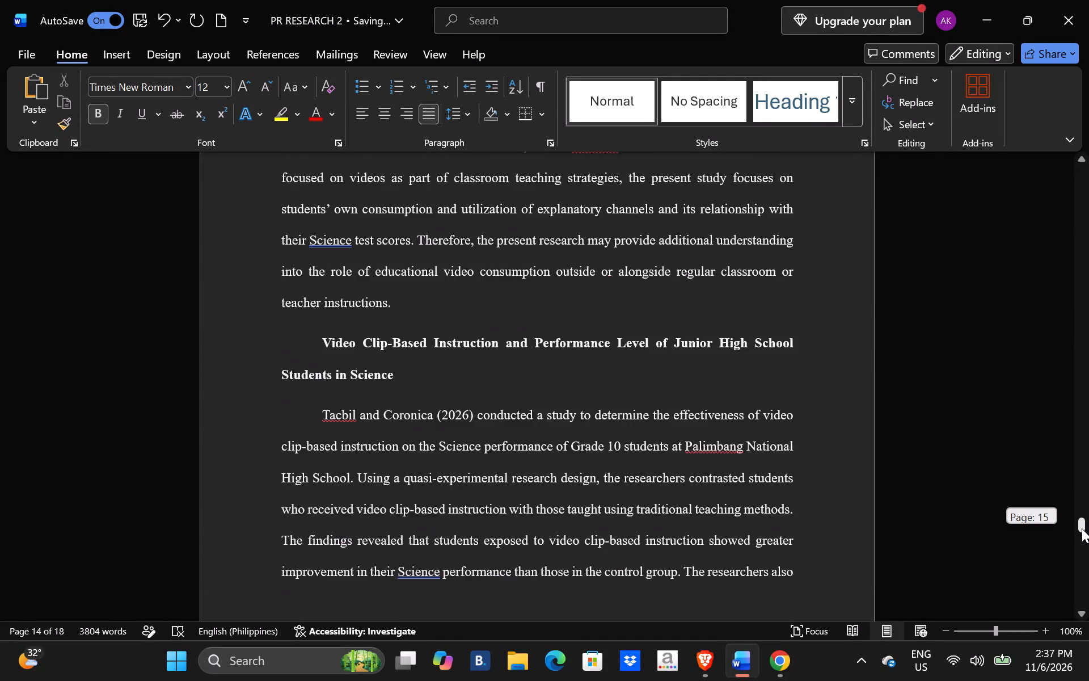
left_click_drag(1082, 528, 1080, 531)
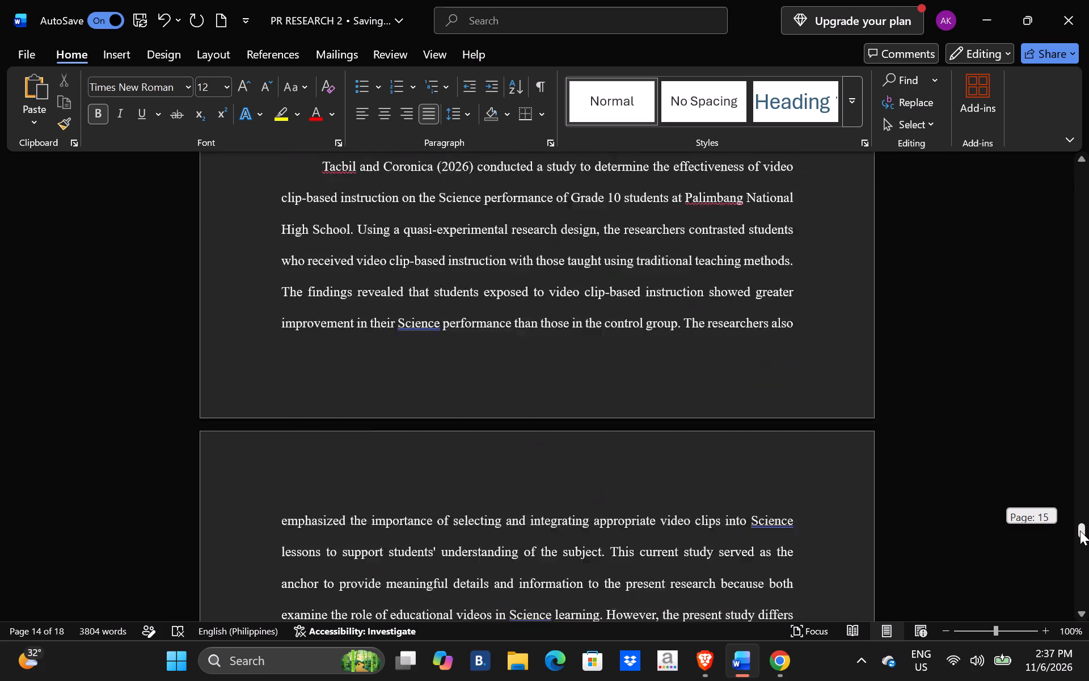
left_click_drag(1080, 531, 1078, 507)
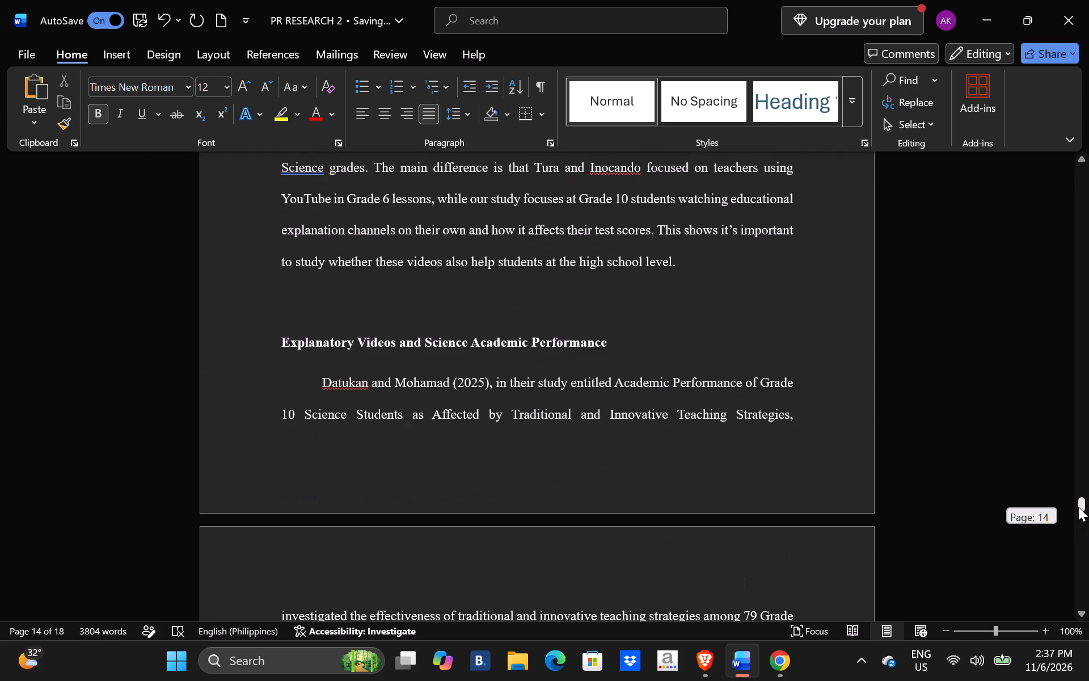
left_click_drag(1078, 507, 1068, 465)
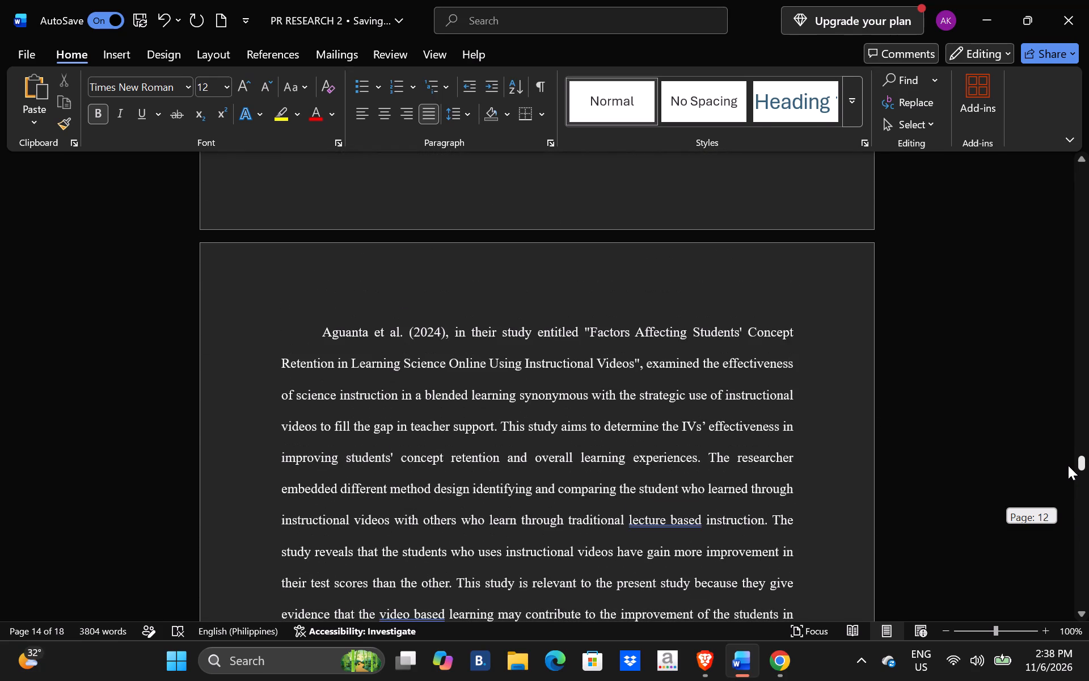
left_click_drag(1068, 465, 1068, 466)
scroll(1068, 466, "down", 3, "ctrl")
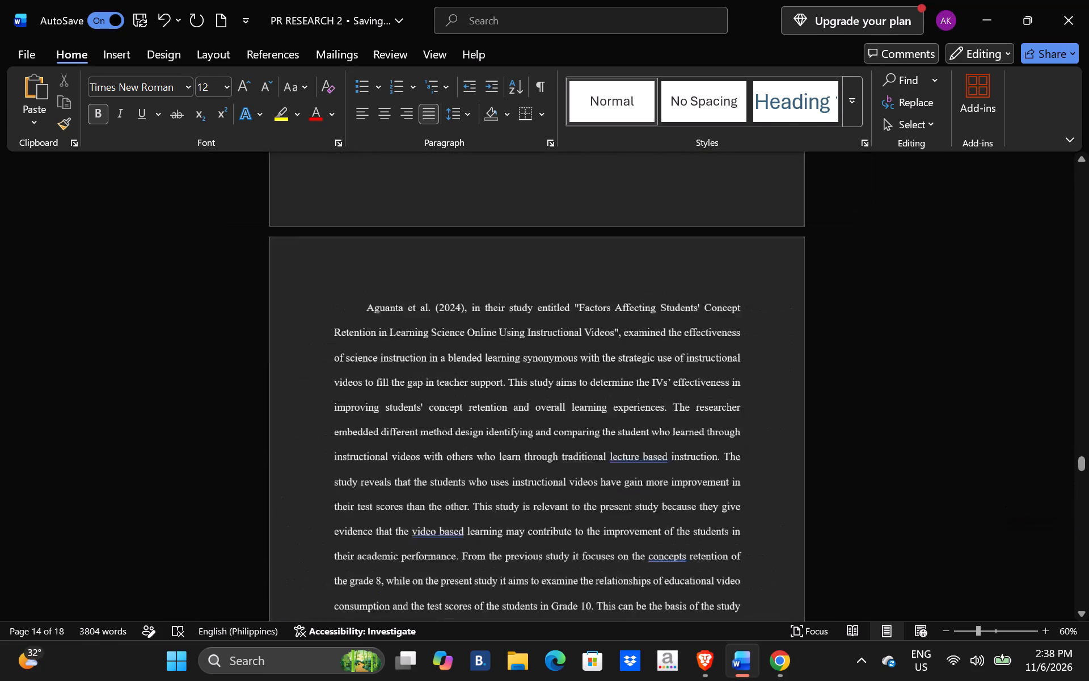
scroll(1068, 466, "down", 6, "ctrl")
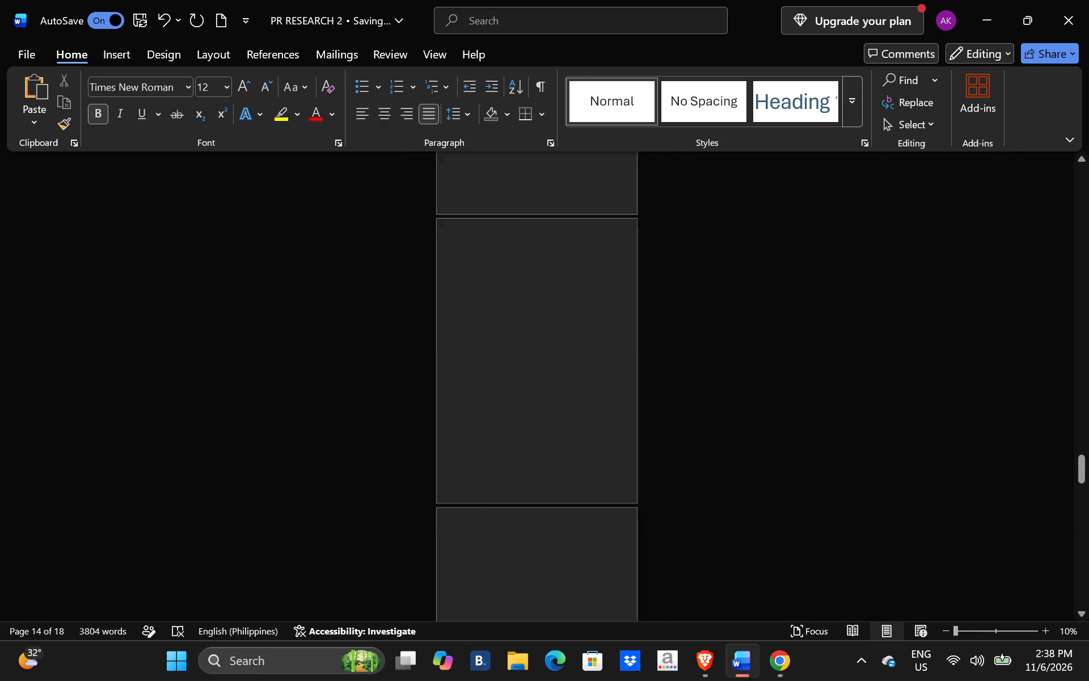
scroll(1068, 466, "down", 4, "ctrl")
scroll(1045, 470, "up", 1)
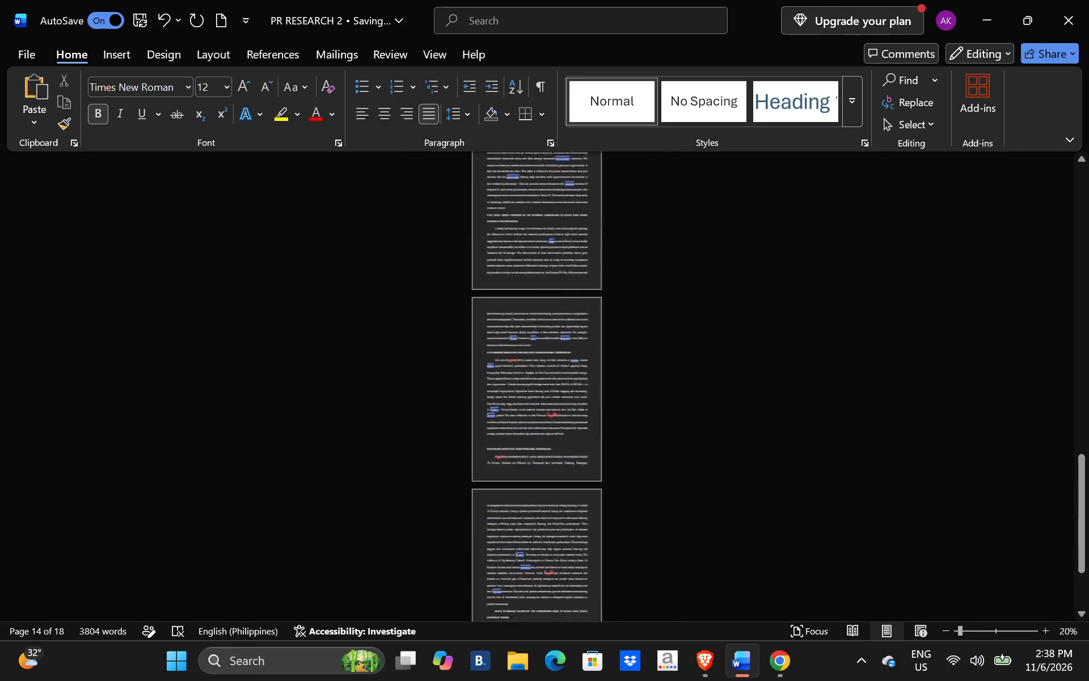
scroll(873, 518, "up", 3, "ctrl")
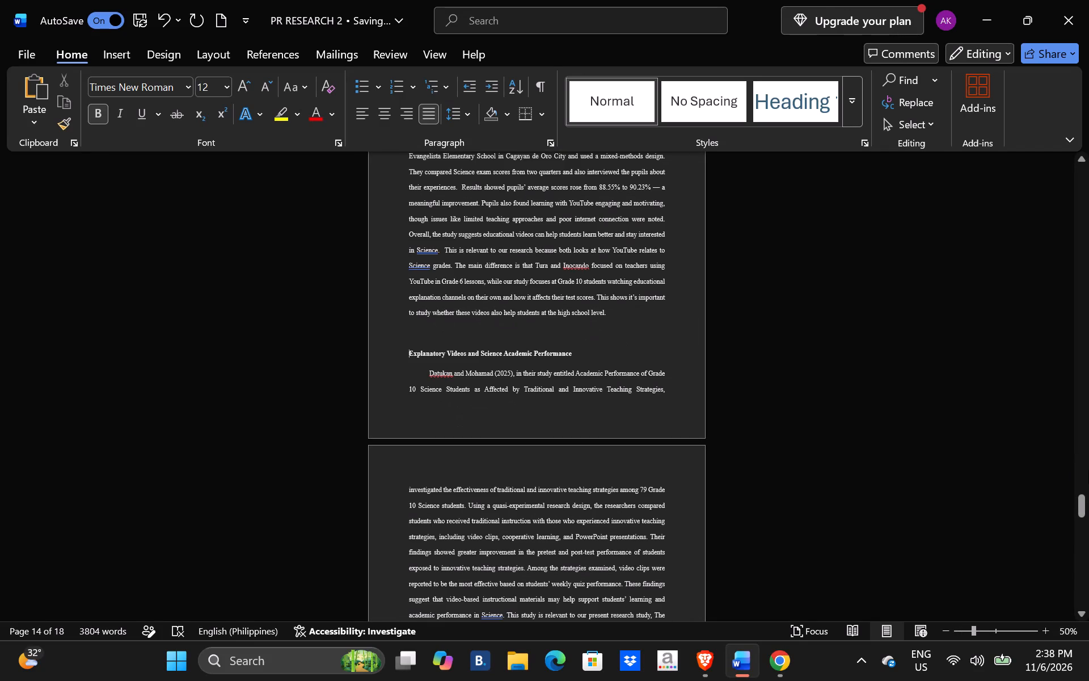
left_click_drag(1080, 501, 1065, 413)
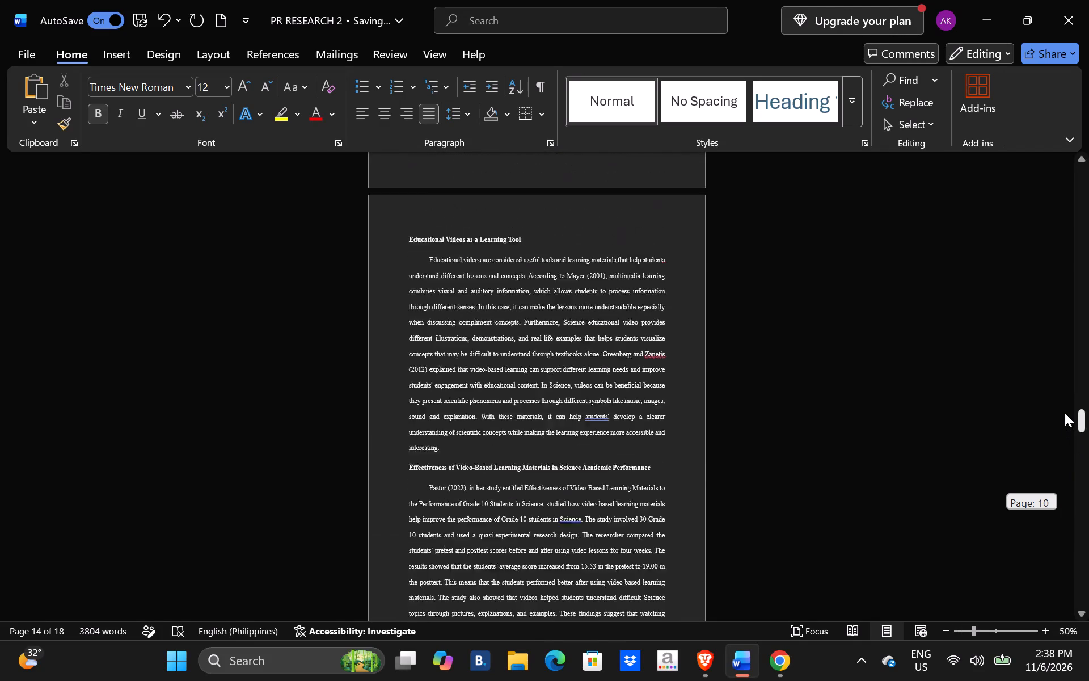
left_click_drag(1065, 413, 1061, 386)
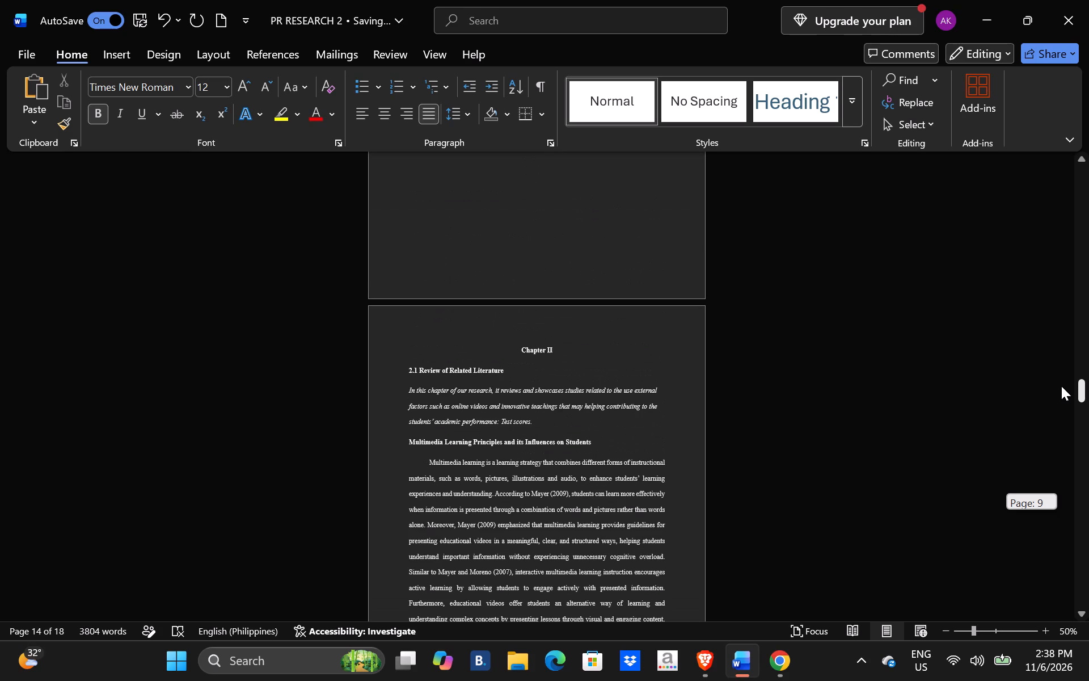
left_click_drag(1061, 386, 1063, 396)
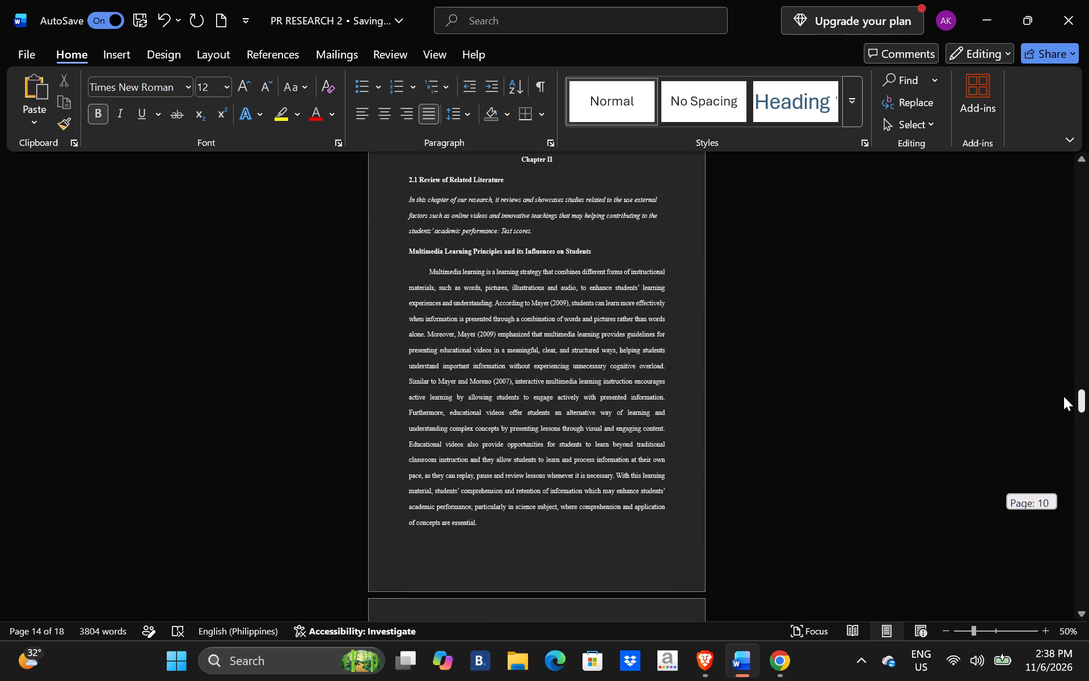
left_click_drag(1063, 396, 1067, 412)
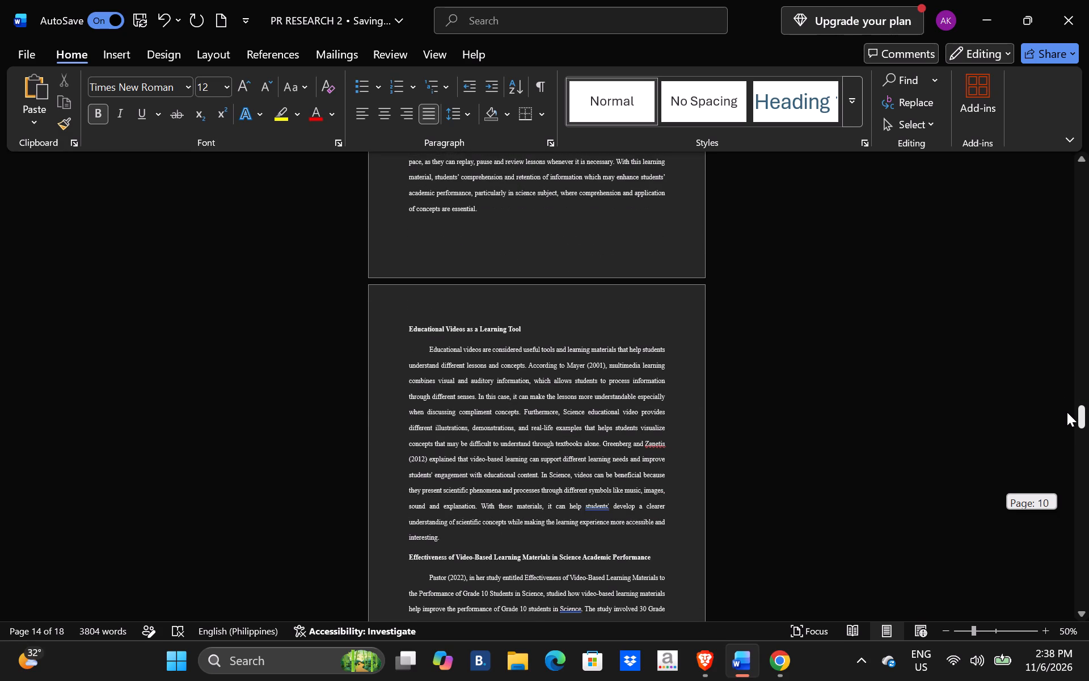
left_click_drag(1067, 412, 1067, 413)
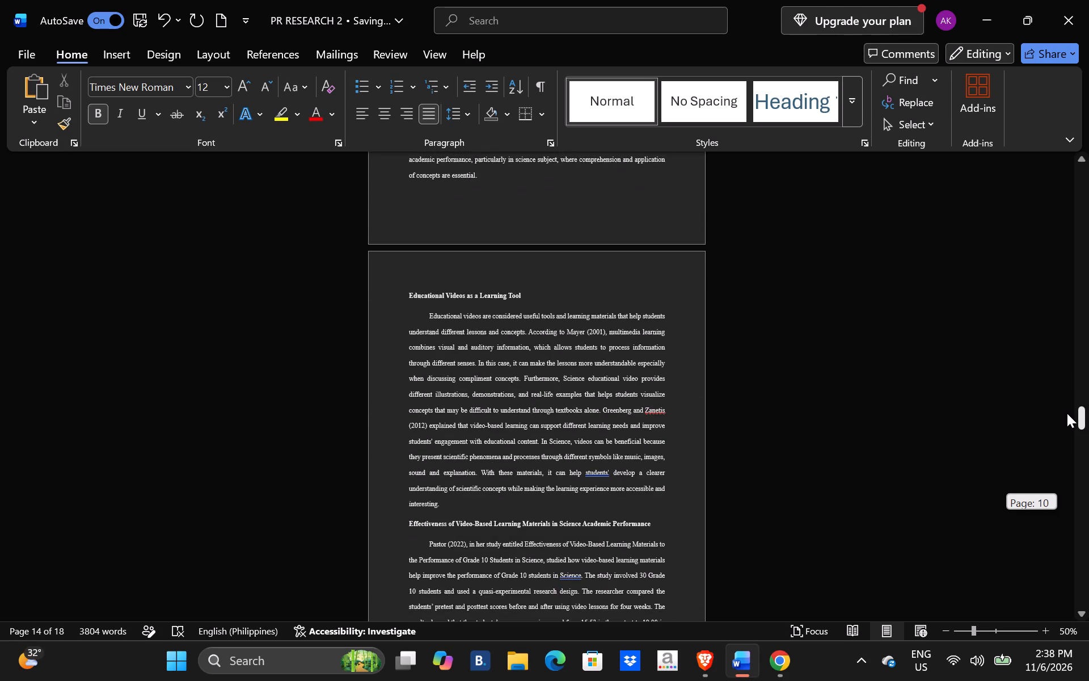
left_click_drag(1067, 413, 1068, 420)
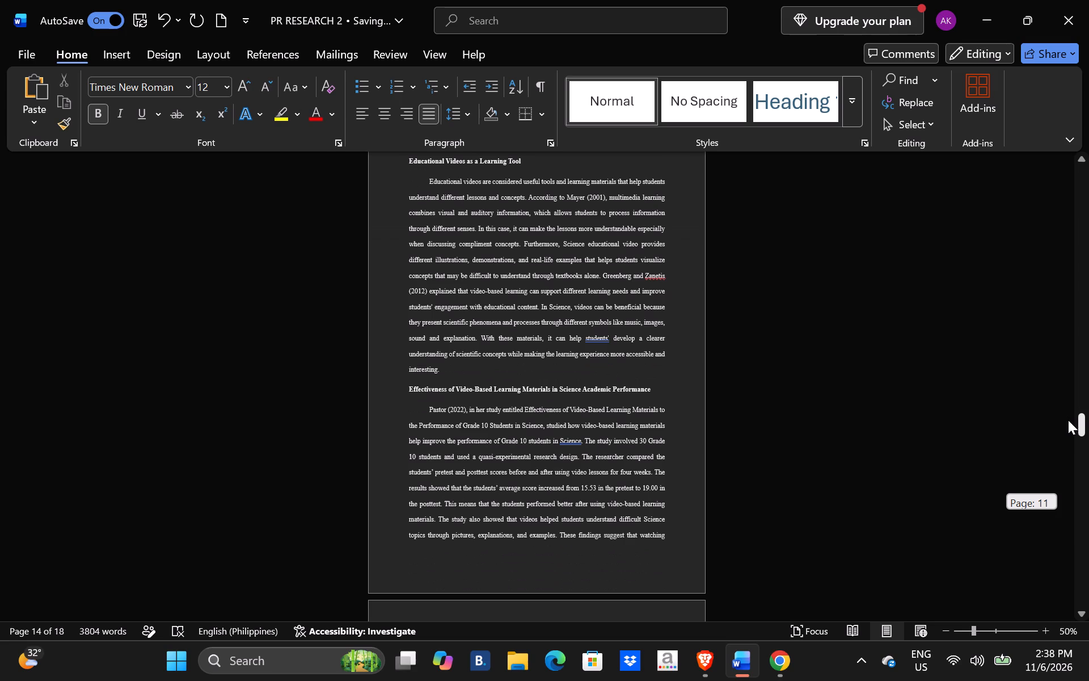
left_click_drag(1068, 420, 1065, 405)
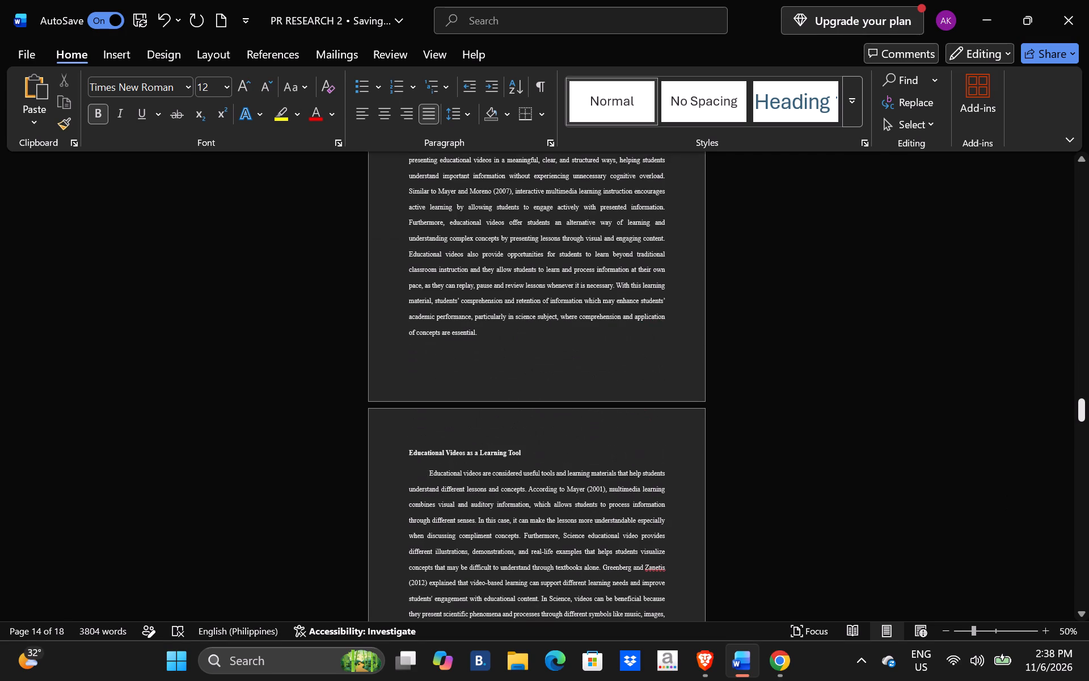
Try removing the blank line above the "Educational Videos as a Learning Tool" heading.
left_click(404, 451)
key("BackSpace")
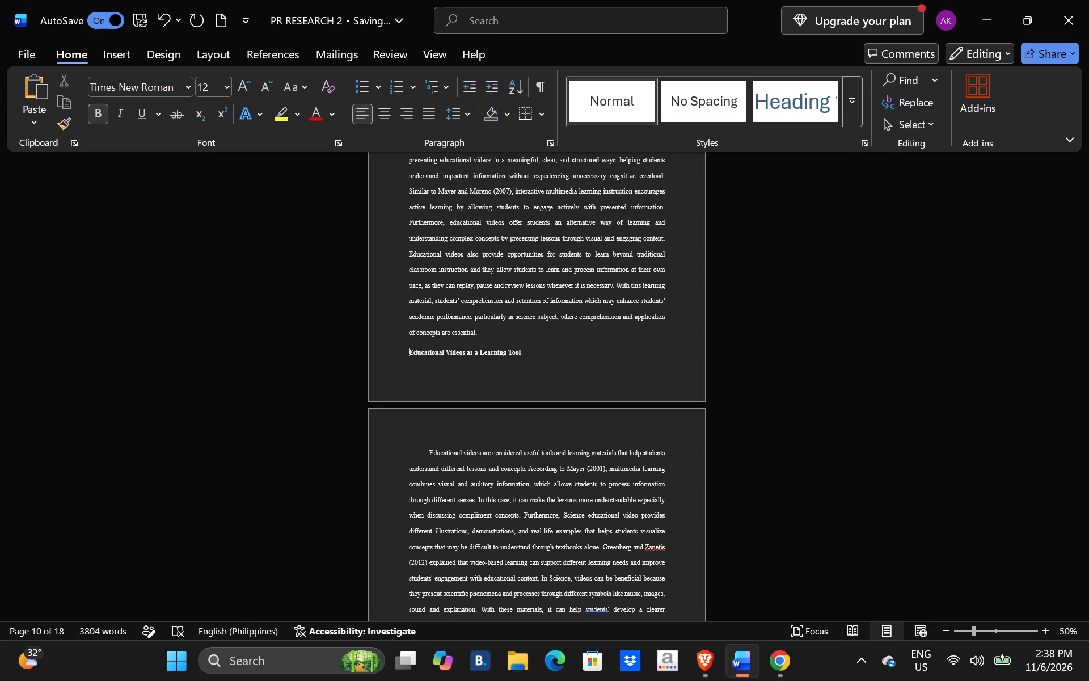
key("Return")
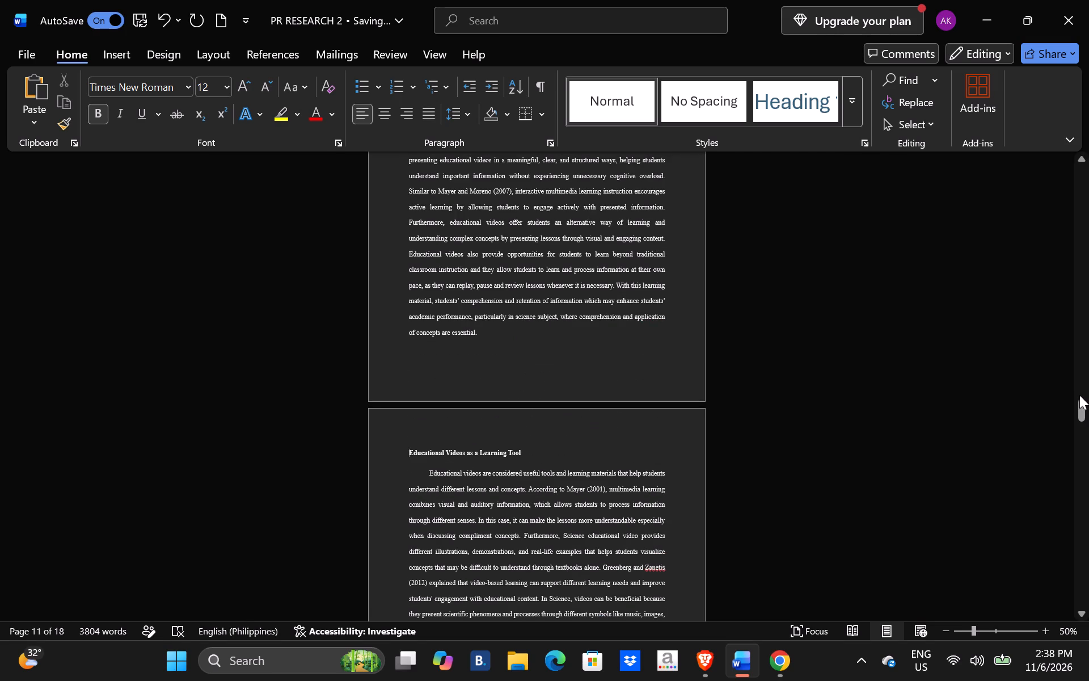
Insert a blank line above the "Effectiveness of Video-Based Learning Materials in Science Academic Performance" heading.
left_click_drag(1080, 407, 1080, 412)
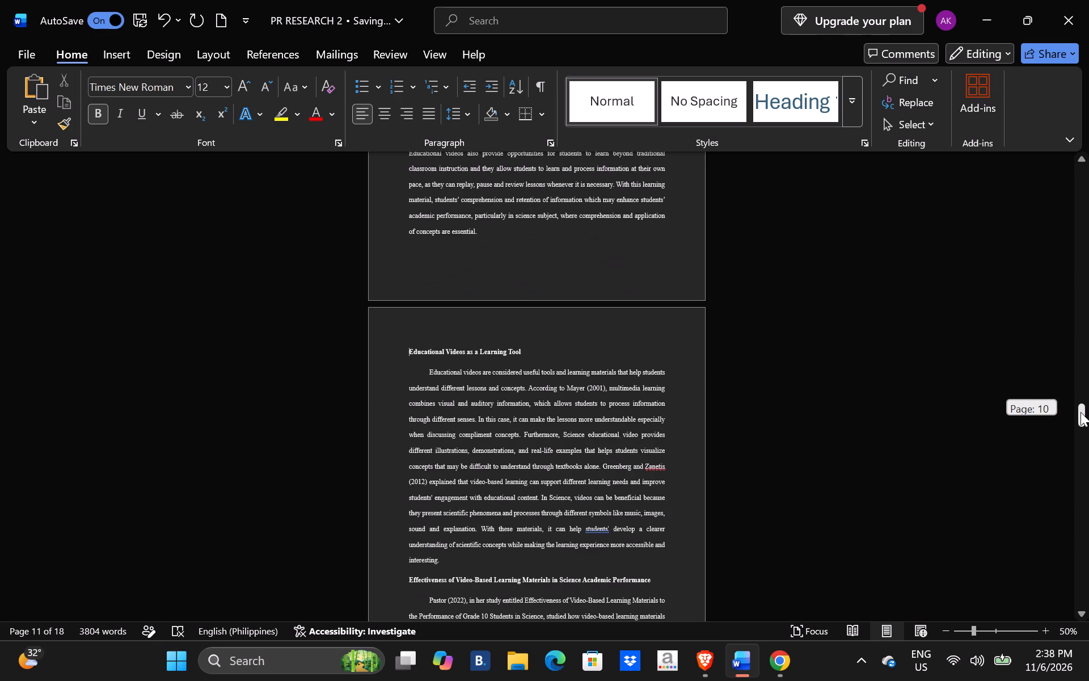
left_click_drag(1080, 412, 1080, 417)
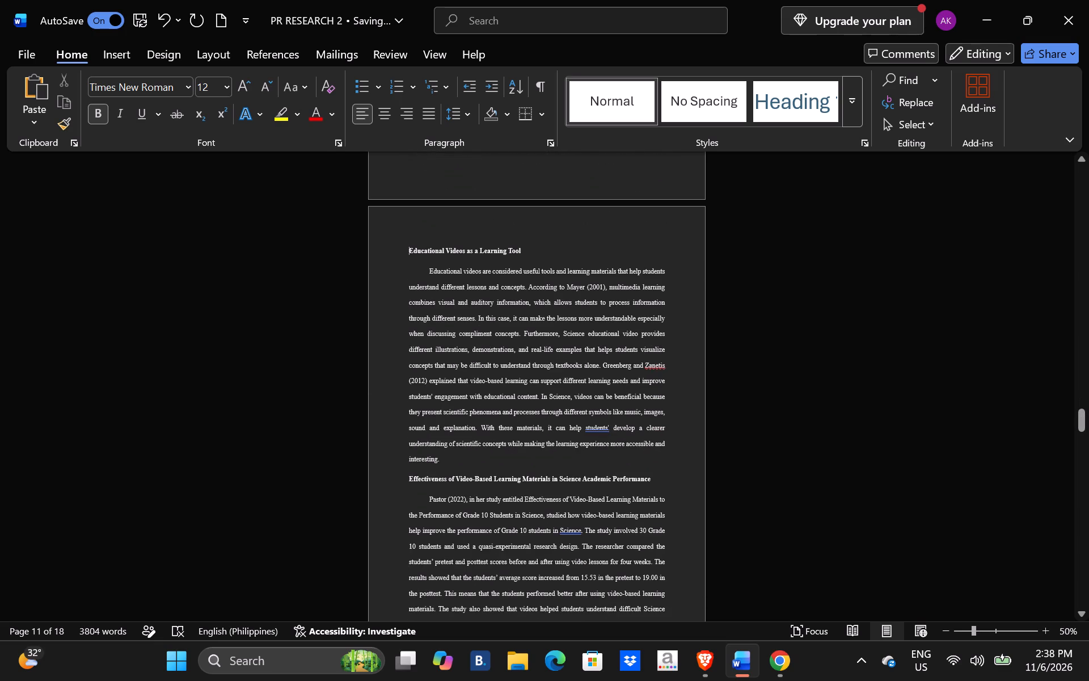
left_click(406, 474)
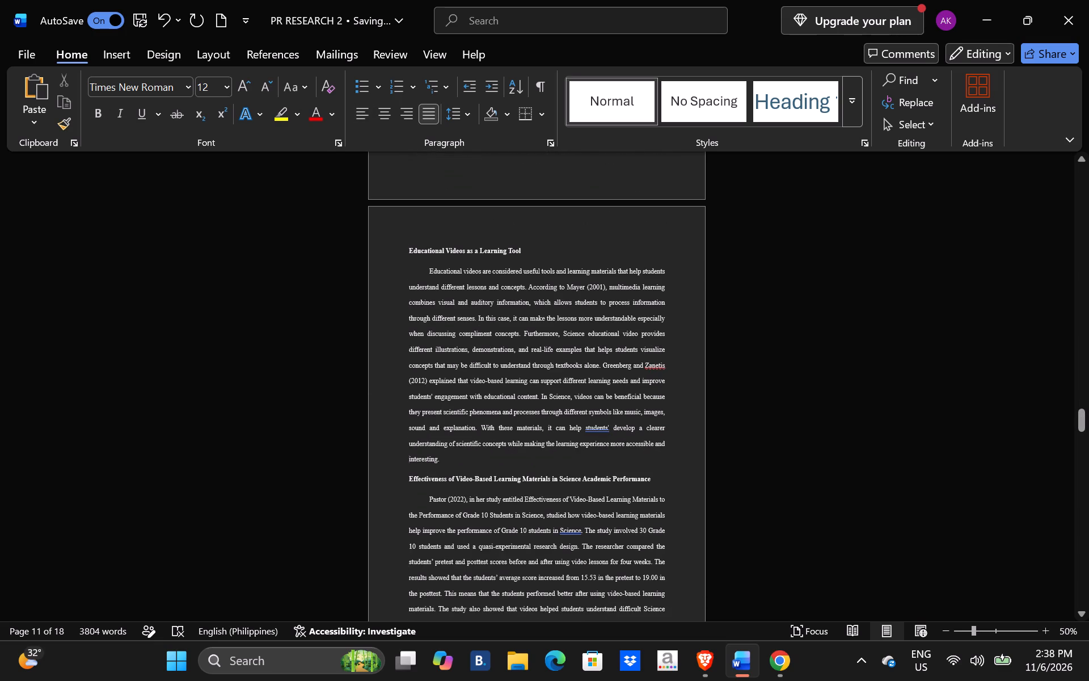
left_click(405, 476)
key("Return")
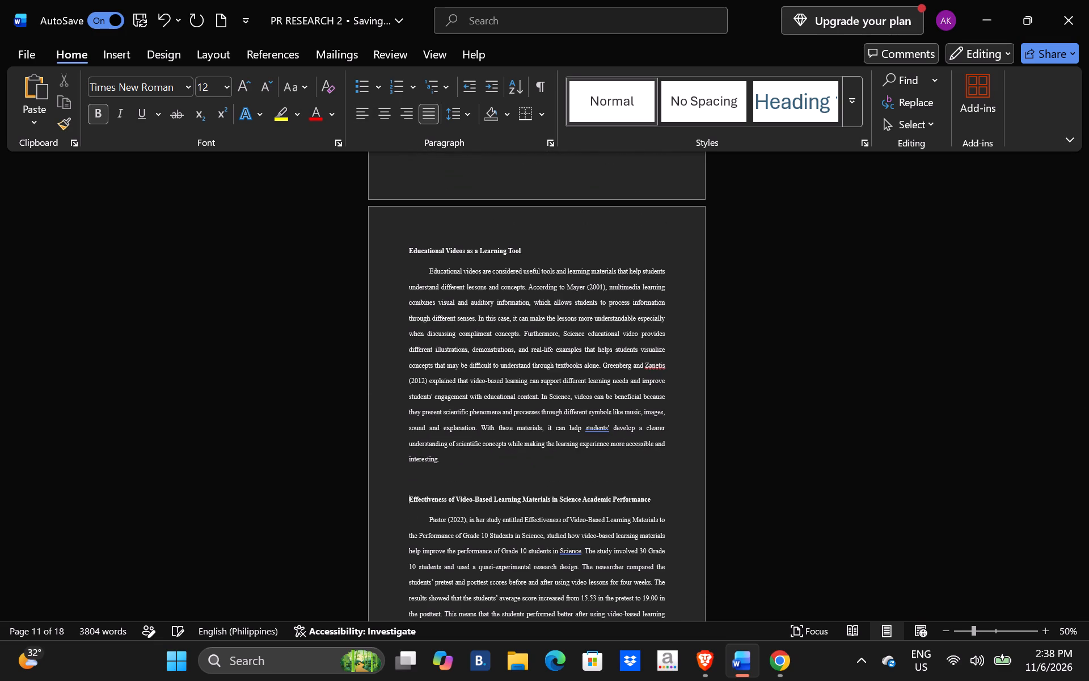
Insert a blank line above the "Educational Videos and Students' Academic Performance" heading.
left_click_drag(1084, 421, 1087, 441)
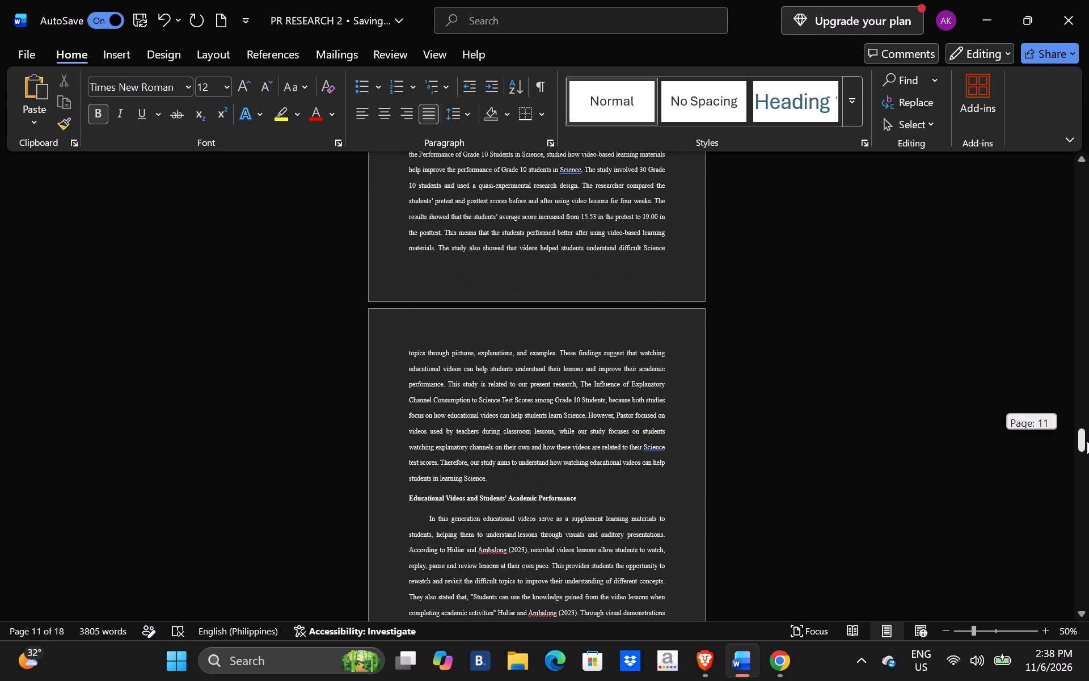
left_click_drag(1087, 441, 1086, 435)
left_click(405, 595)
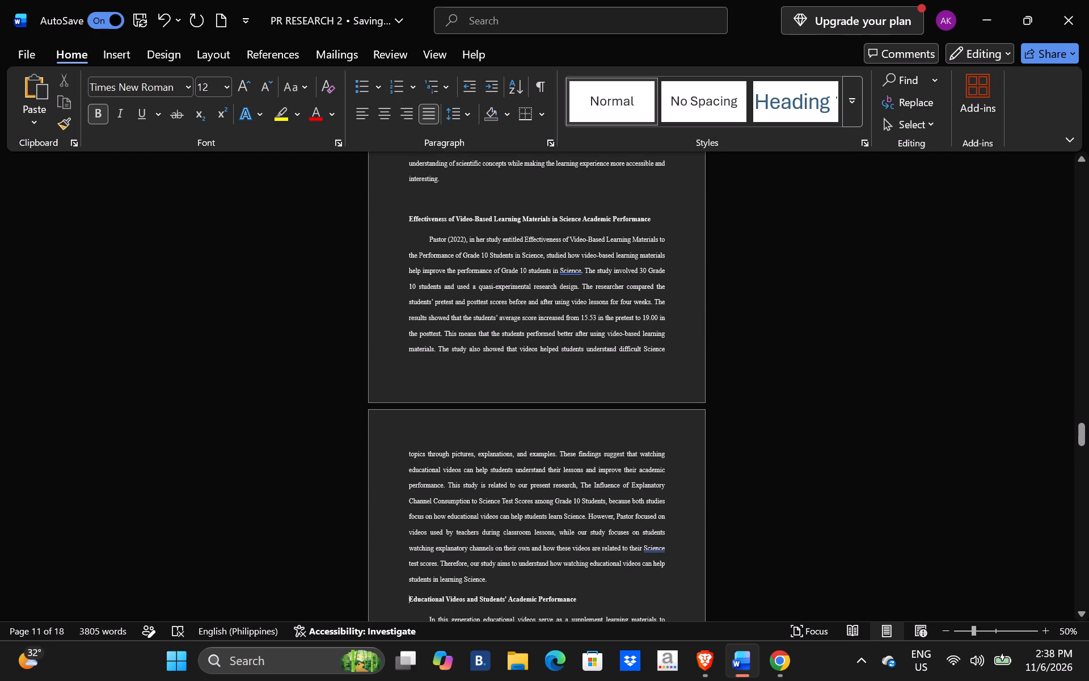
key("Return")
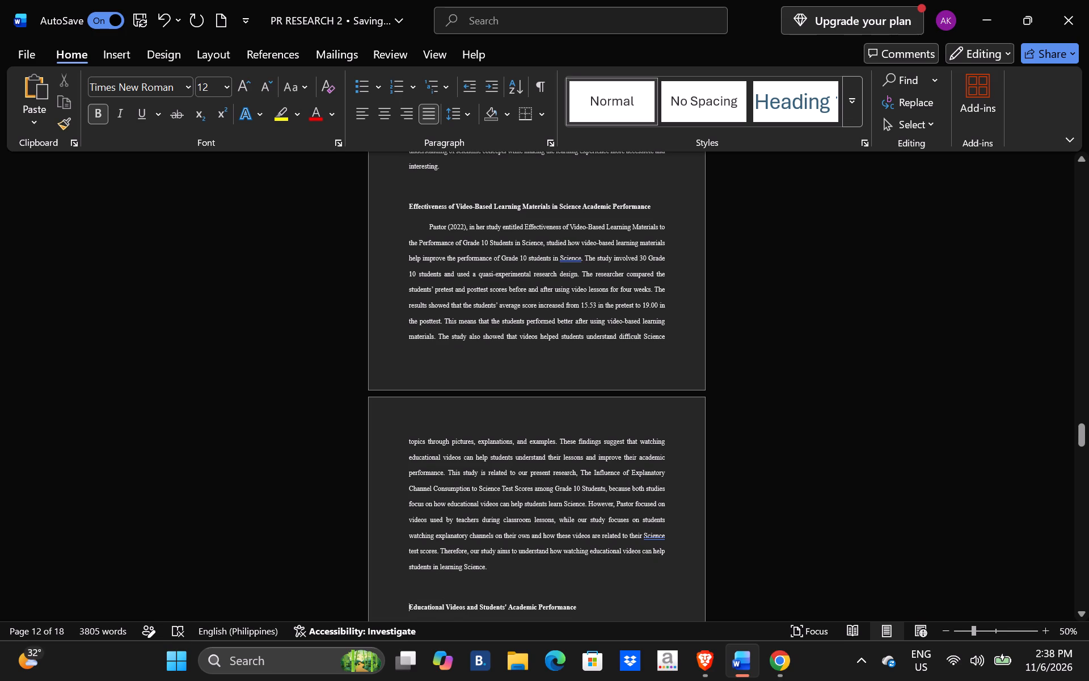
Remove the number 2.1.6 from the "Social Media Influence on the Academic Performance of Senior High School Students" heading and insert a blank line above it.
left_click_drag(1084, 443, 1084, 455)
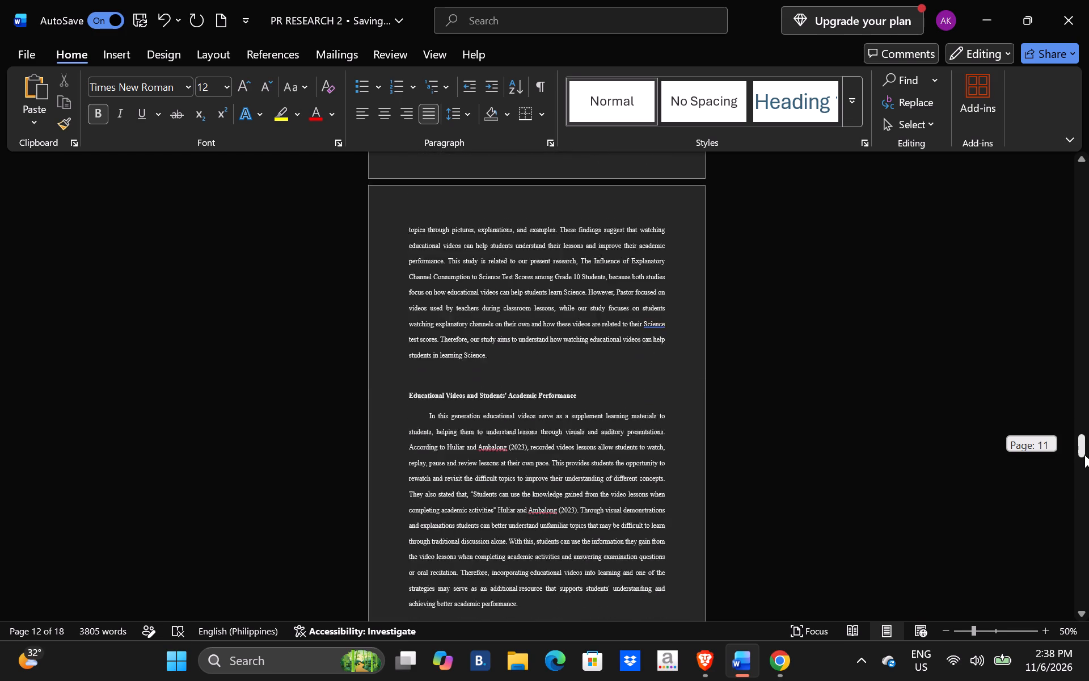
left_click_drag(1084, 455, 1084, 466)
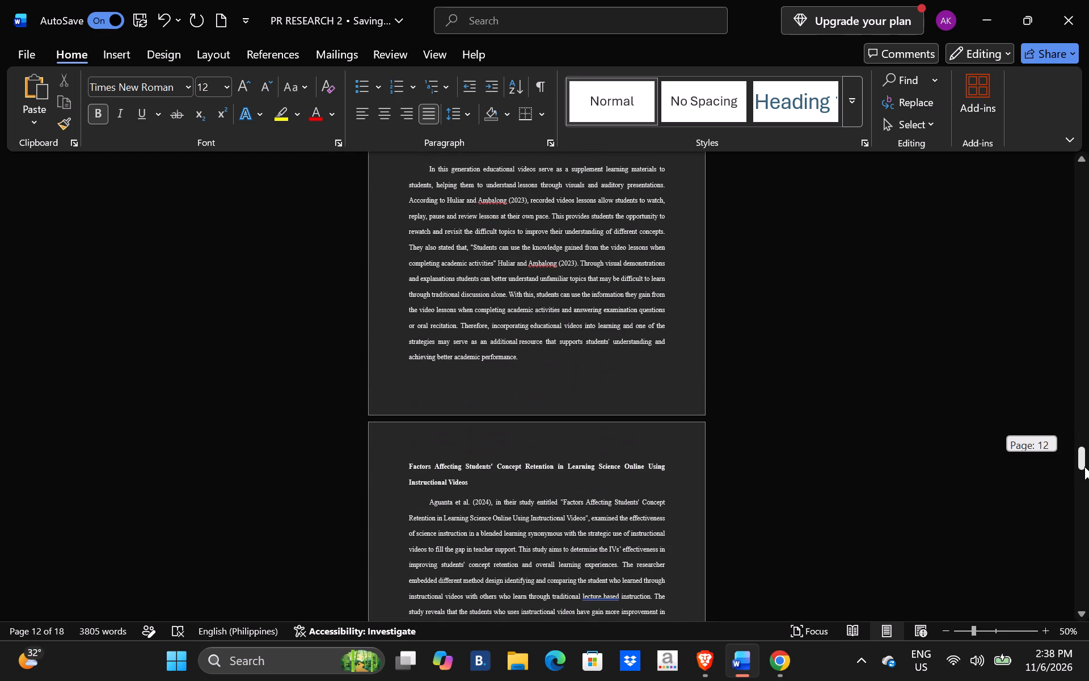
left_click_drag(1084, 466, 1086, 465)
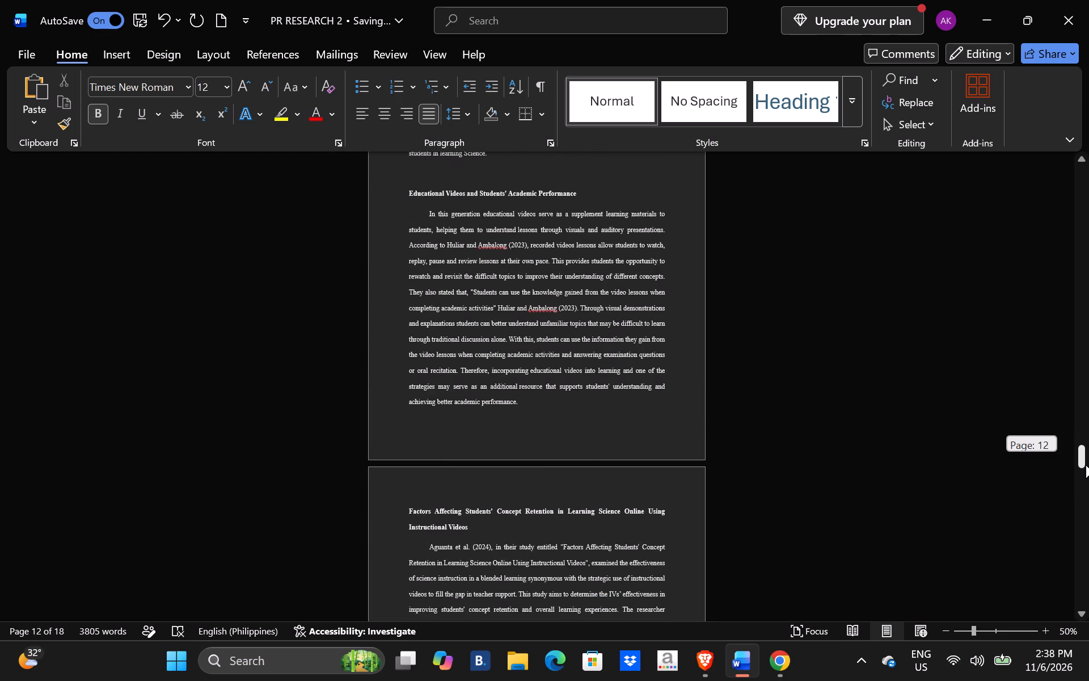
left_click_drag(1086, 465, 1087, 470)
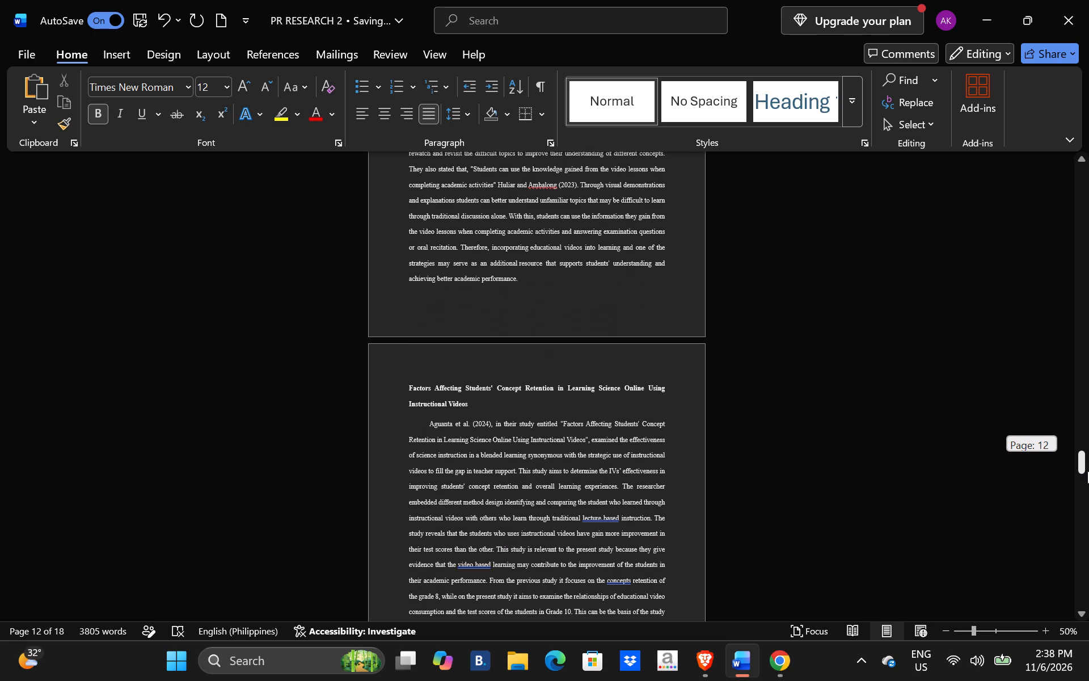
left_click_drag(1087, 470, 1083, 462)
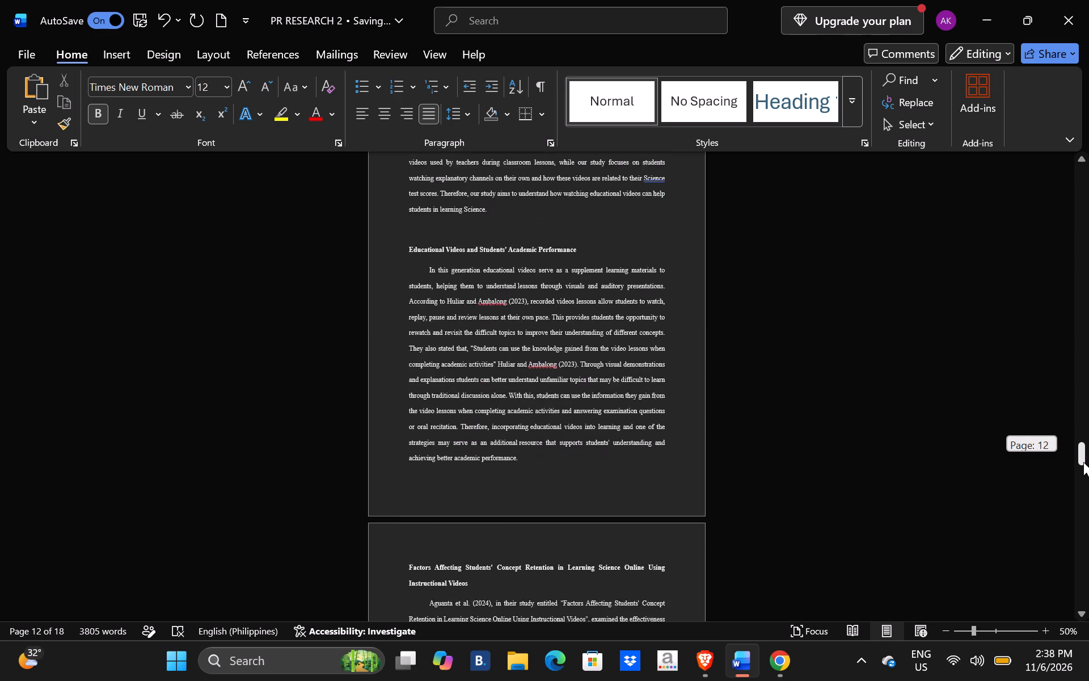
left_click_drag(1083, 462, 1084, 480)
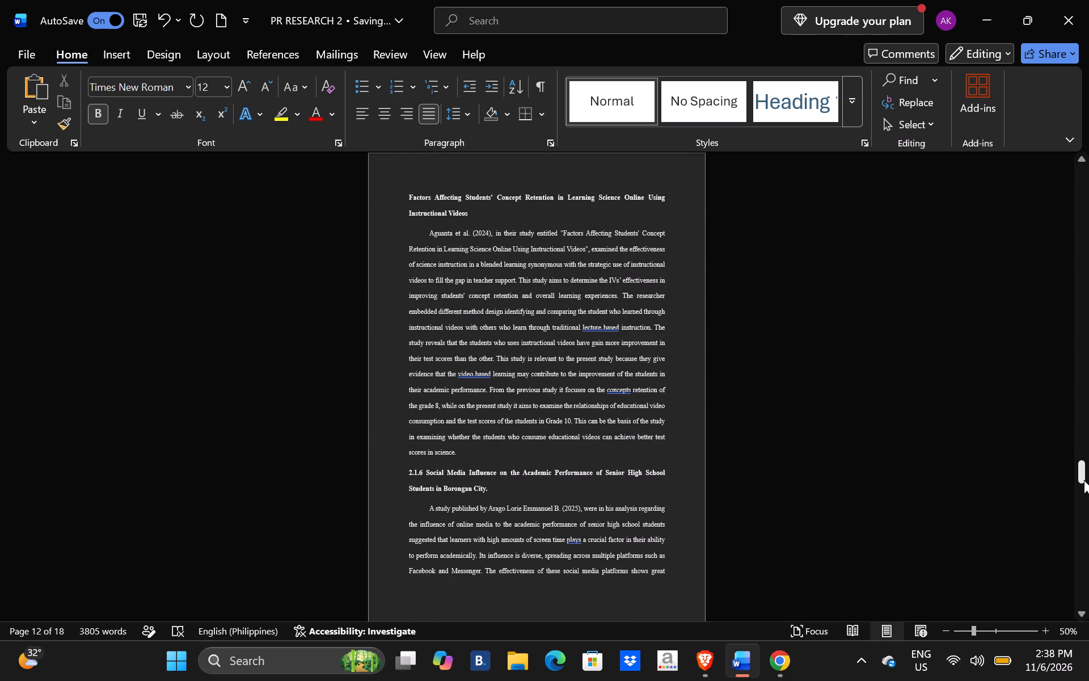
left_click_drag(410, 470, 427, 471)
key("BackSpace")
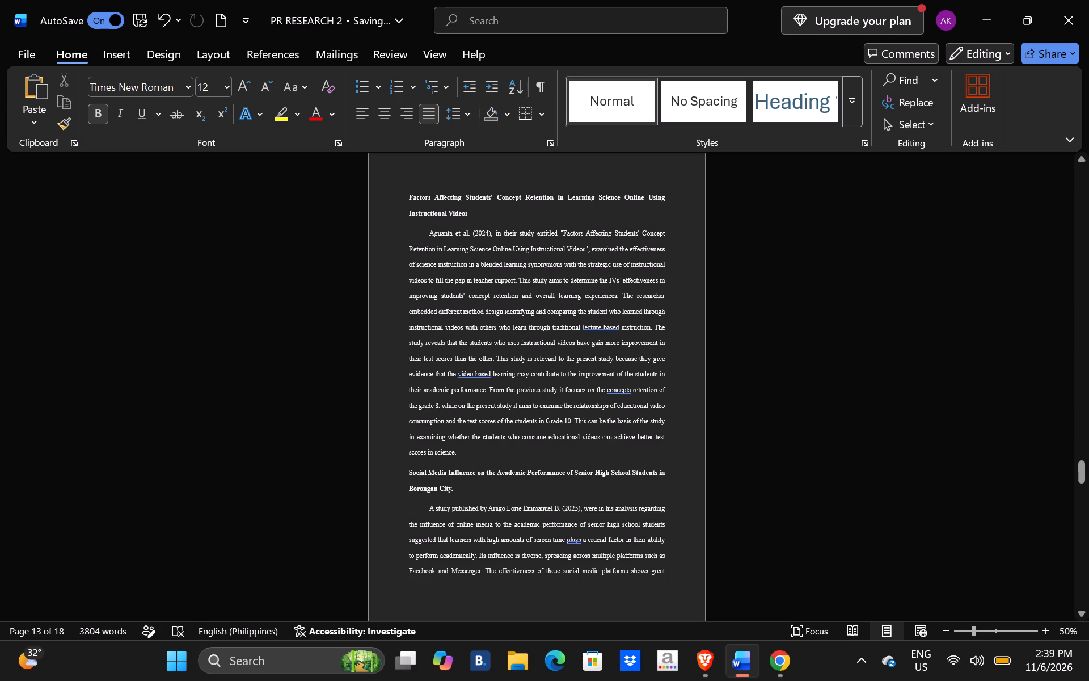
key("Return")
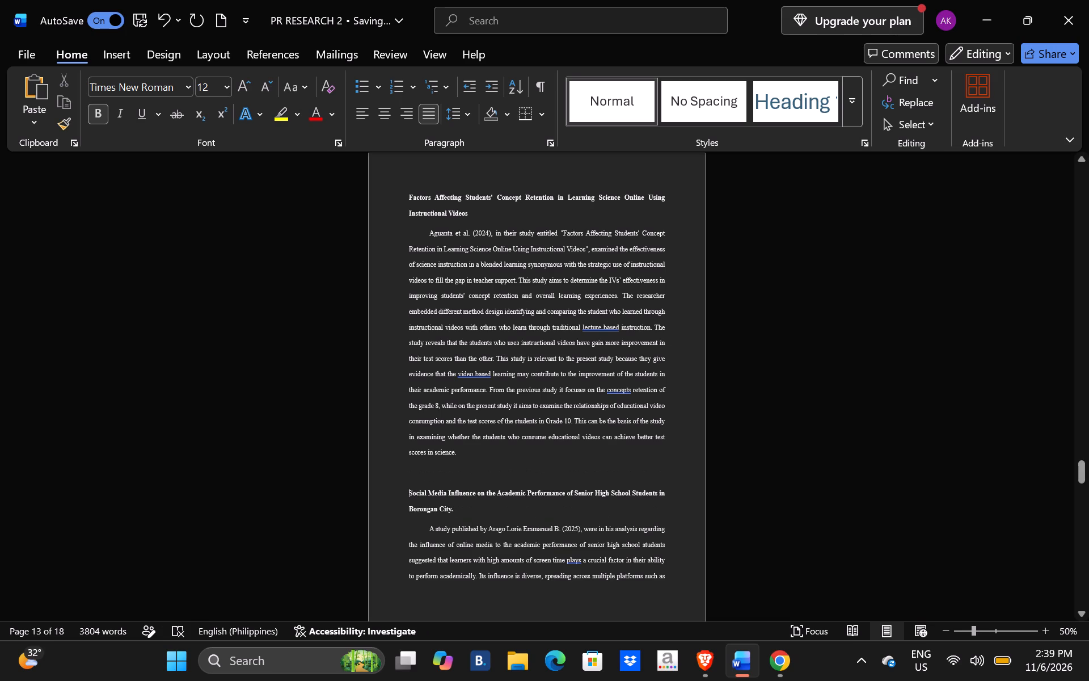
Remove the number 2.1.7 from the "YouTube Educational Channels and Science Academic Performance" heading and insert a blank line above it.
left_click_drag(1083, 465, 1088, 487)
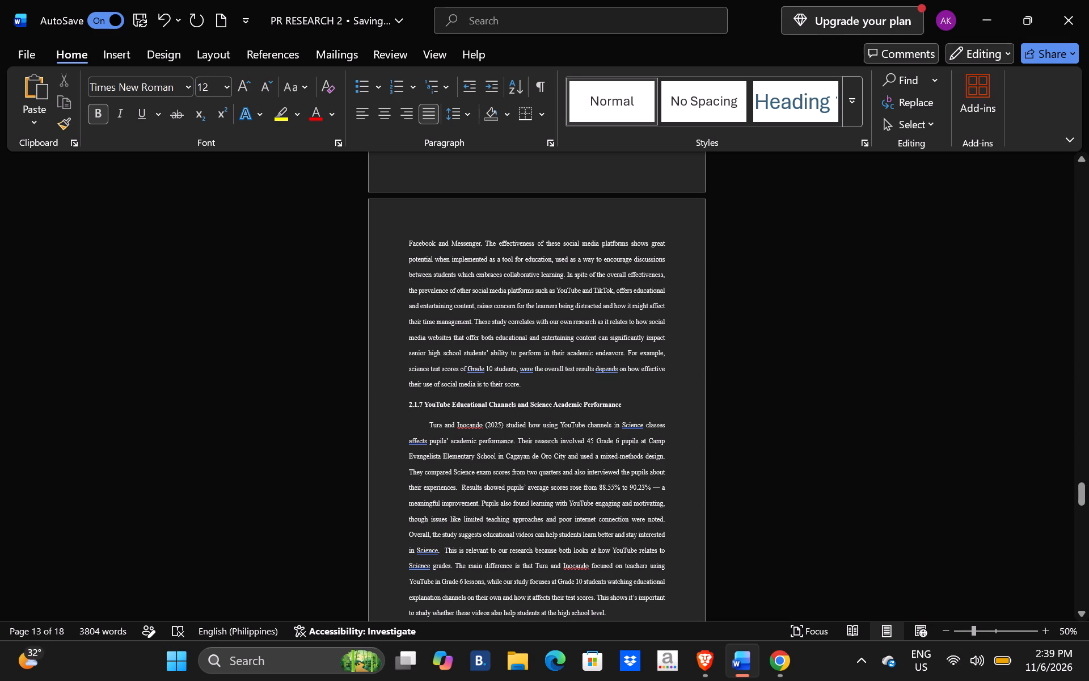
left_click_drag(408, 405, 423, 402)
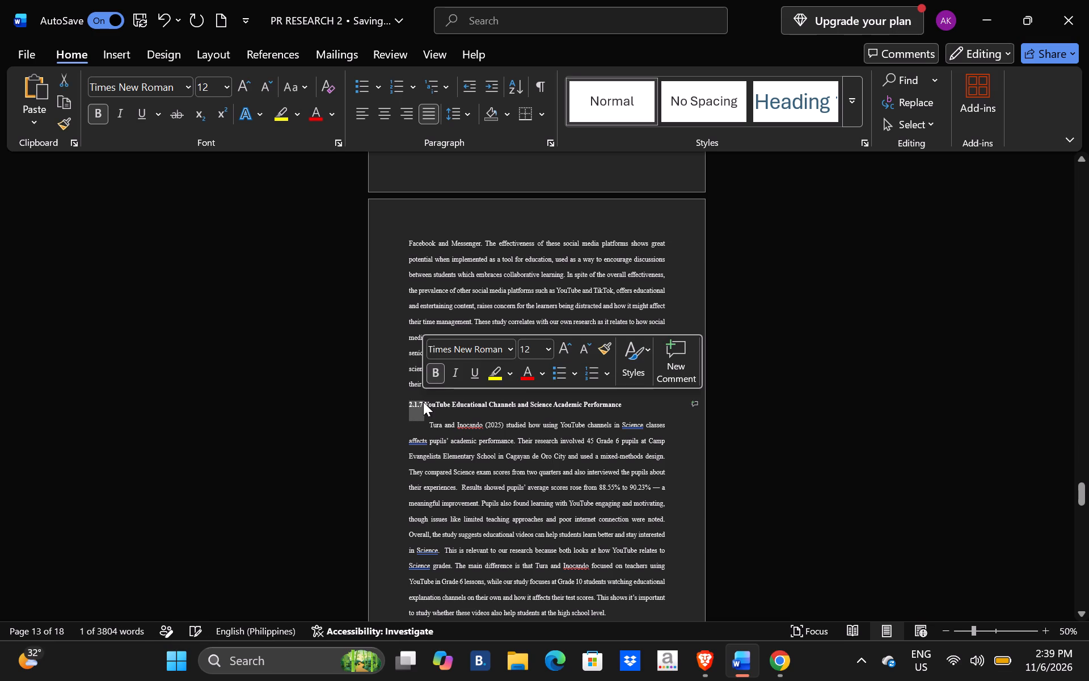
key("BackSpace")
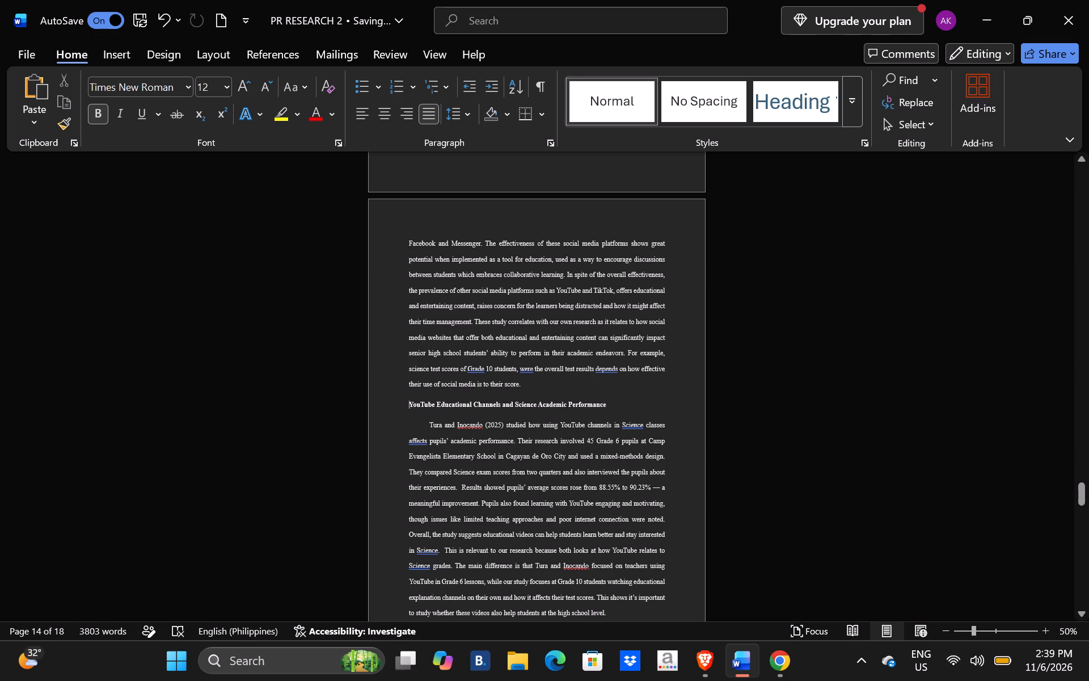
key("Return")
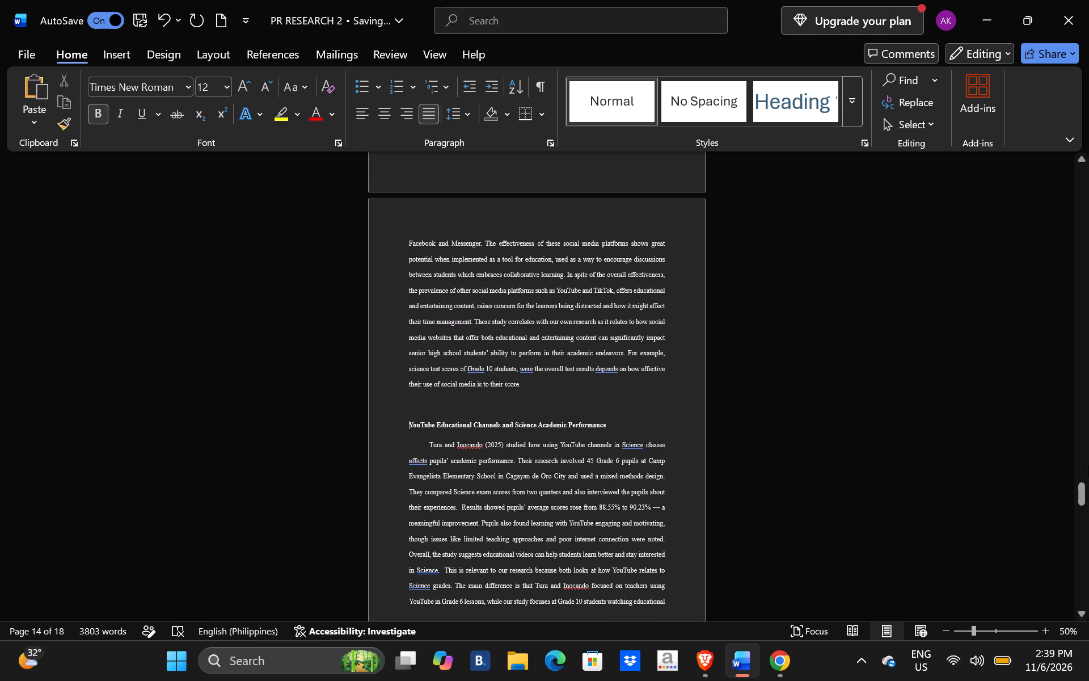
Remove the first-line indent from the "Video Clip-Based Instruction and Performance Level of Junior High School Students in Science" heading.
left_click_drag(1080, 502, 1083, 507)
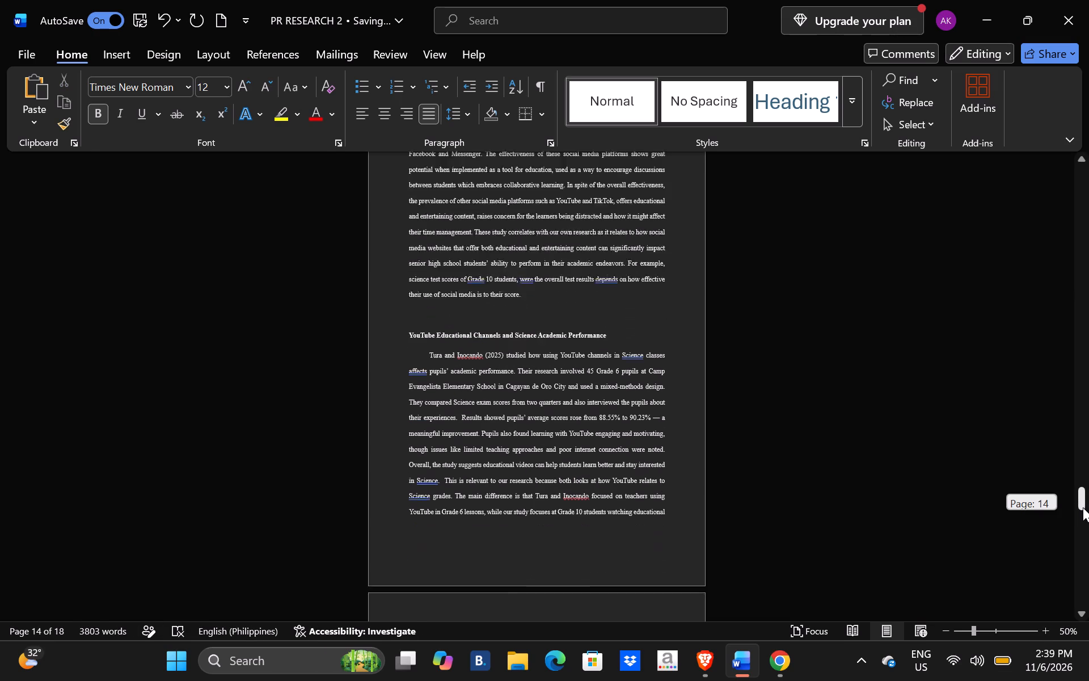
left_click_drag(1083, 507, 1088, 531)
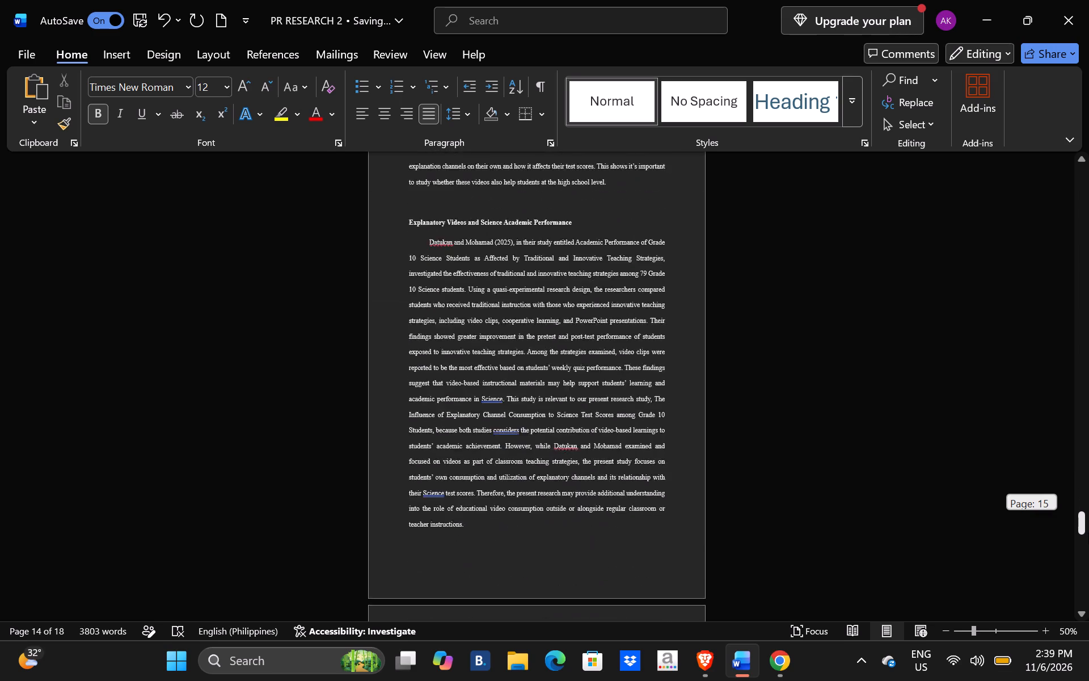
left_click_drag(1088, 531, 1088, 538)
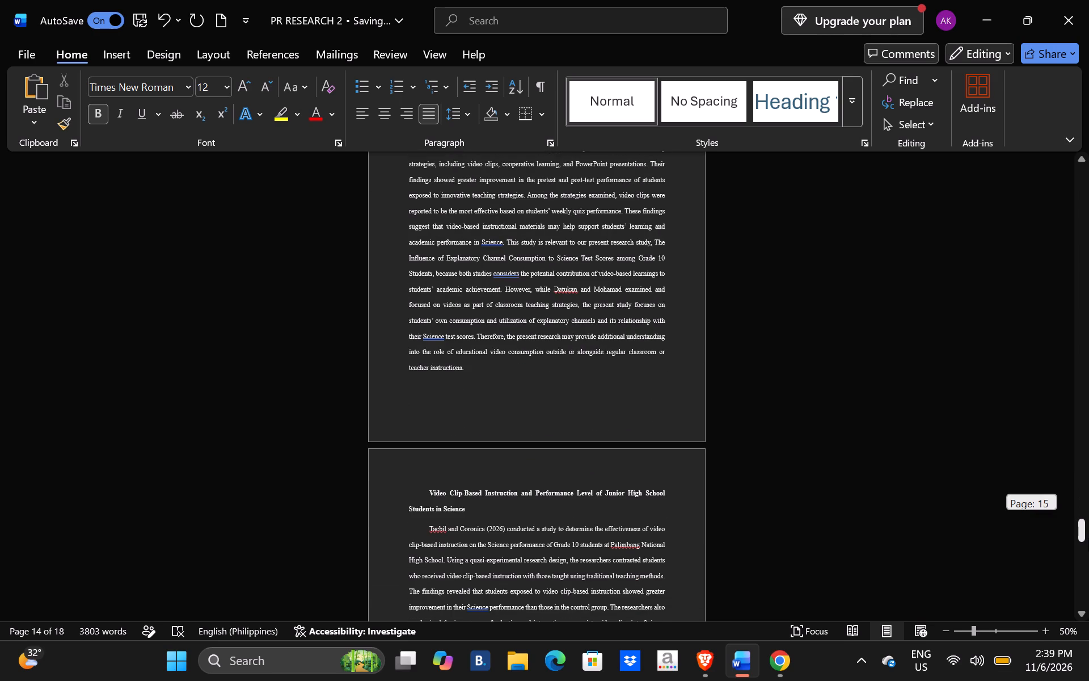
left_click_drag(1088, 538, 1088, 543)
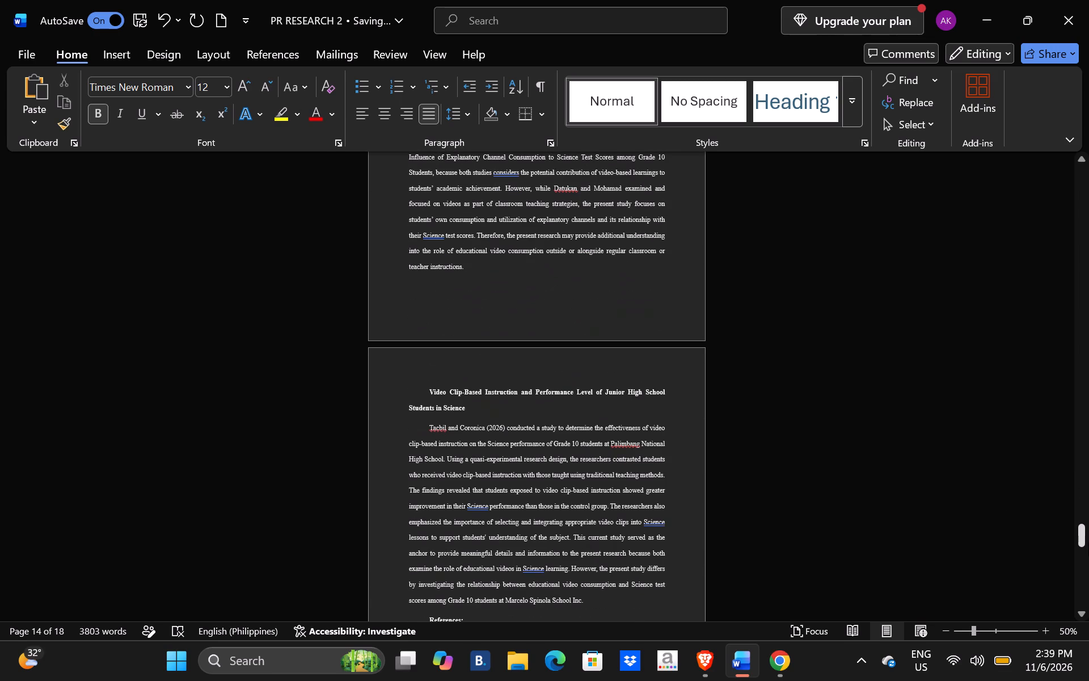
left_click(430, 388)
key("BackSpace")
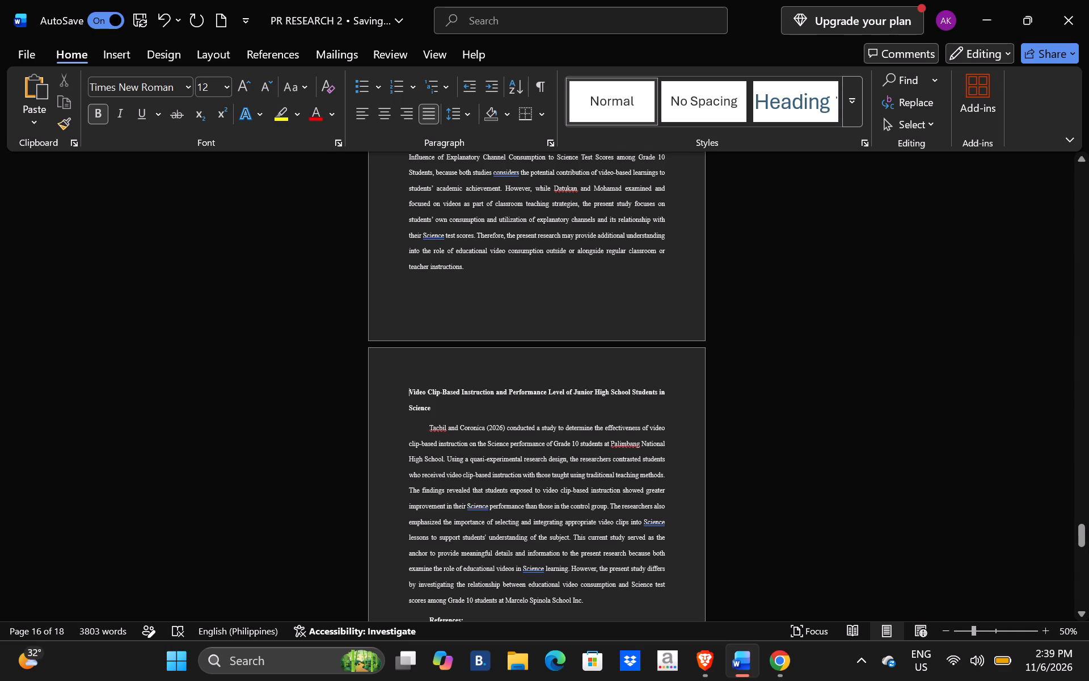
Review the headings and spacing of the related-literature sections back to the start of Chapter II.
left_click_drag(1082, 531, 1080, 513)
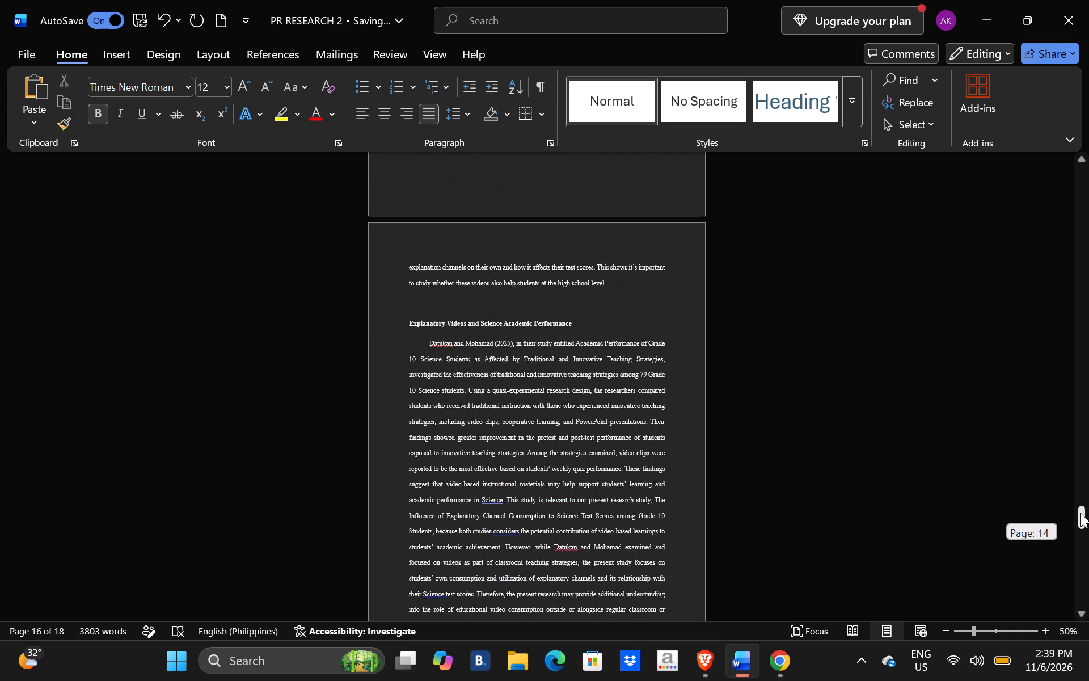
left_click_drag(1080, 513, 1075, 498)
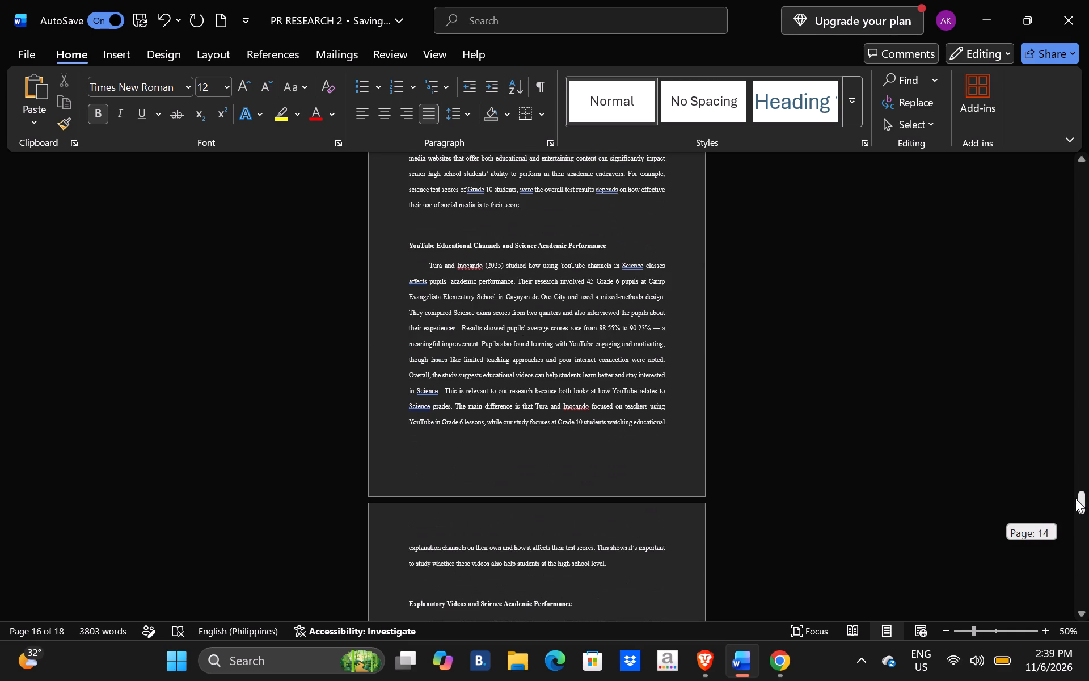
left_click_drag(1075, 498, 1078, 490)
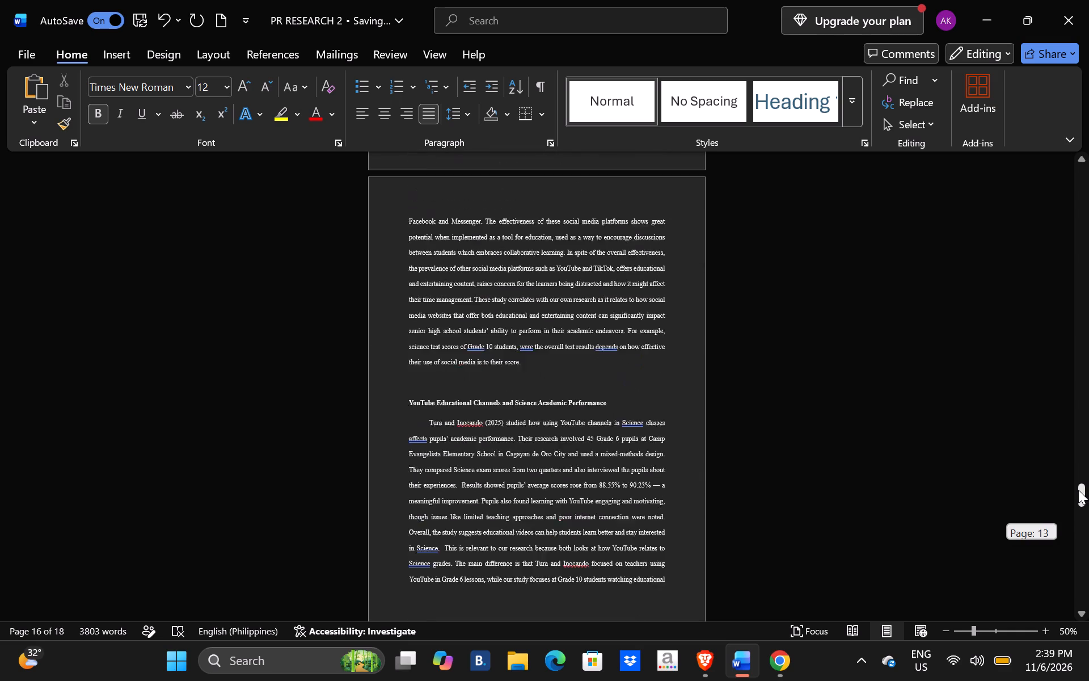
left_click_drag(1078, 490, 1074, 465)
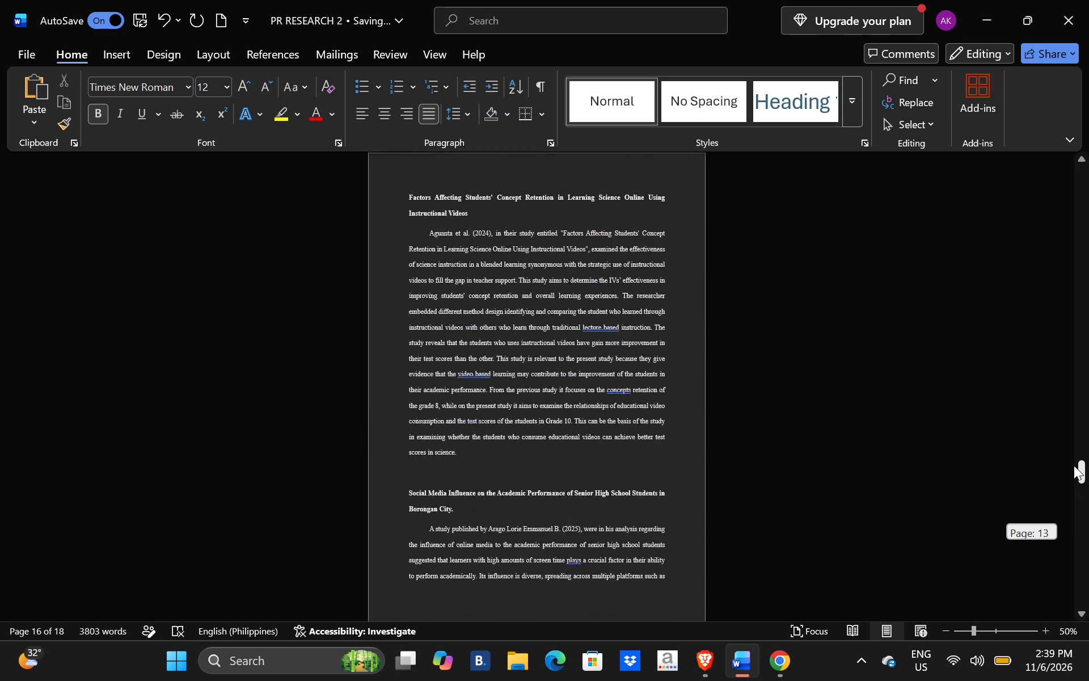
left_click_drag(1074, 465, 1072, 455)
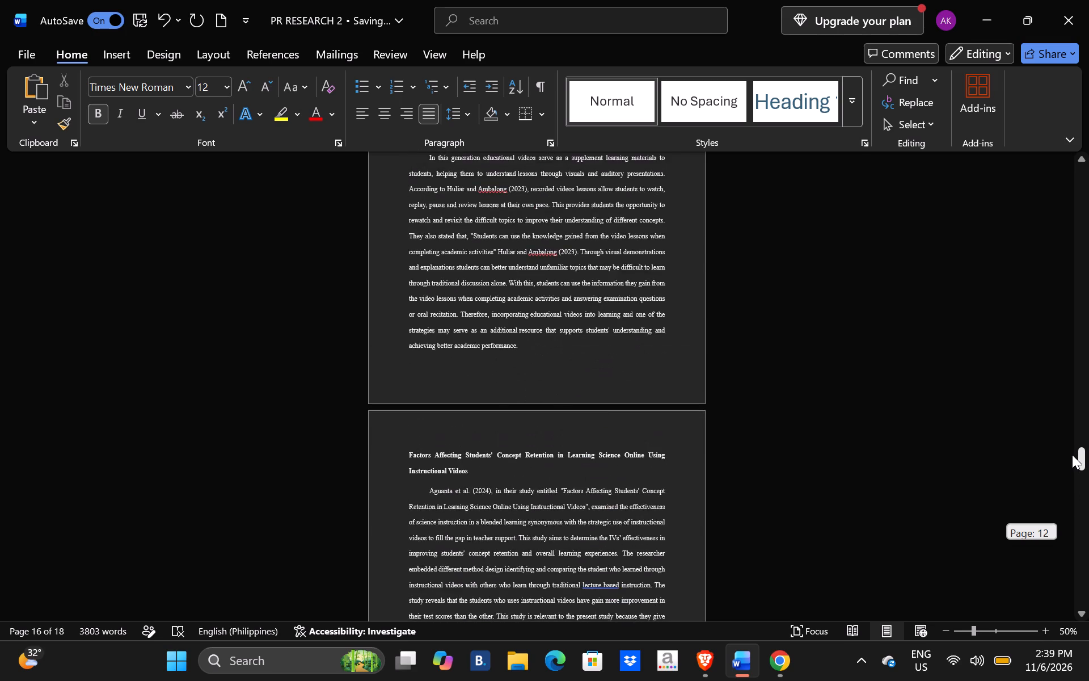
left_click_drag(1072, 455, 1071, 442)
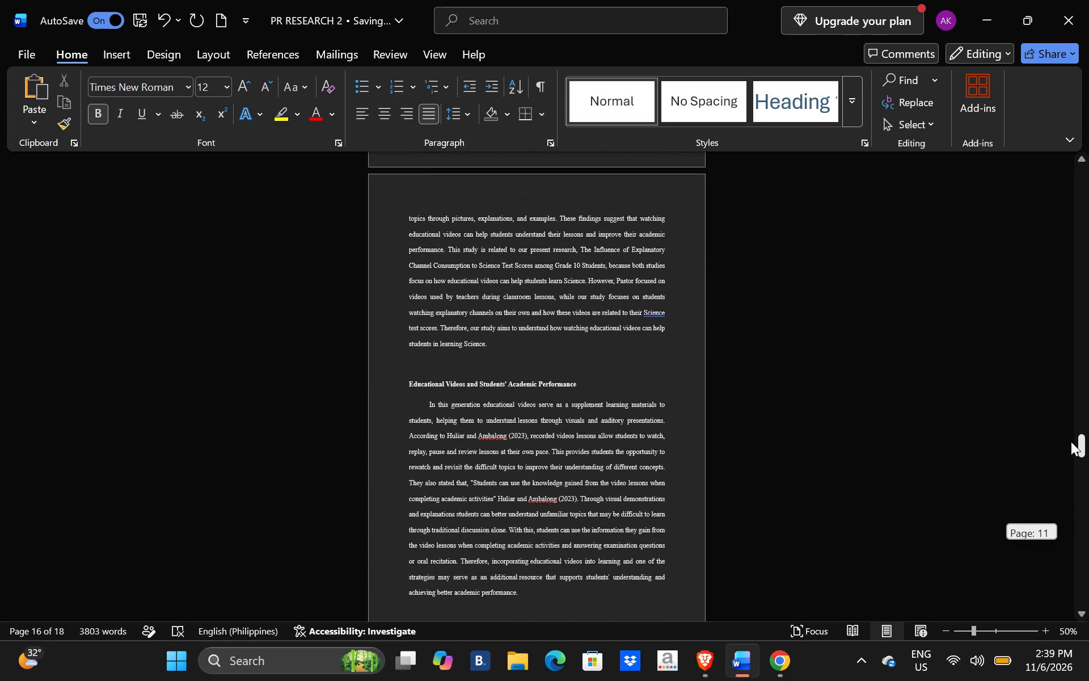
left_click_drag(1071, 442, 1070, 435)
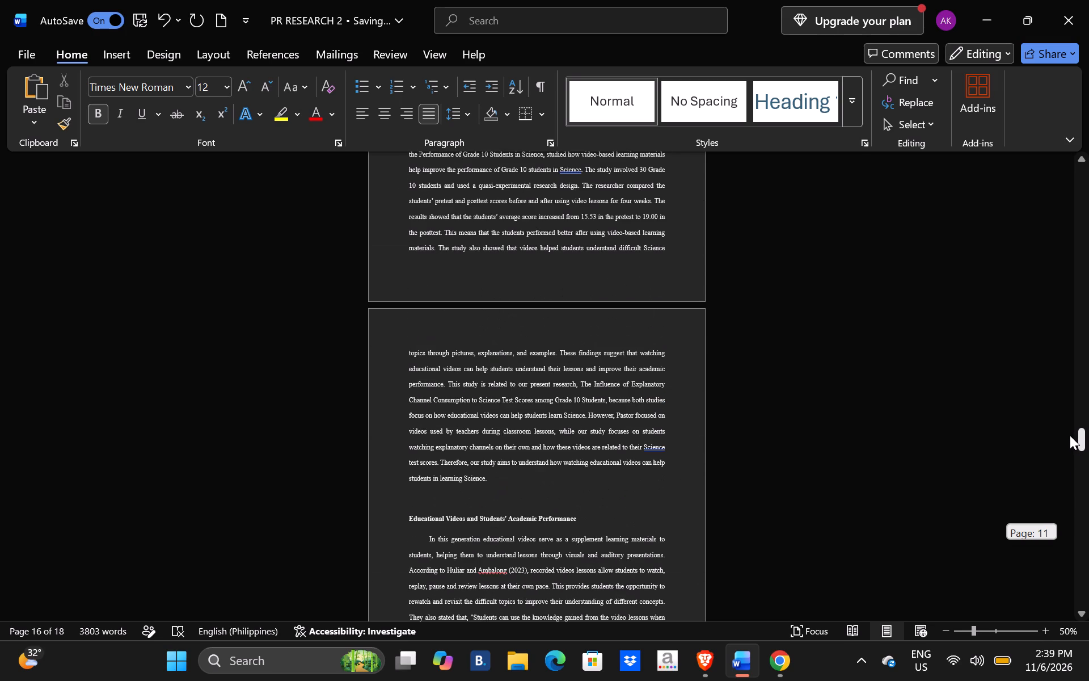
left_click_drag(1070, 435, 1070, 418)
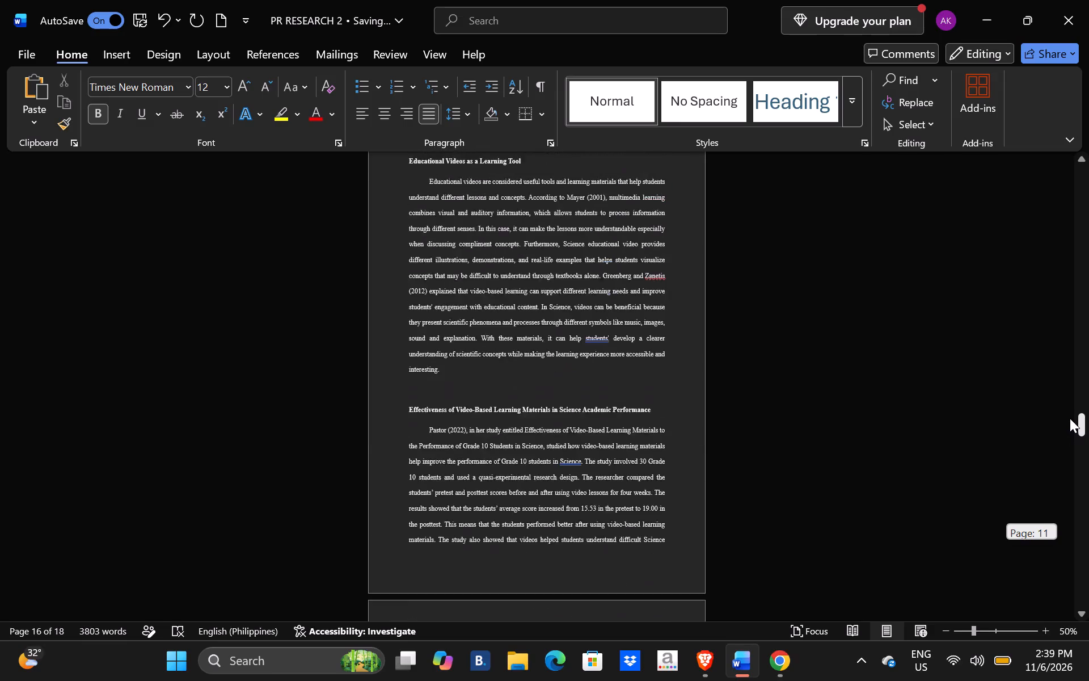
left_click_drag(1070, 418, 1065, 401)
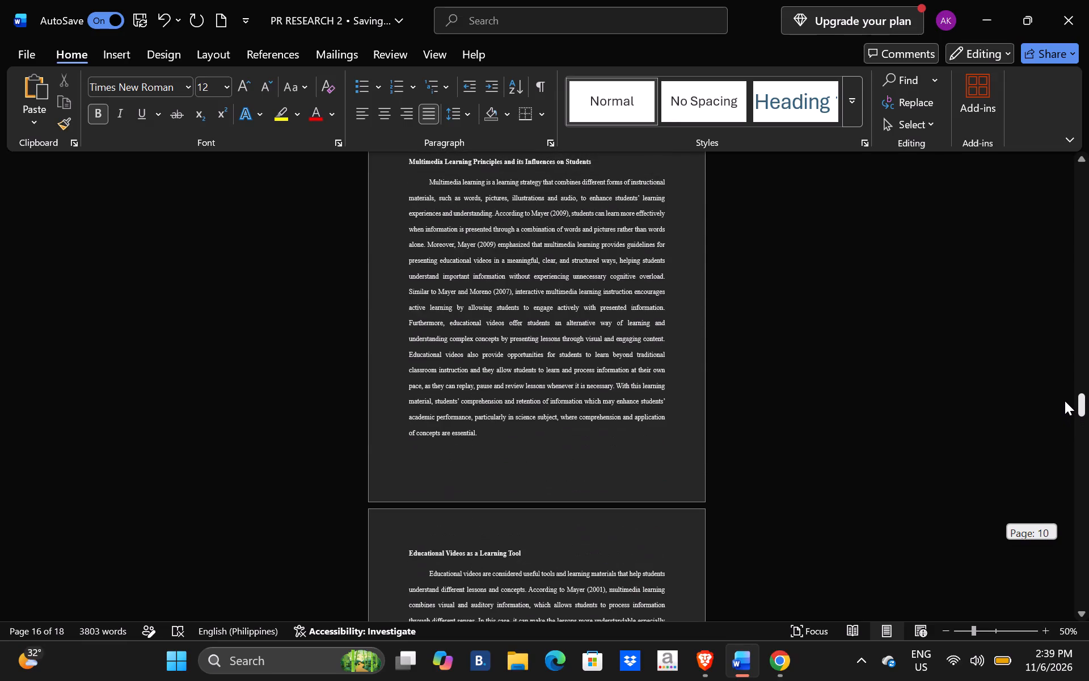
left_click_drag(1065, 401, 1088, 391)
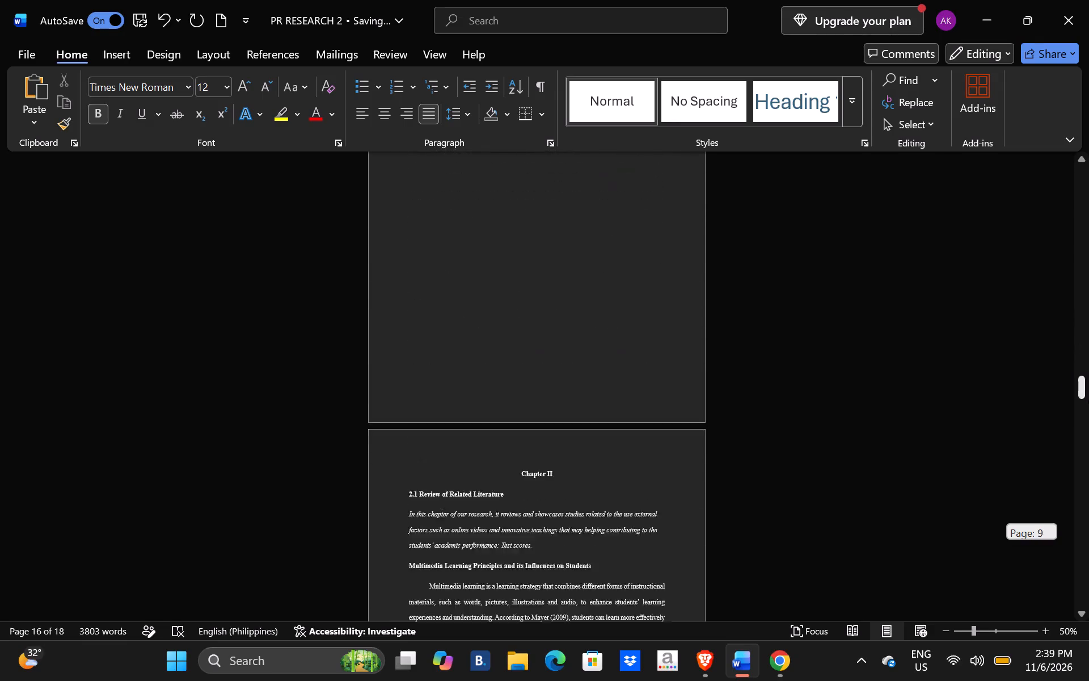
Remove the indent from the "References:" heading and insert five blank lines above it.
left_click_drag(1088, 391, 1088, 566)
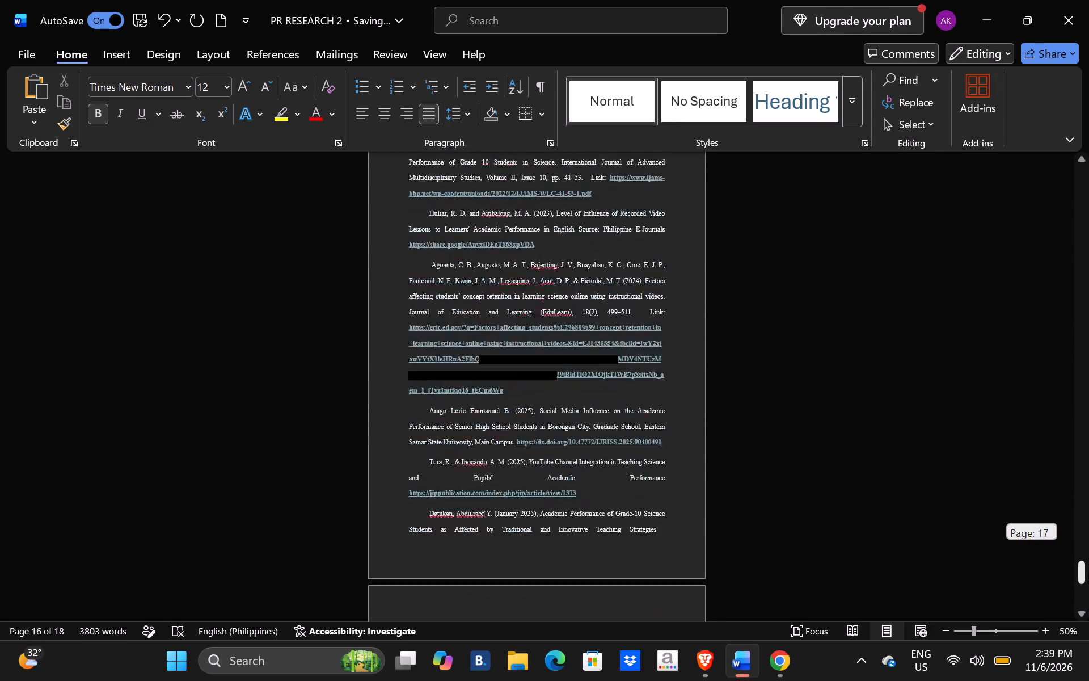
left_click_drag(1088, 566, 1088, 525)
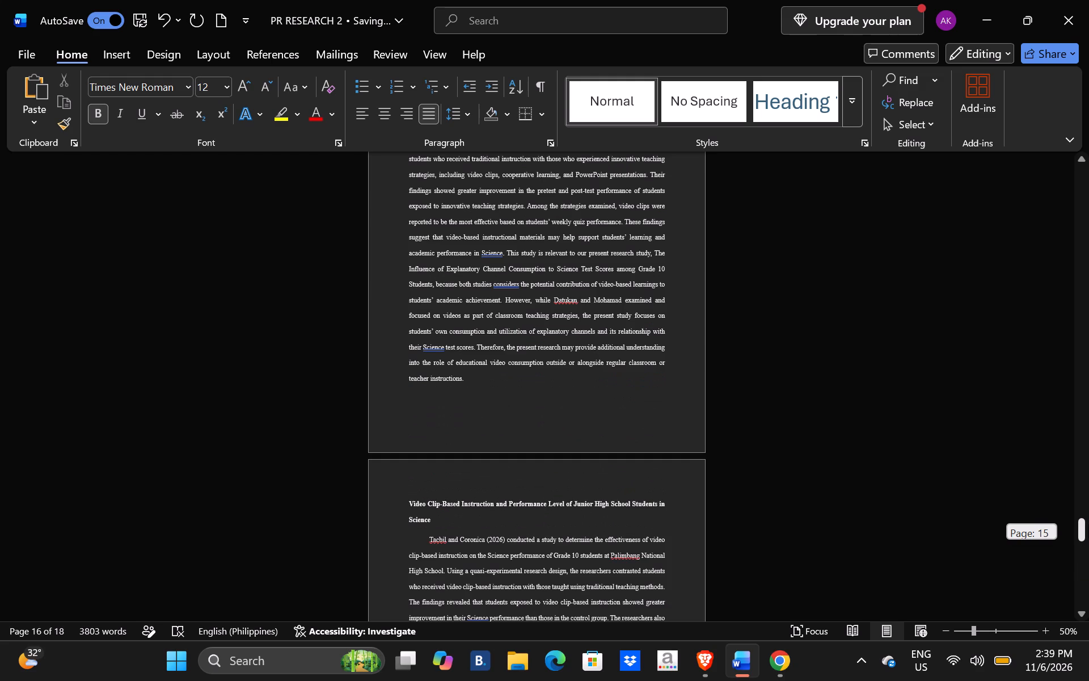
left_click_drag(1088, 525, 1088, 539)
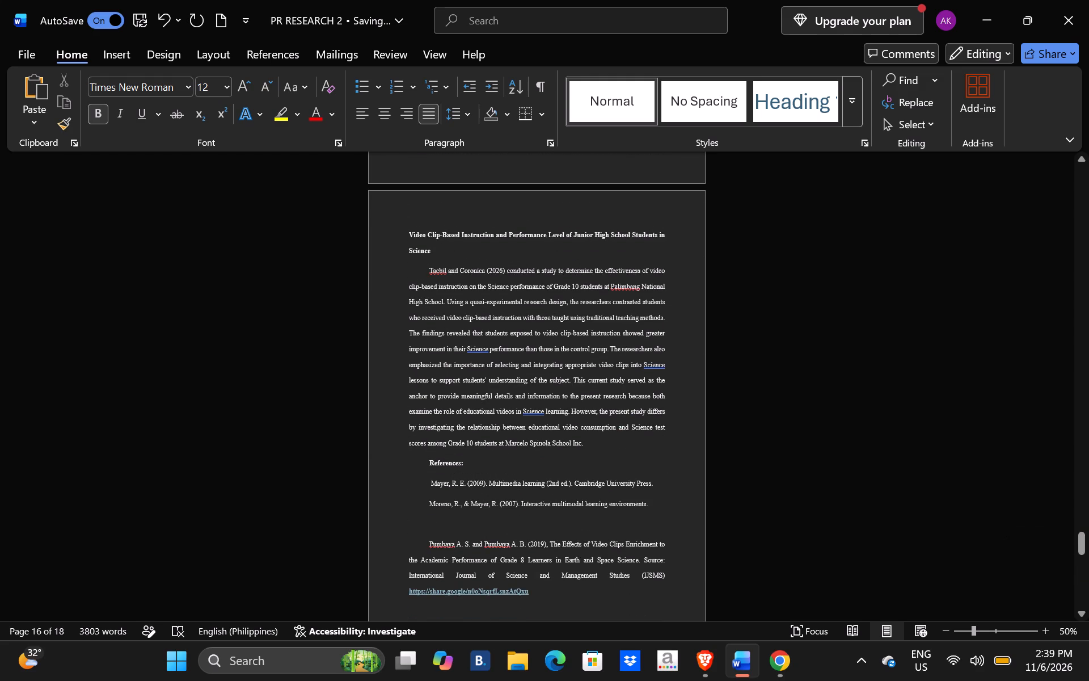
left_click(423, 457)
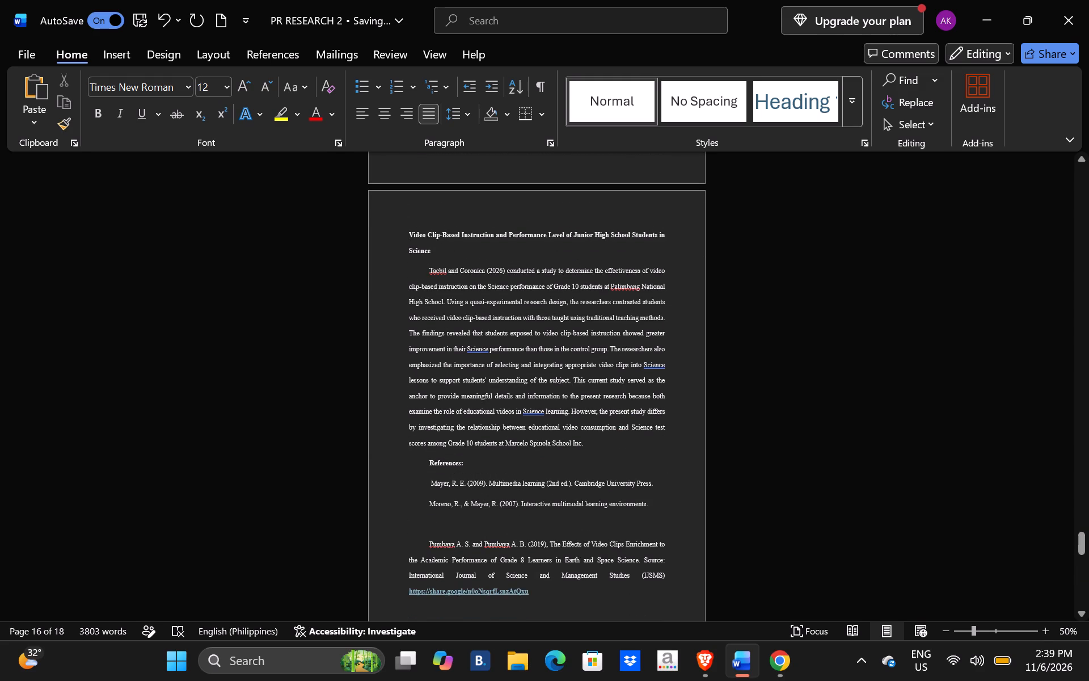
left_click(425, 465)
key("BackSpace")
key("BackSpace")
key("Return")
key("Return")
key("Return")
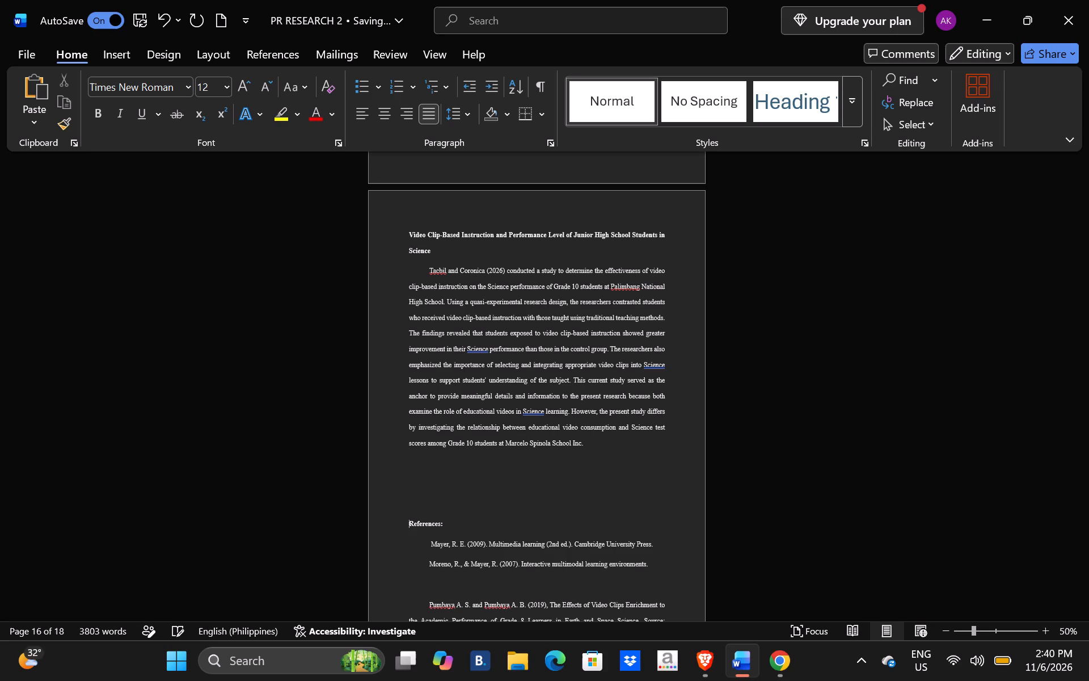
key("Return")
key("Return")
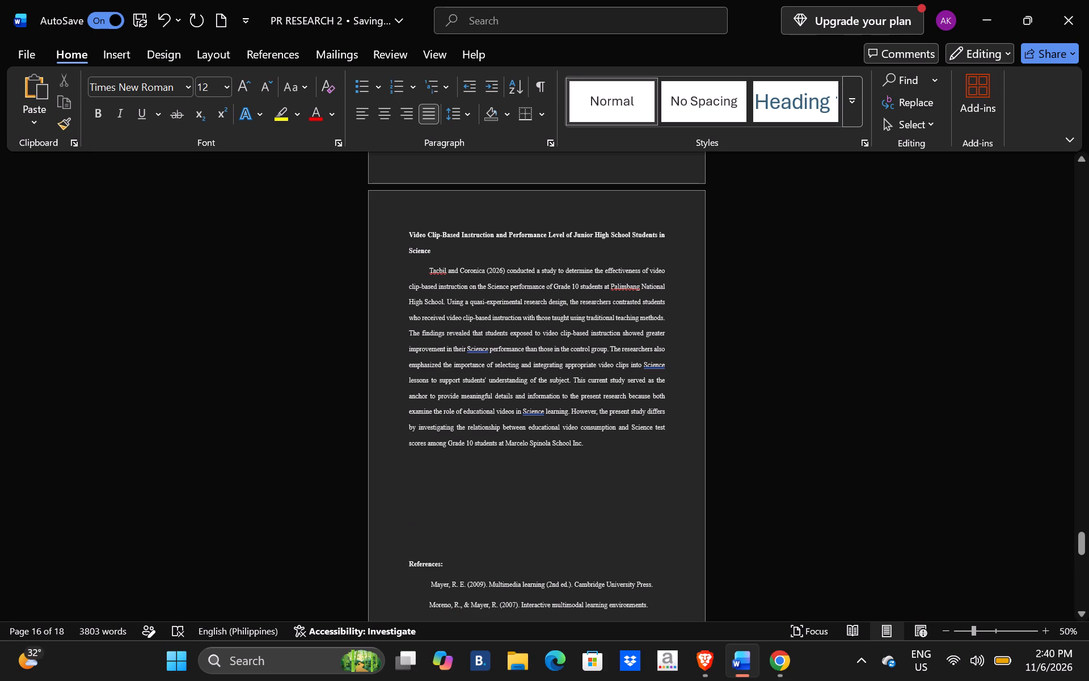
Enter the heading "2.2 Related Studies" on the first blank line below the video clip-based instruction paragraph.
left_click(420, 474)
key("2")
key("period")
type("2")
key("space")
key("r")
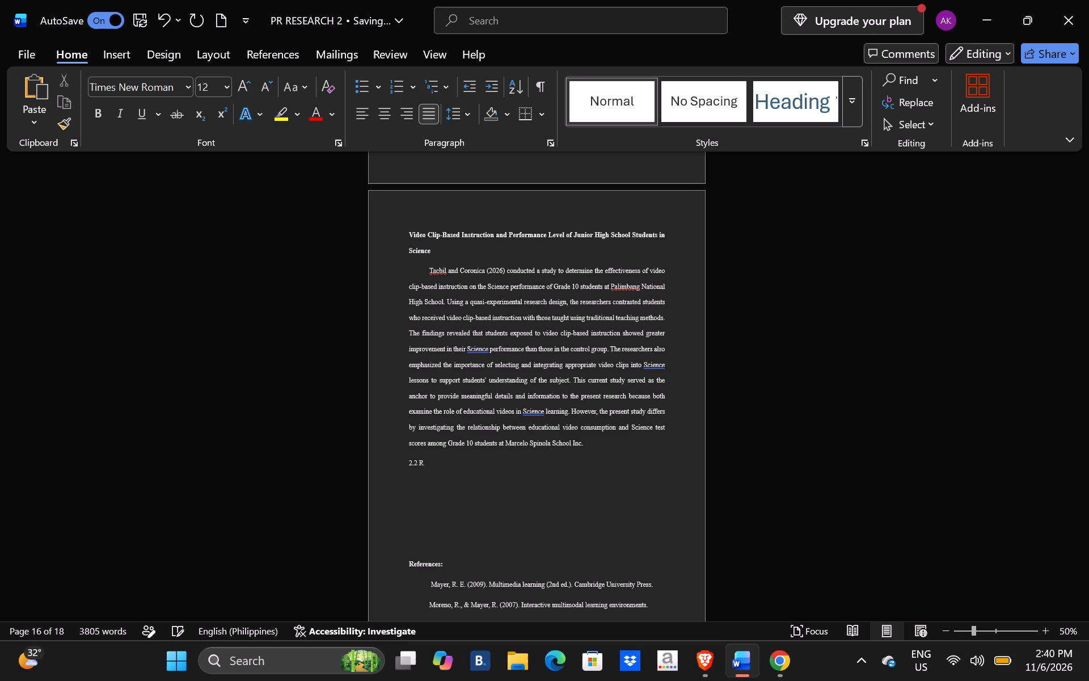
key("e")
type("lat")
type("ed")
key("space")
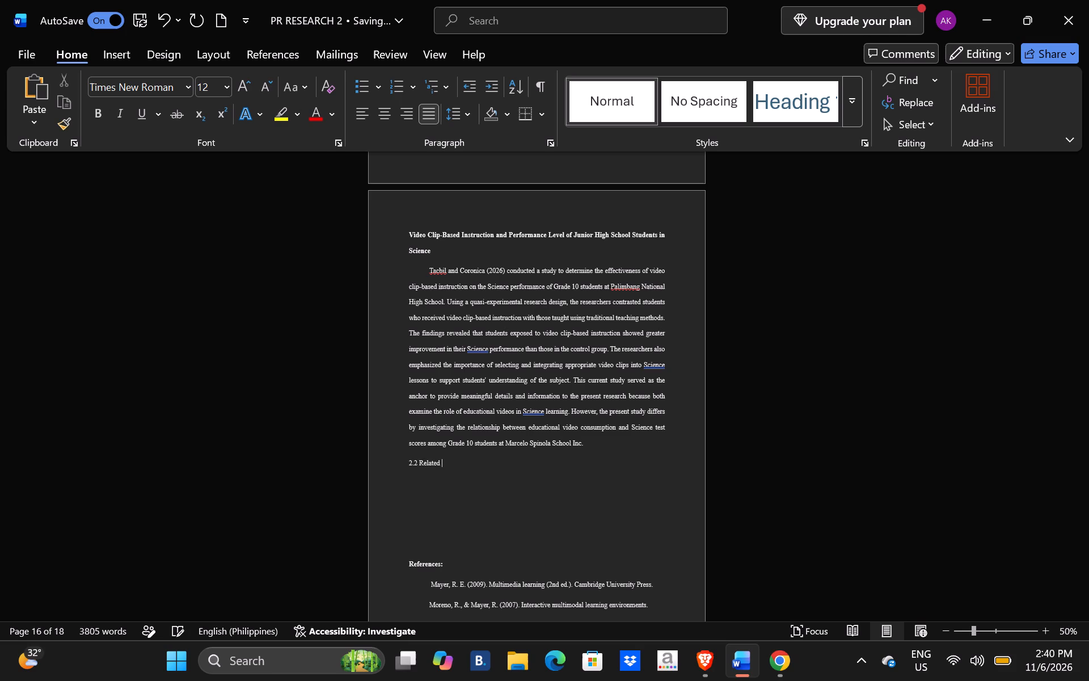
key("s")
key("t")
type("udies")
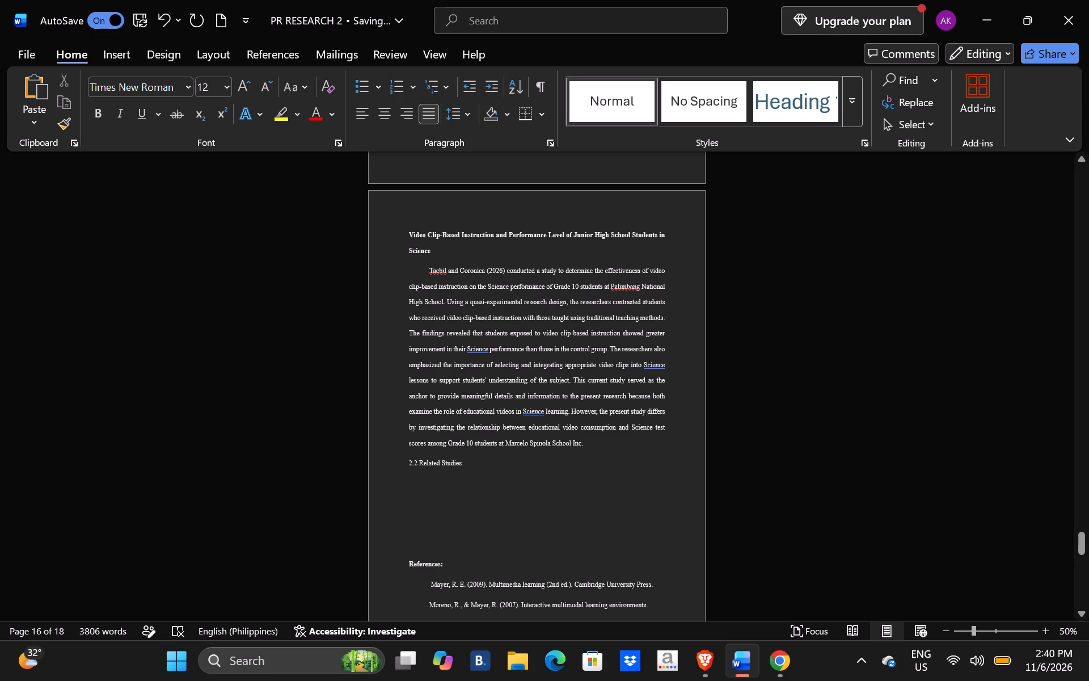
Make the "2.2 Related Studies" heading bold.
left_click(406, 460)
left_click_drag(406, 460, 475, 457)
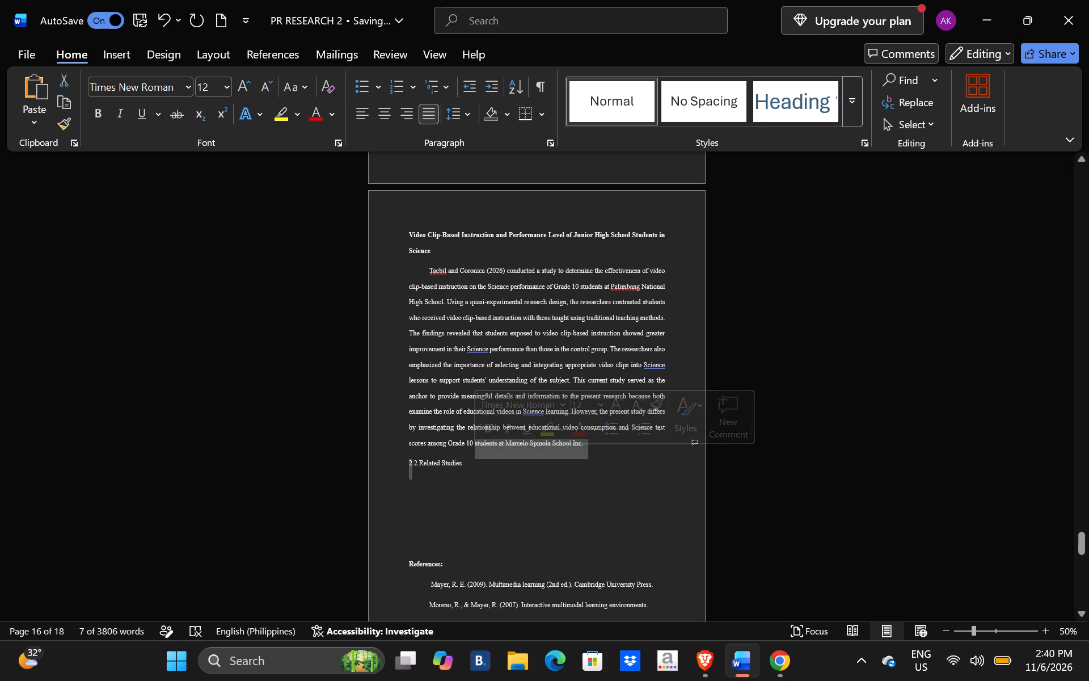
double_click(418, 460)
left_click(408, 460)
left_click_drag(408, 460, 449, 462)
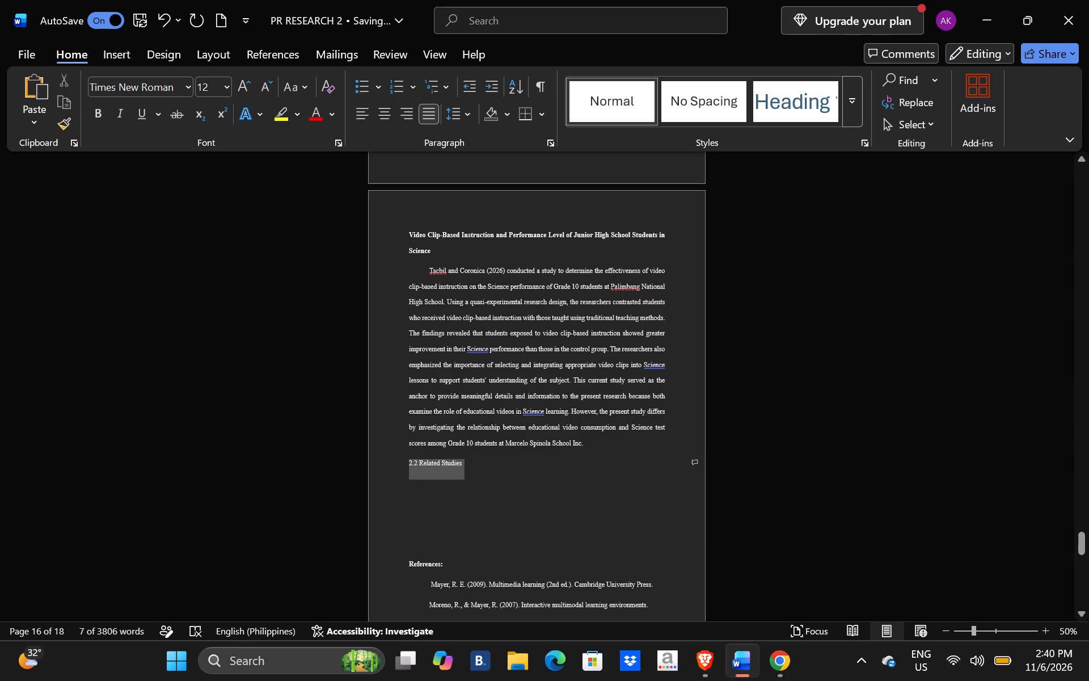
left_click_drag(449, 462, 454, 462)
left_click(95, 117)
left_click(489, 473)
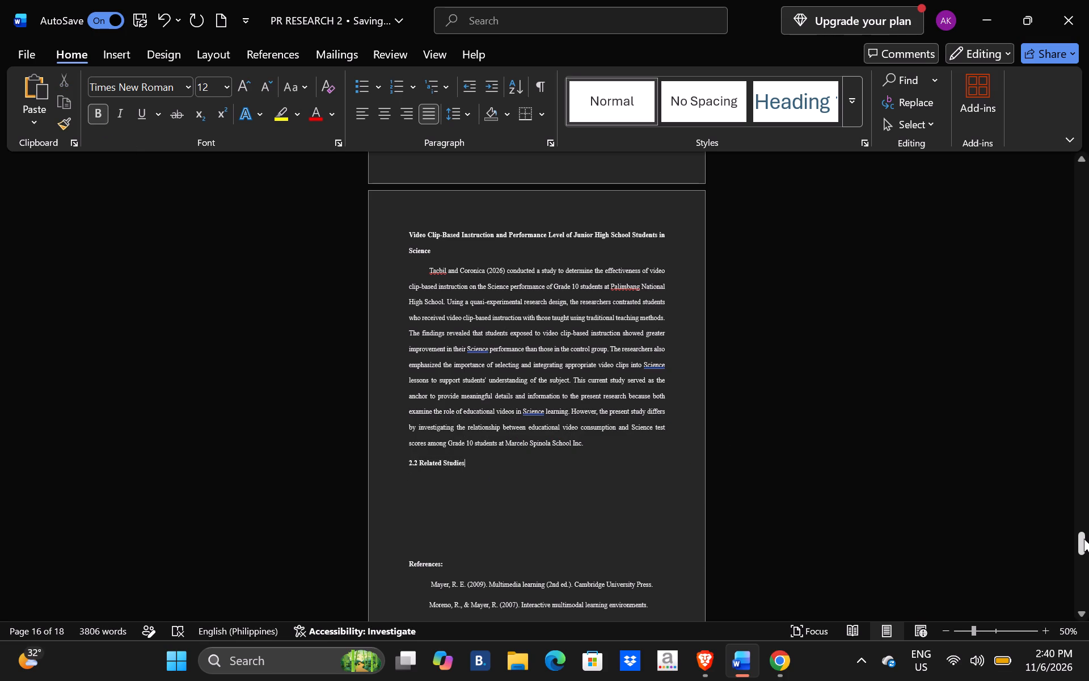
Insert one blank line between the video clip-based instruction paragraph and the "2.2 Related Studies" heading.
left_click_drag(1084, 539, 1066, 485)
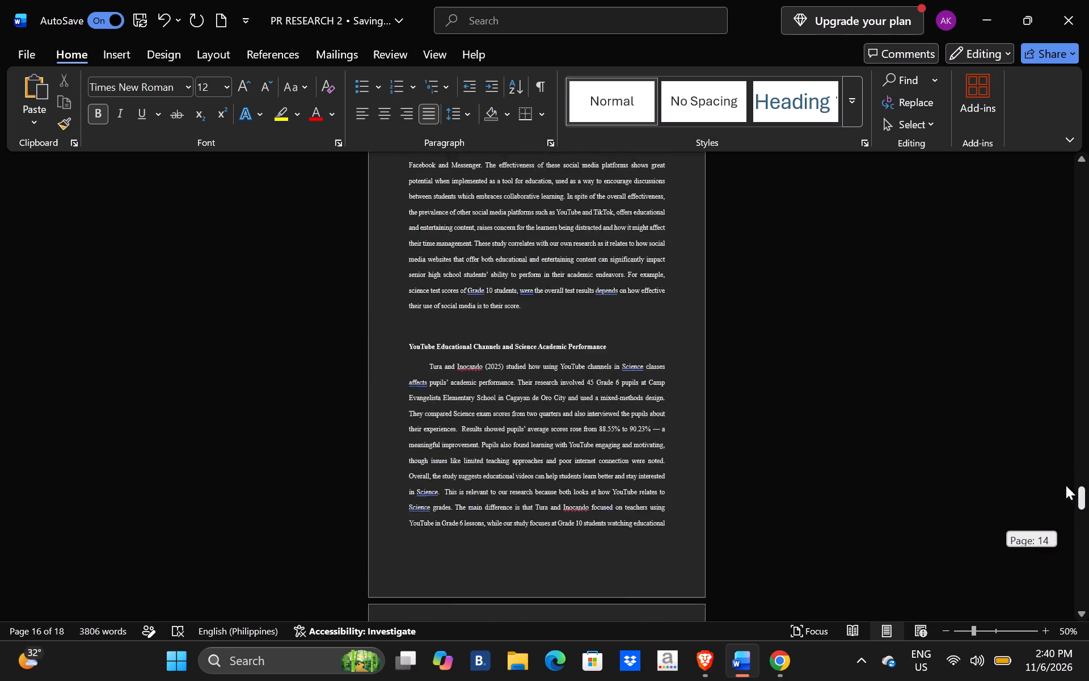
left_click_drag(1066, 485, 1029, 399)
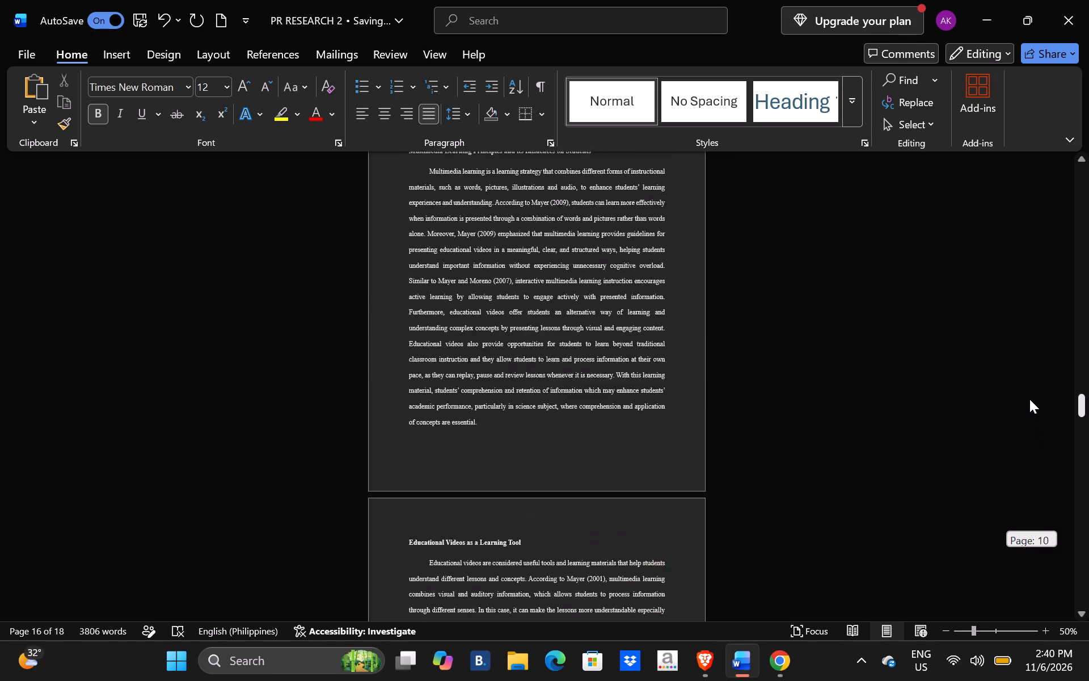
left_click_drag(1029, 399, 1039, 411)
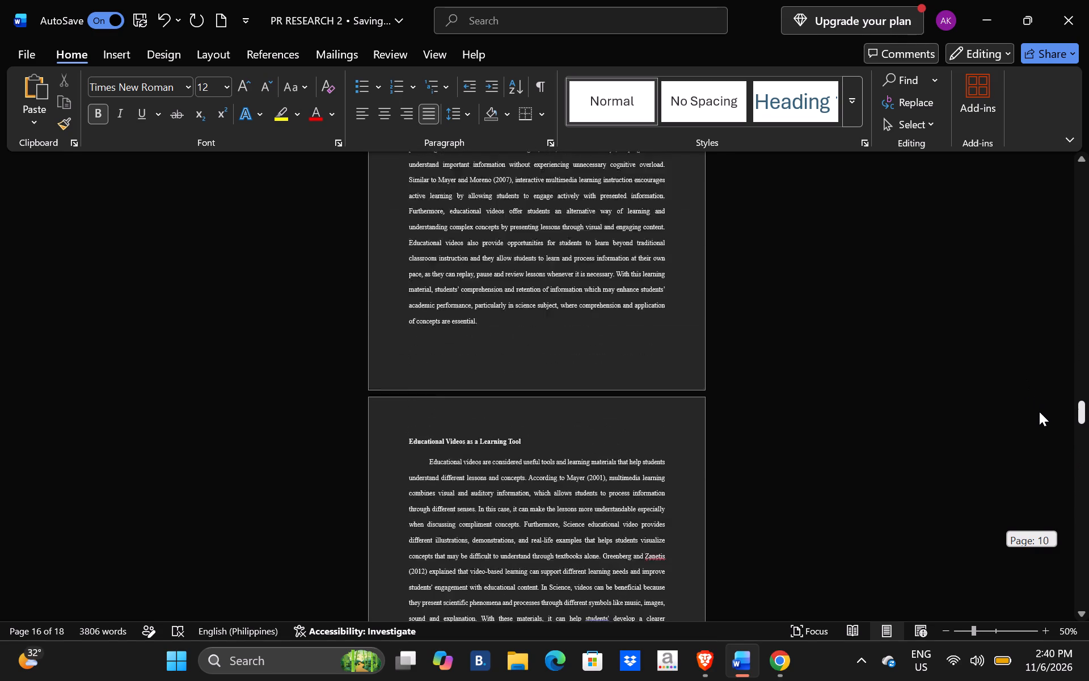
left_click_drag(1039, 411, 1070, 499)
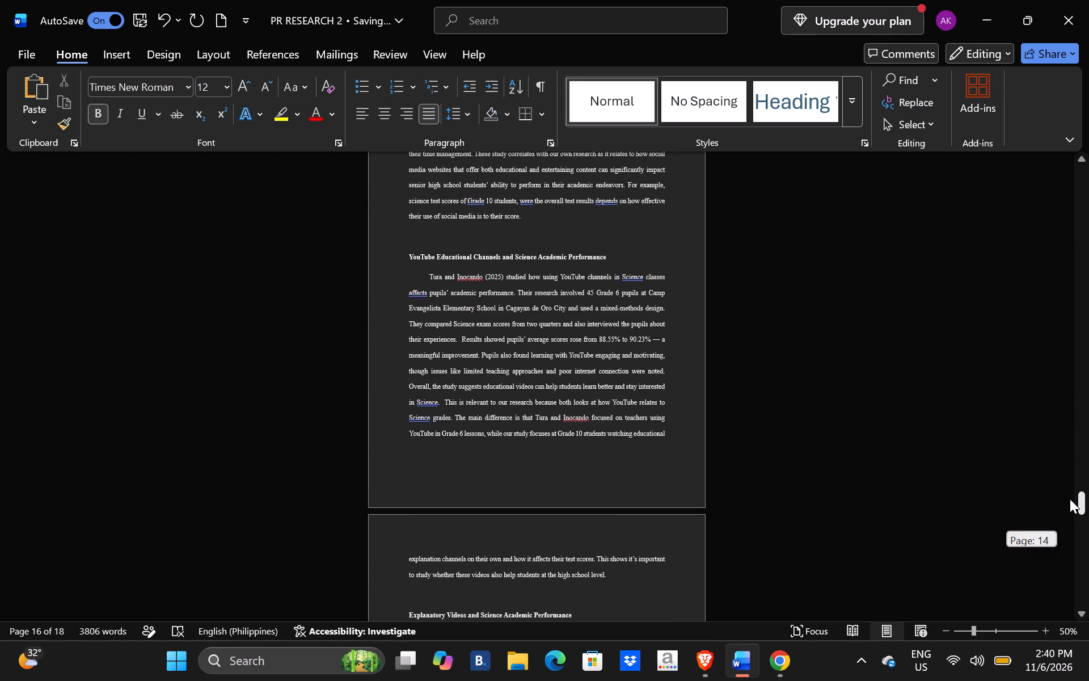
left_click_drag(1070, 499, 1071, 532)
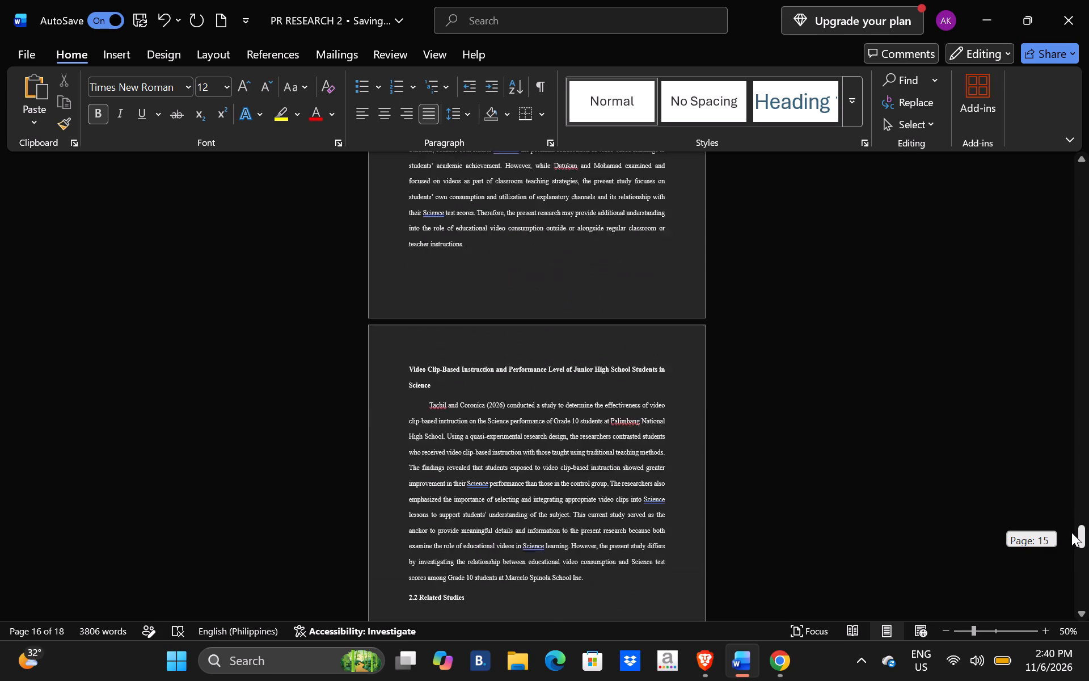
left_click_drag(1071, 532, 1073, 540)
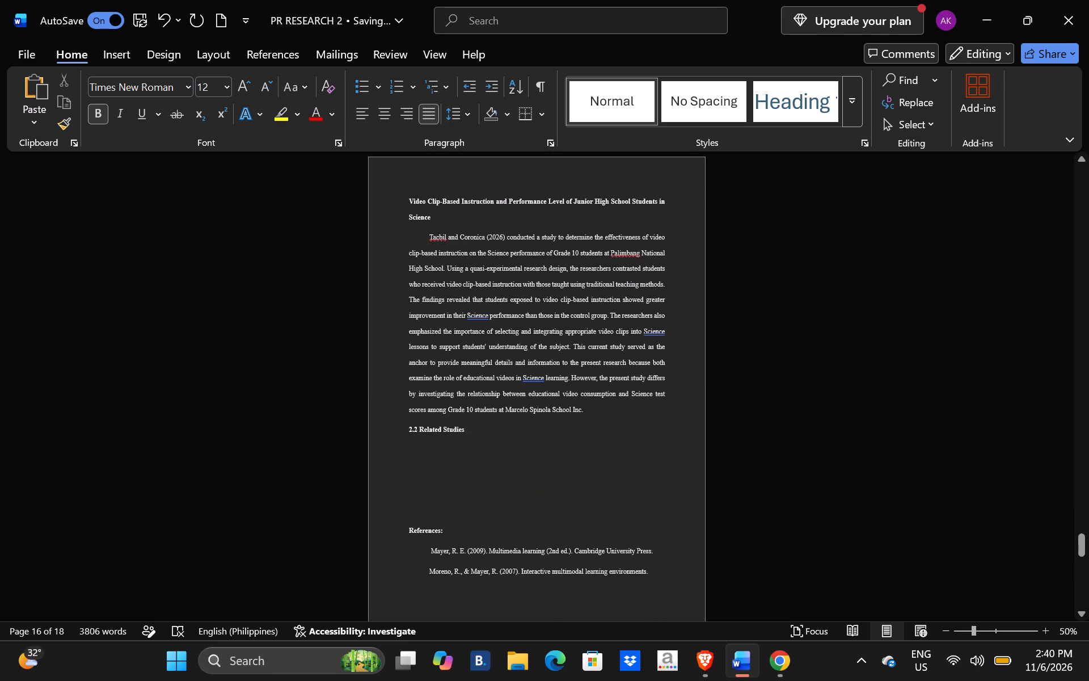
left_click(402, 431)
key("space")
key("BackSpace")
key("Return")
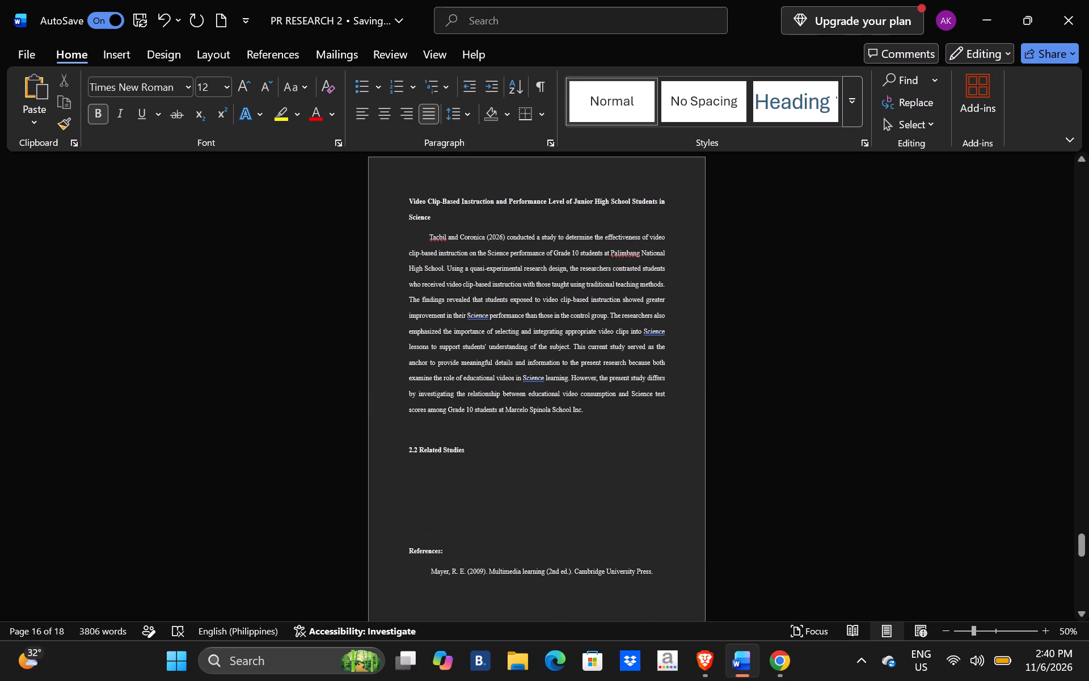
Enter the heading "2.3 Synthesis" on the third blank line below the "2.2 Related Studies" heading.
left_click(431, 526)
key("s")
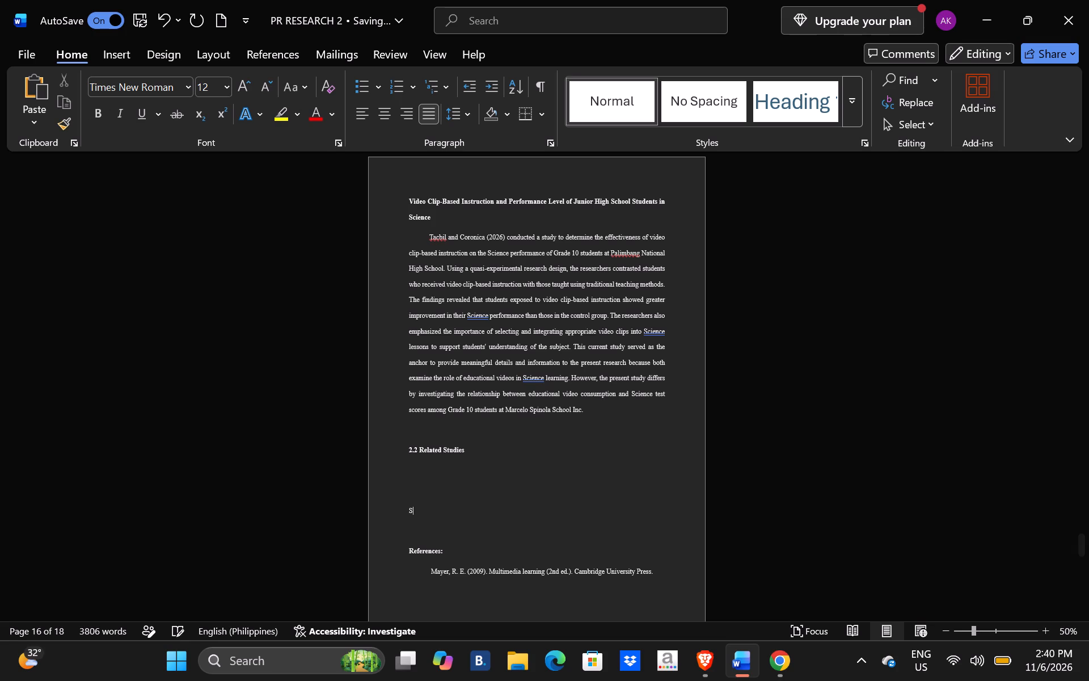
key("y")
type("nthesis")
left_click(405, 511)
left_click_drag(405, 511, 446, 515)
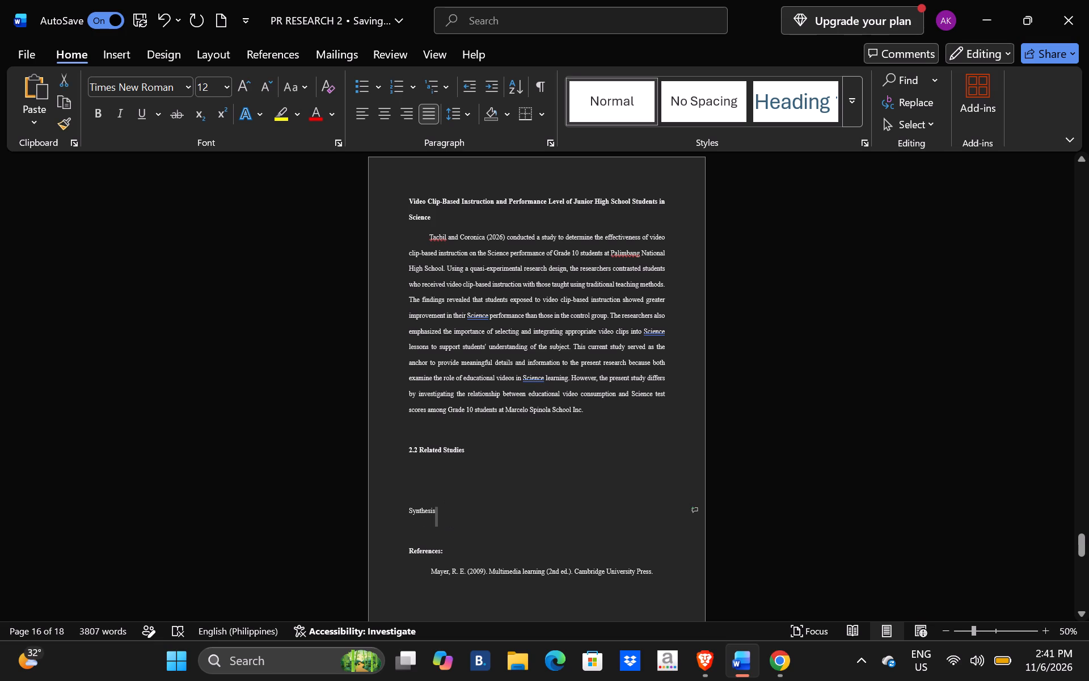
left_click(404, 513)
type("2.3")
key("space")
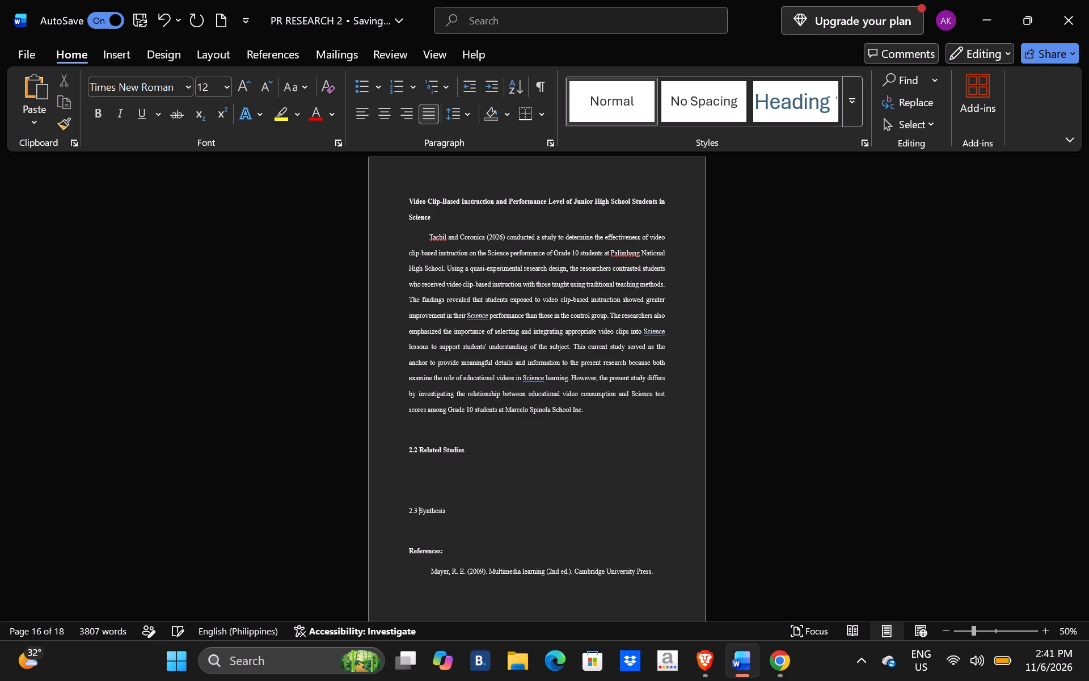
Make the "2.3 Synthesis" heading bold.
left_click_drag(399, 508, 417, 510)
left_click_drag(417, 510, 451, 510)
left_click(98, 113)
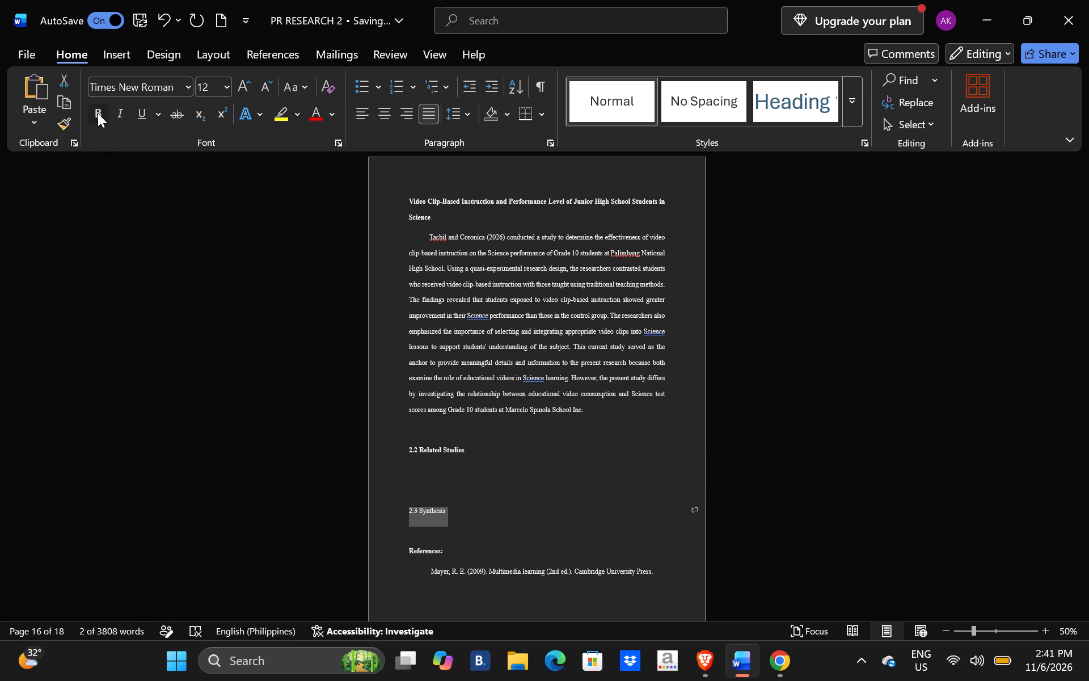
Insert two more blank lines between the "2.3 Synthesis" heading and the "References:" heading.
left_click(437, 535)
key("Return")
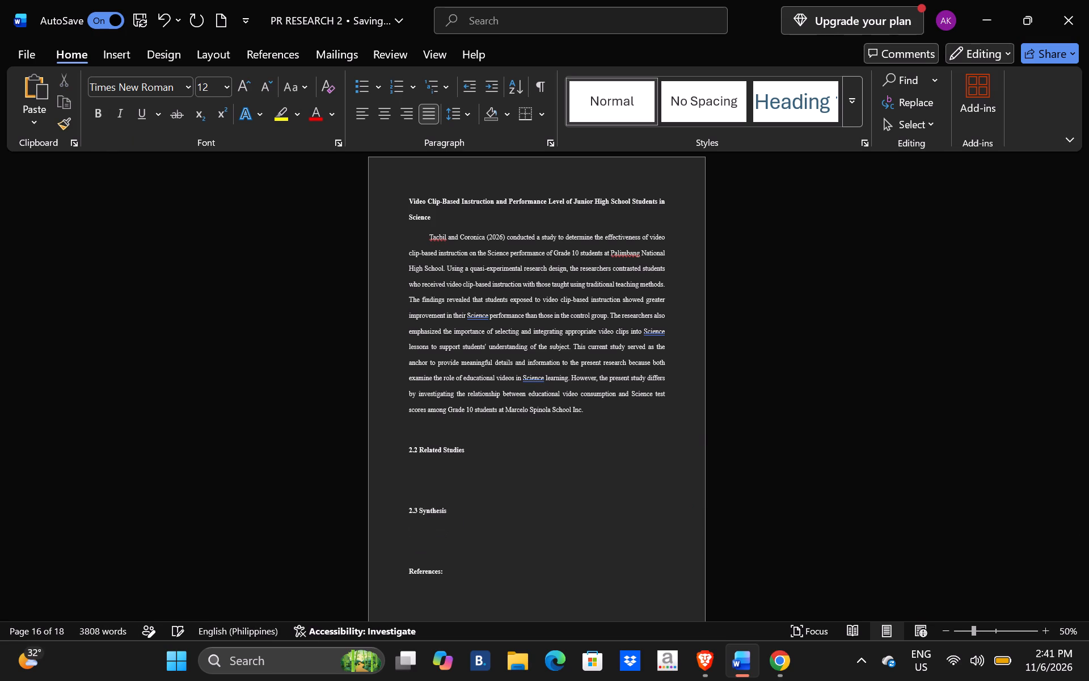
key("BackSpace")
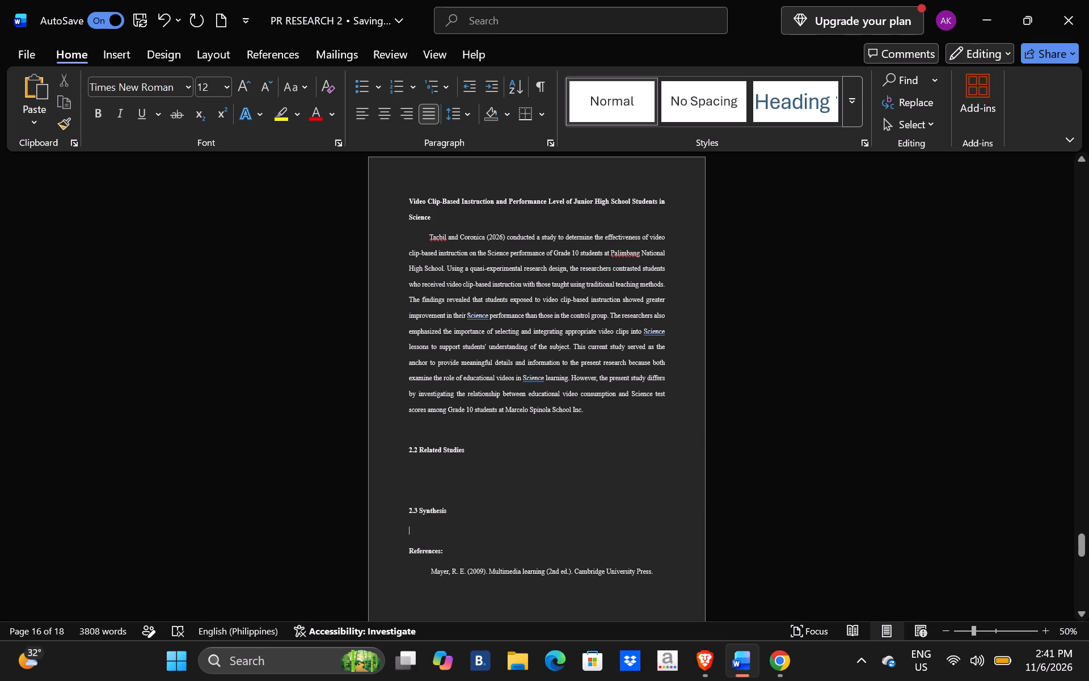
key("Return")
key("Return")
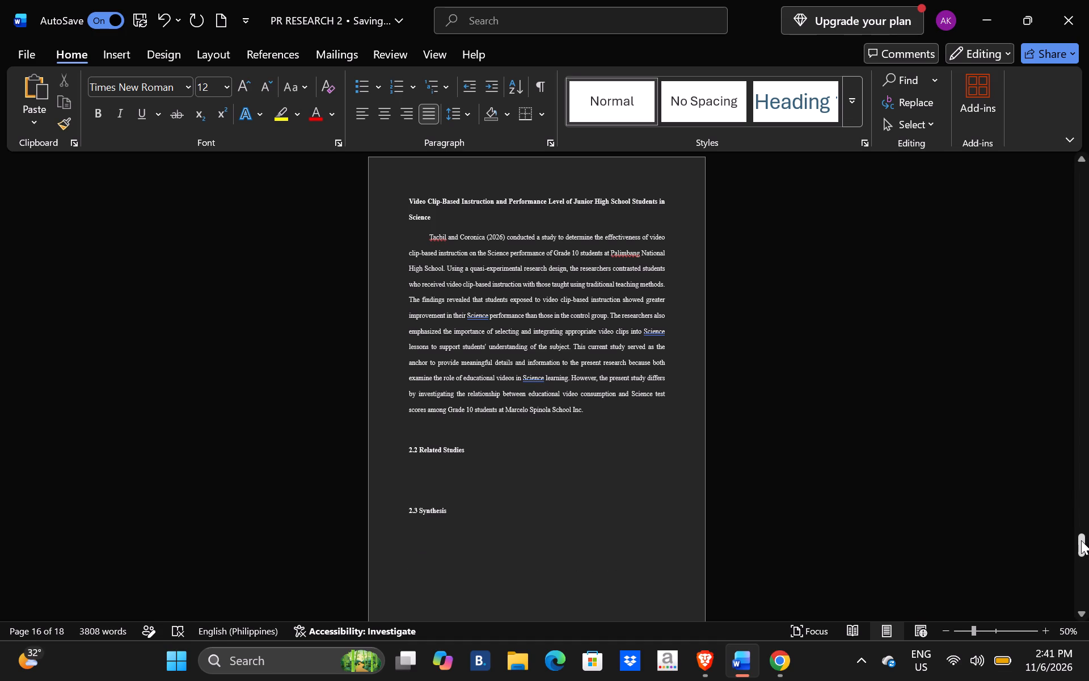
Remove the first-line indent from the "YouTube Channel Integration in Teaching Science" reference and insert a blank line above it.
left_click_drag(1081, 540, 1081, 556)
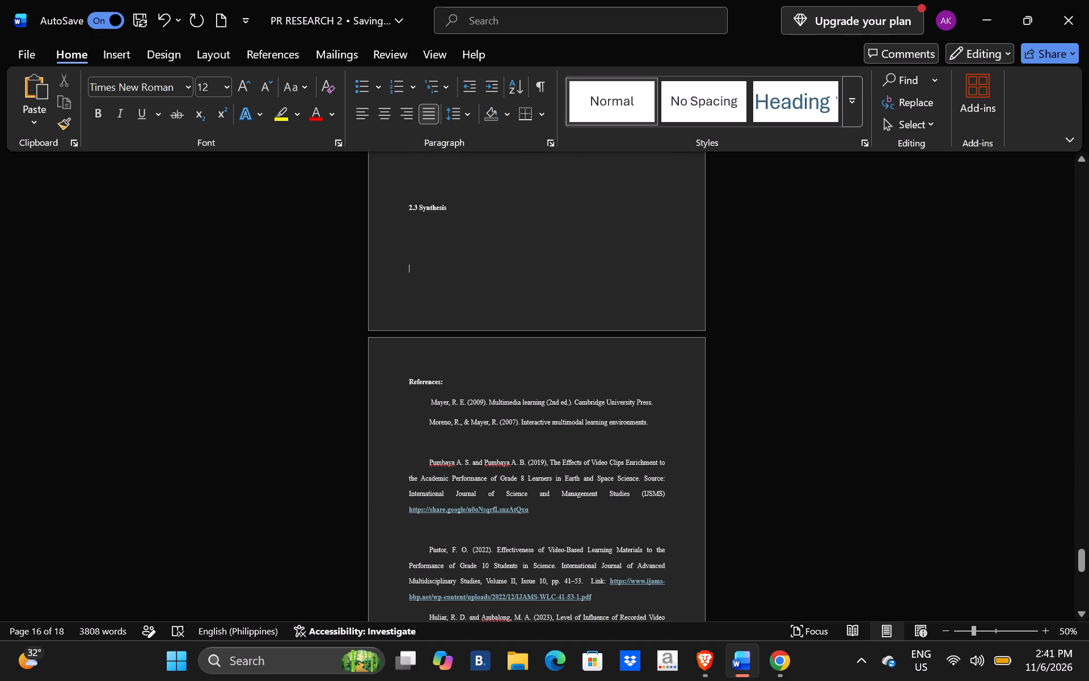
left_click_drag(1080, 558, 1080, 566)
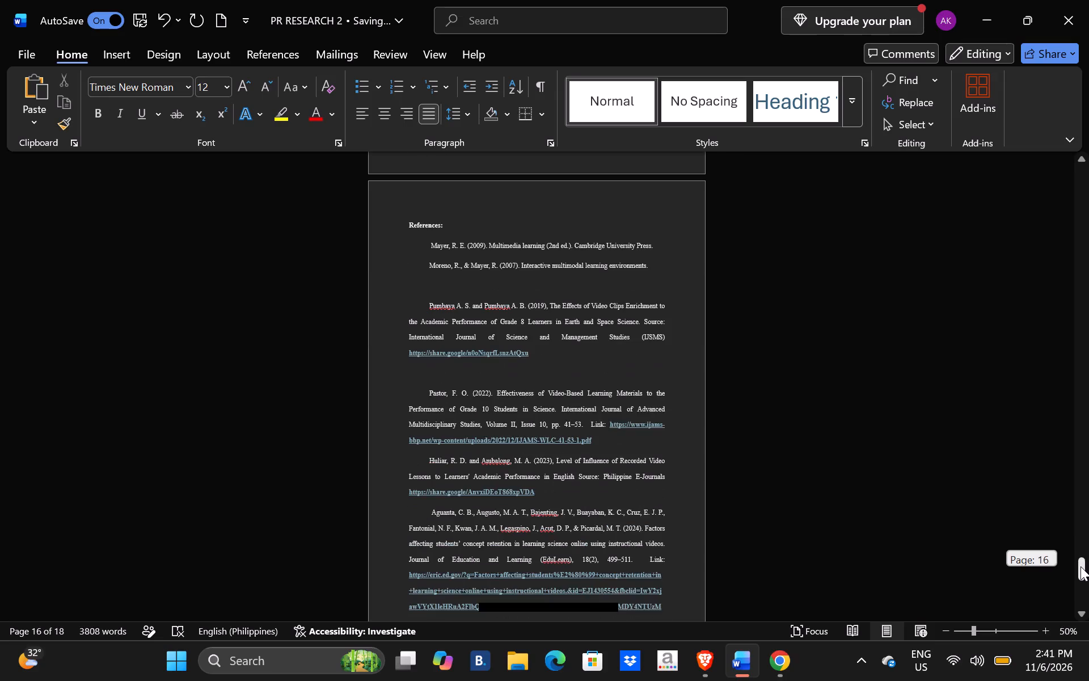
left_click_drag(1080, 566, 1080, 590)
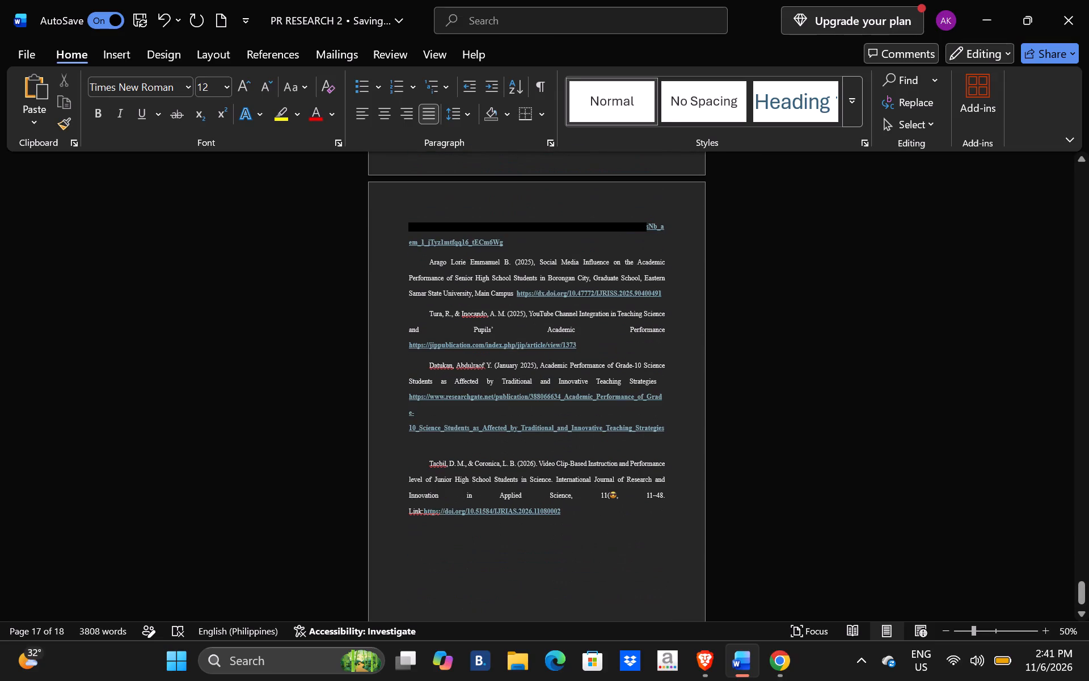
left_click(425, 310)
key("Return")
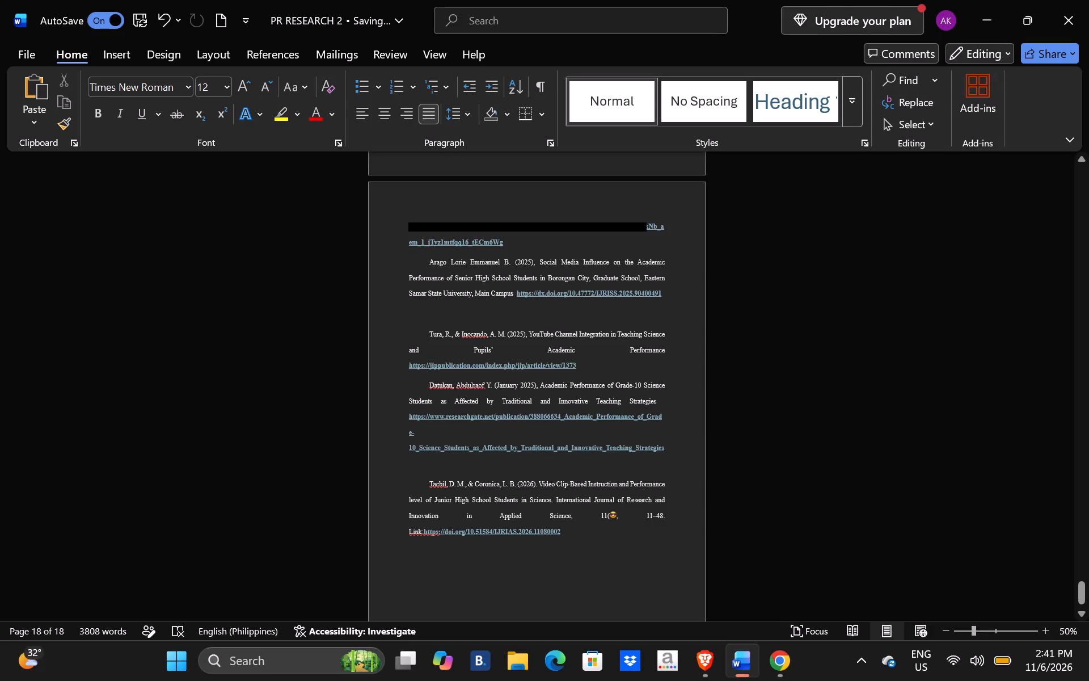
key("BackSpace")
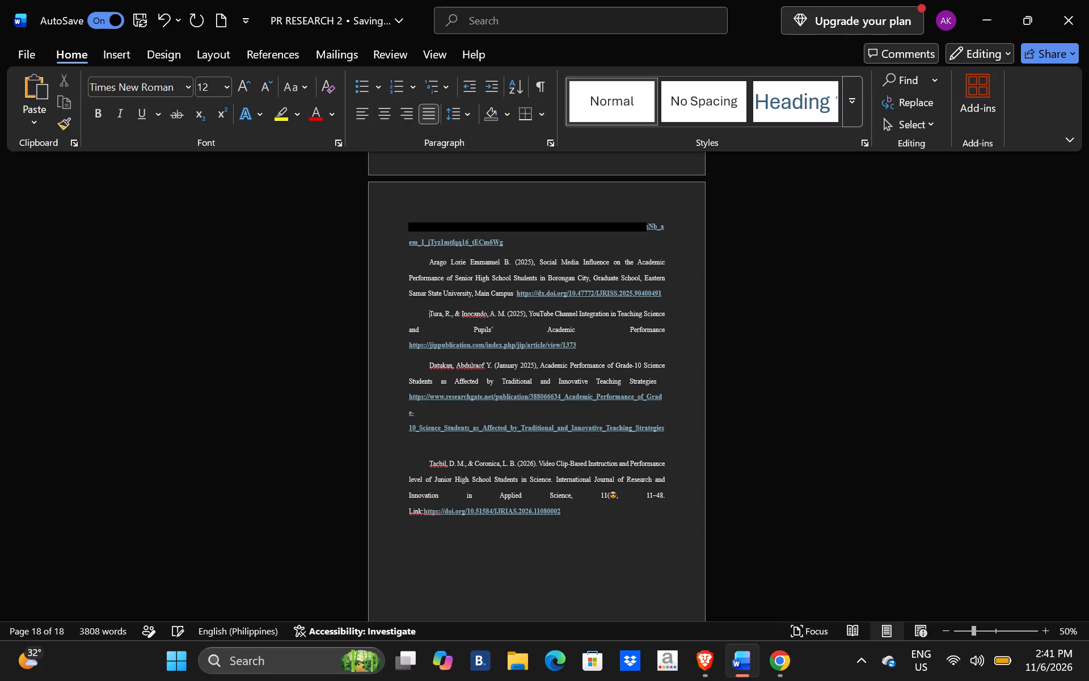
key("BackSpace")
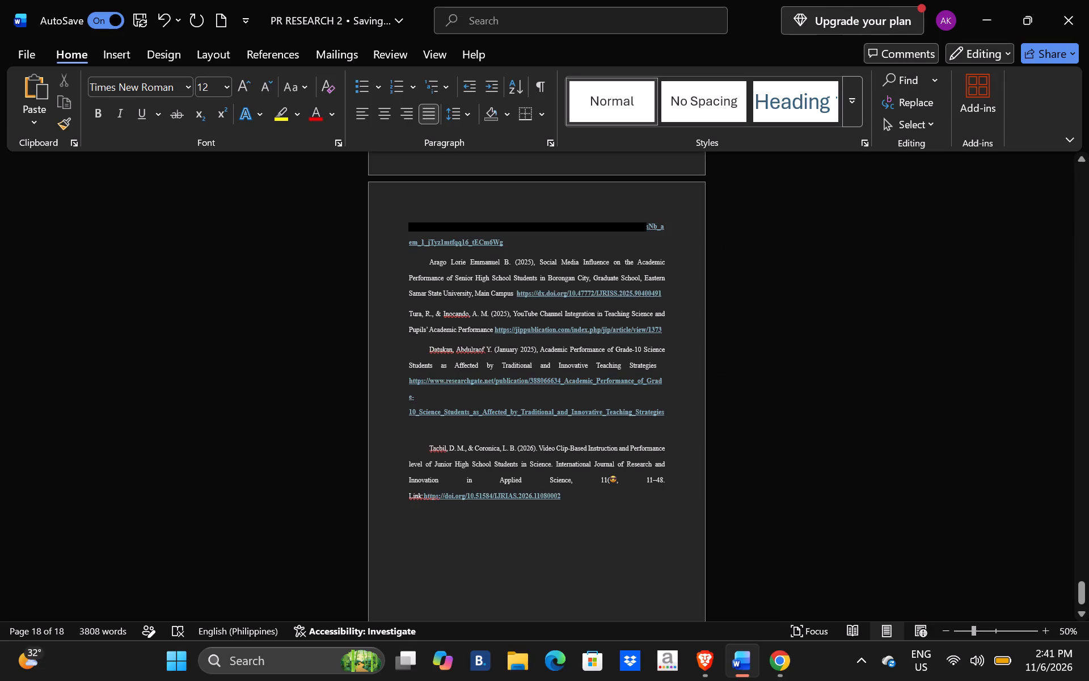
key("Return")
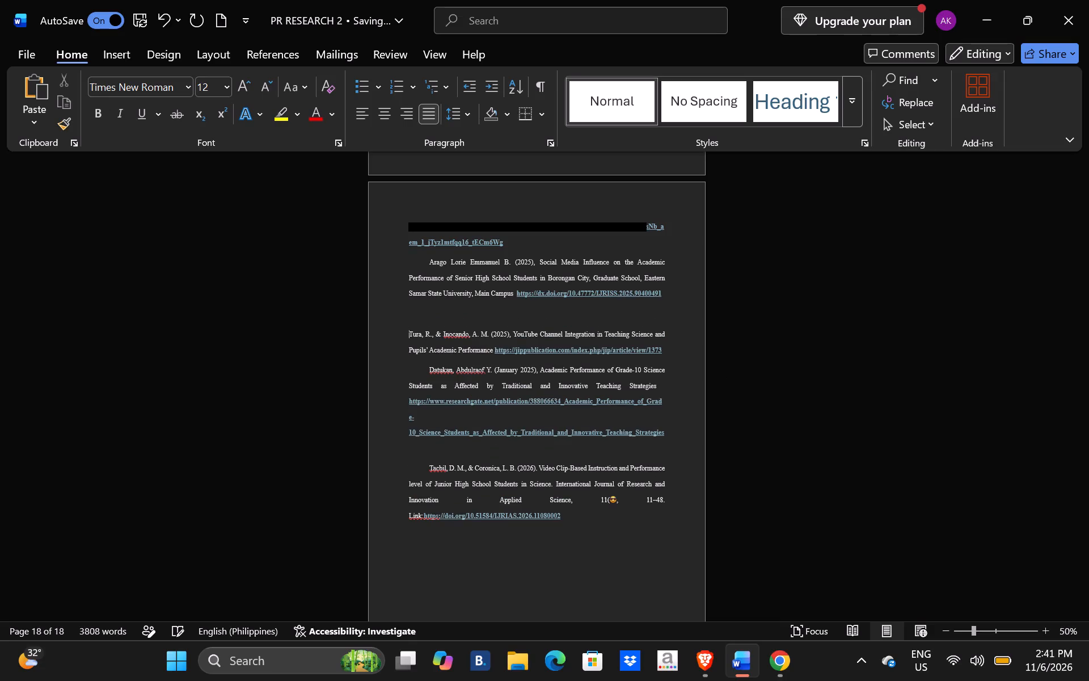
Remove the first-line indent from the "Academic Performance of Grade-10 Science Students" reference and insert a blank line above it.
left_click(429, 372)
key("BackSpace")
key("Return")
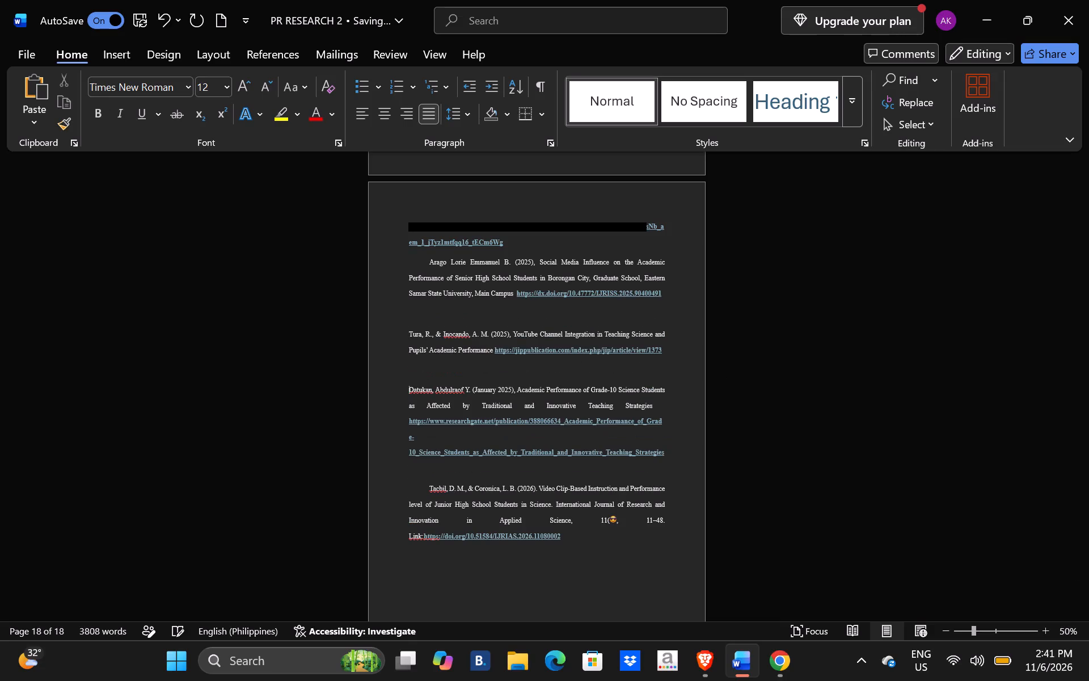
Delete the hyphen before "10_Science_Students" in the ResearchGate link to join its broken lines.
left_click(408, 454)
key("BackSpace")
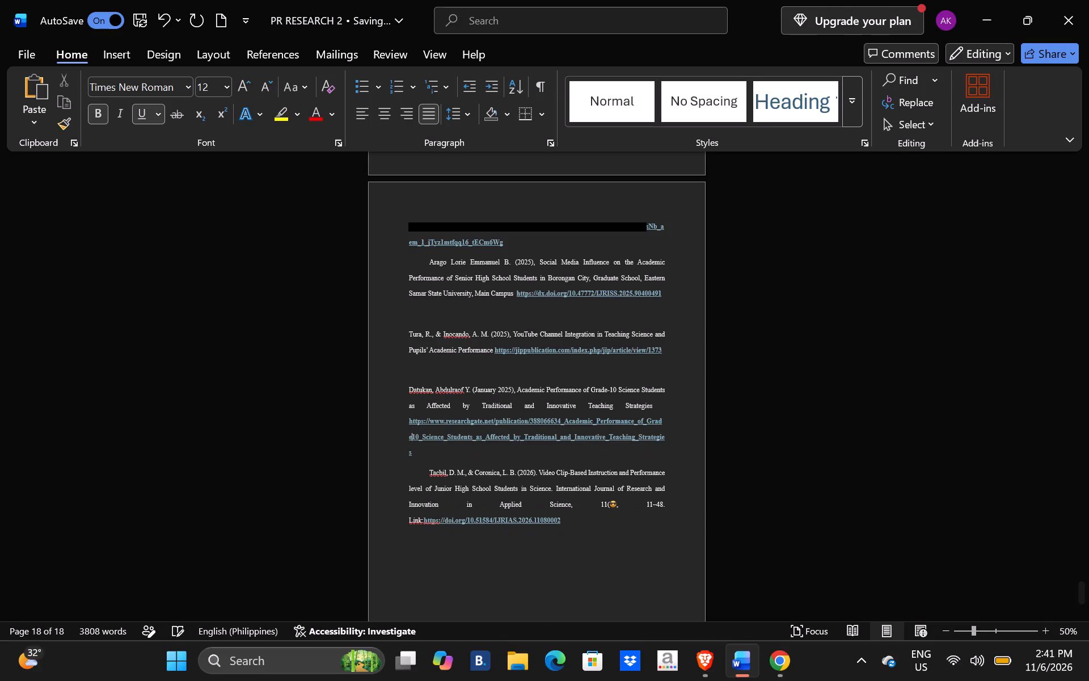
Insert a space before "10_Science_Students" in the ResearchGate link.
key("space")
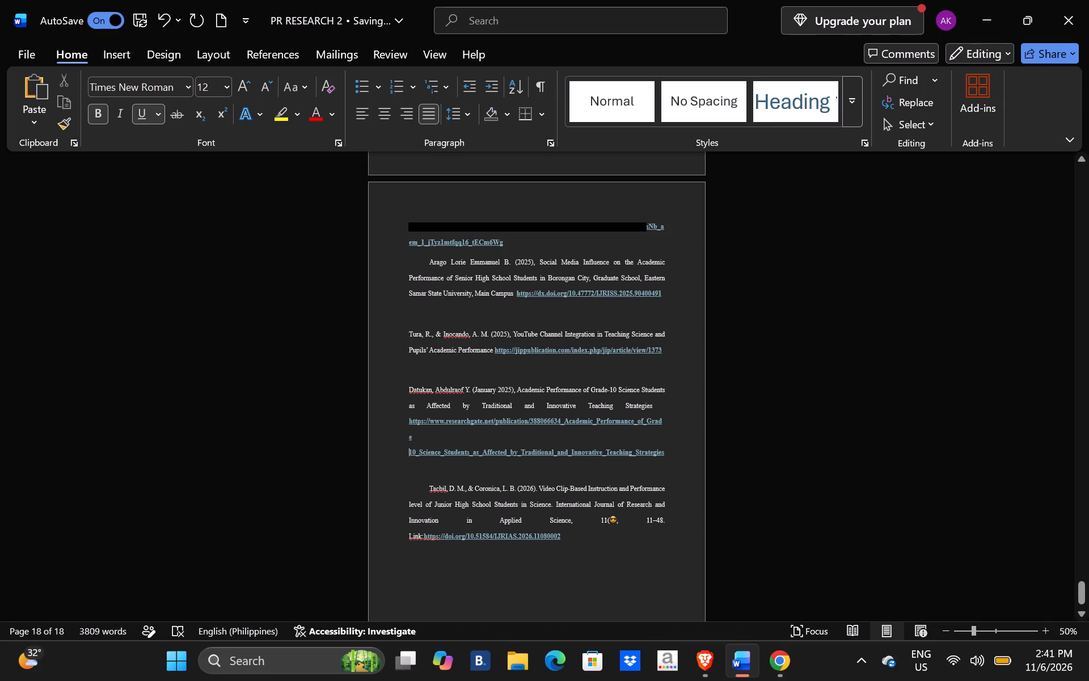
Remove the first-line indent from the "Video Clip-Based Instruction and Performance level of Junior High School Students in Science" reference.
left_click(427, 487)
key("BackSpace")
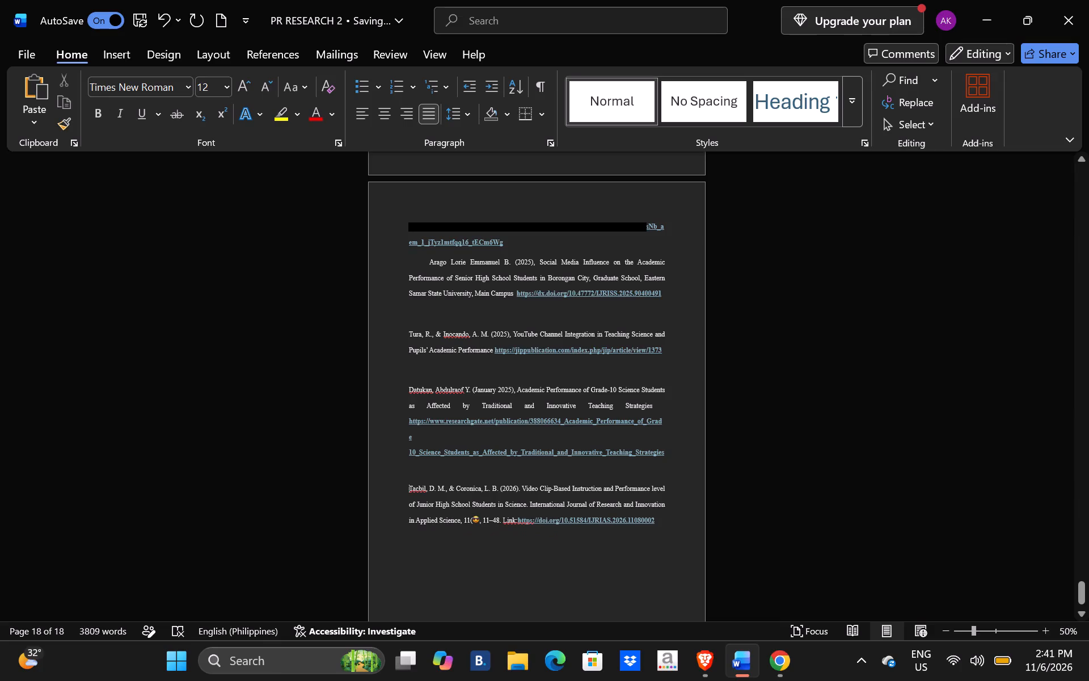
Remove the first-line indent from the "Social Media Influence on the Academic Performance" reference and insert a blank line above it.
left_click_drag(1083, 584, 1083, 583)
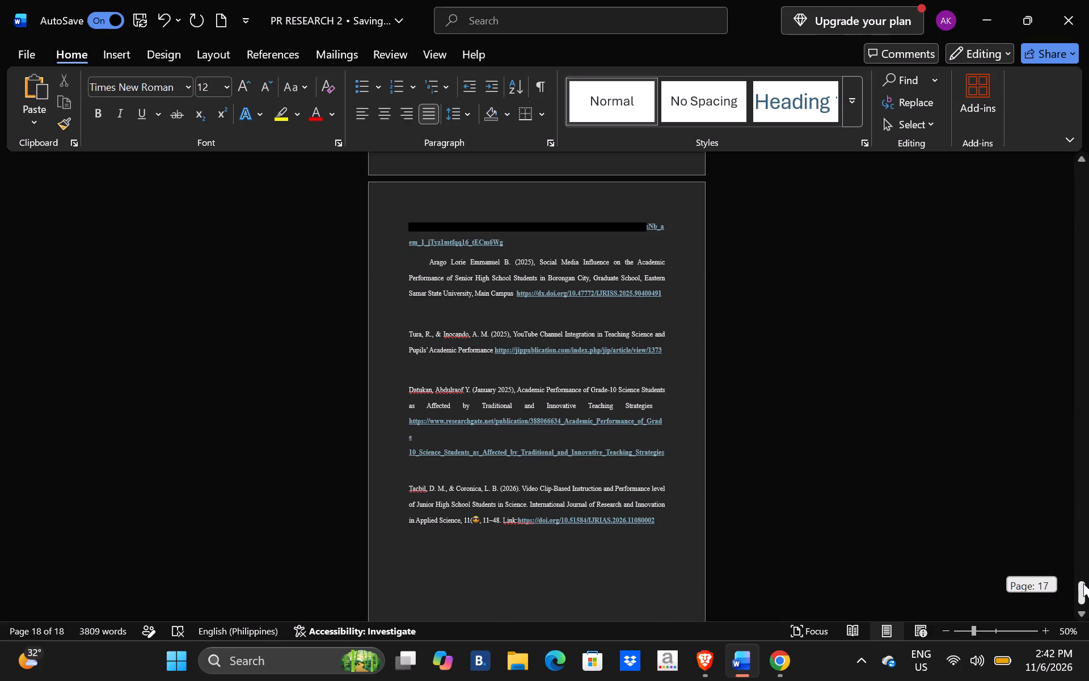
left_click_drag(1083, 583, 1083, 579)
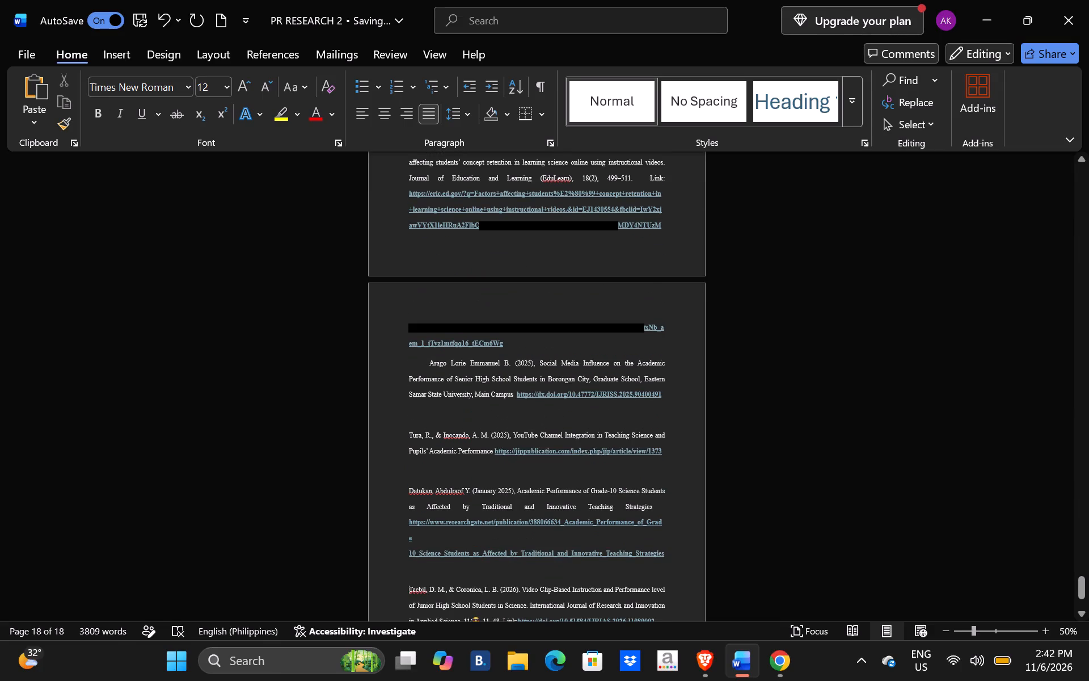
left_click(427, 362)
key("BackSpace")
key("space")
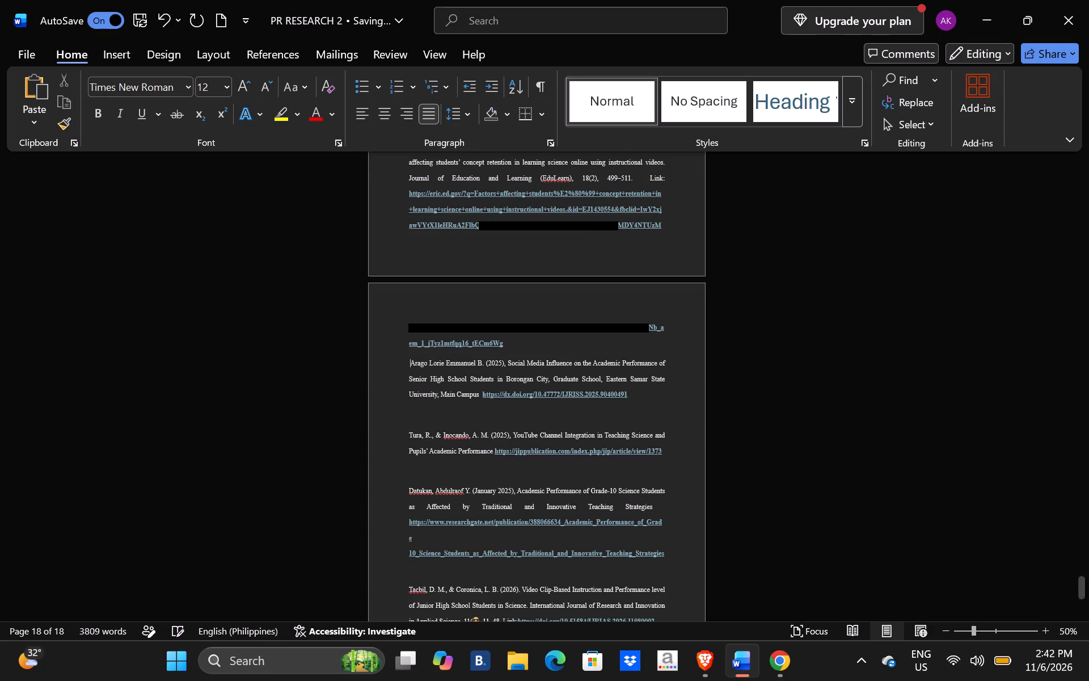
key("BackSpace")
key("Return")
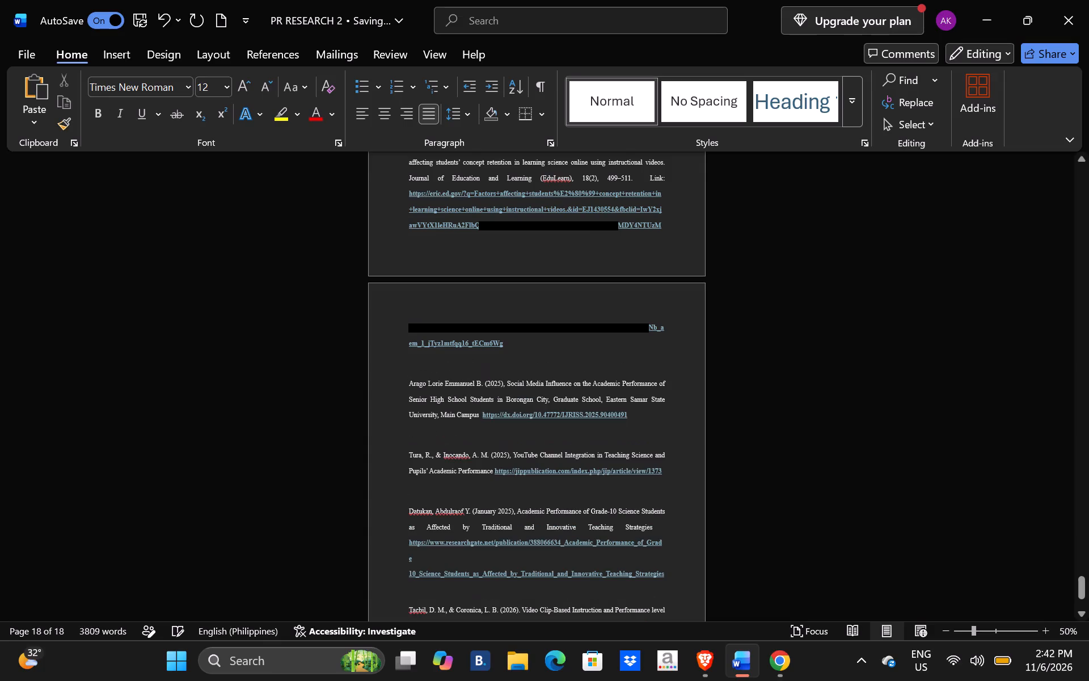
Remove the first-line indent from the "Factors affecting students' concept retention" reference and insert a blank line above it.
left_click_drag(1084, 591, 1084, 583)
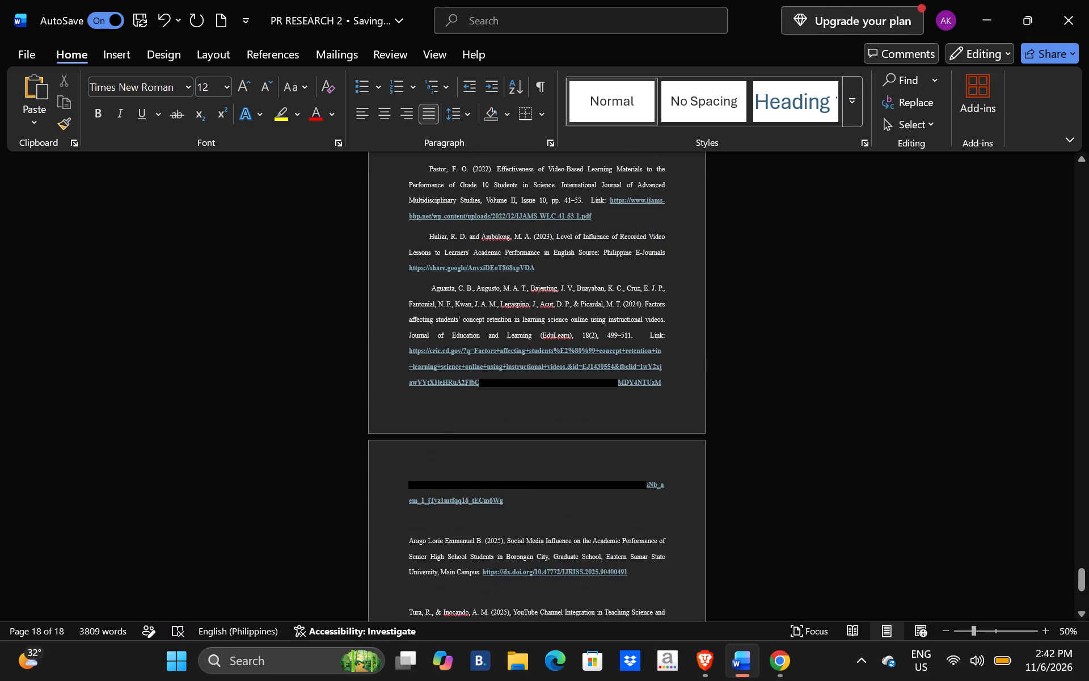
left_click(428, 289)
key("BackSpace")
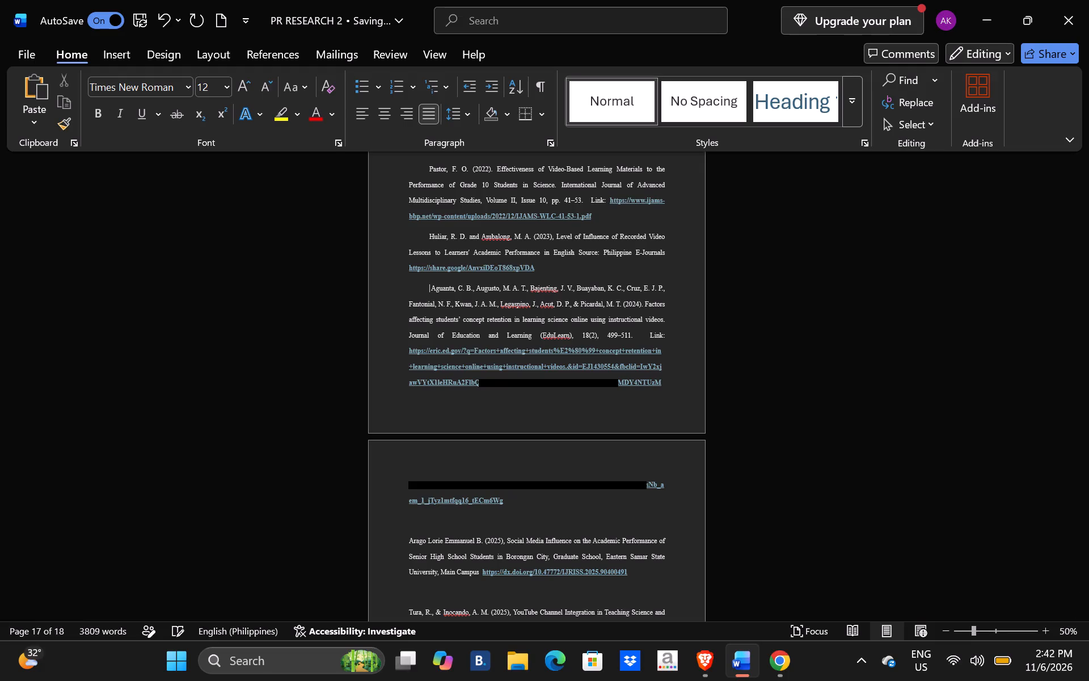
key("BackSpace")
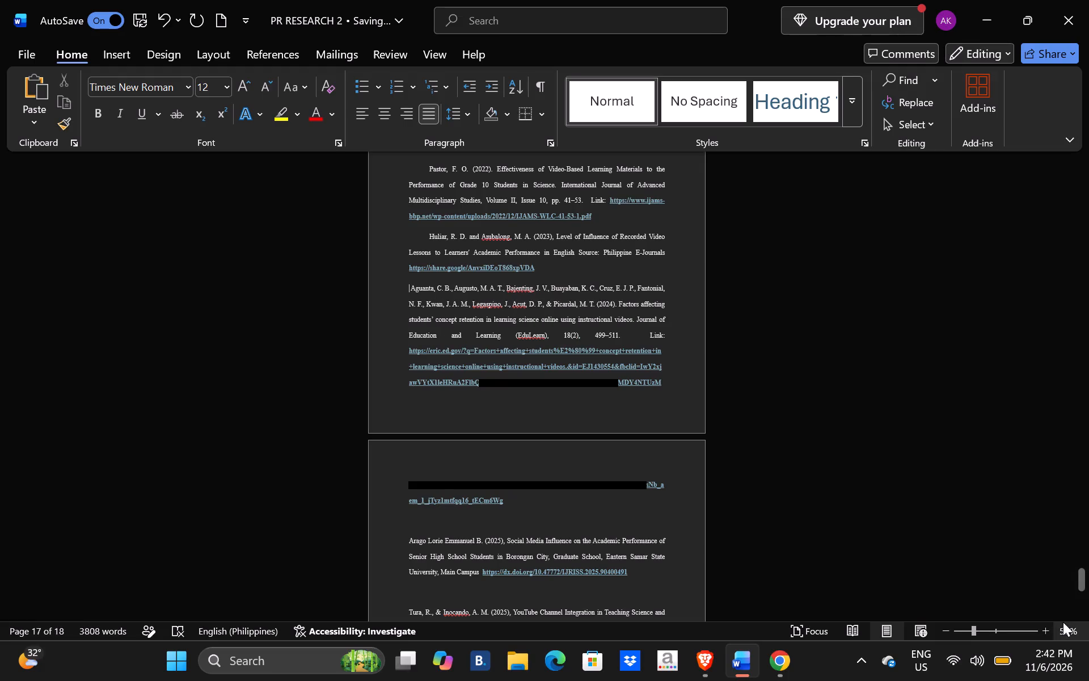
left_click(547, 270)
key("Return")
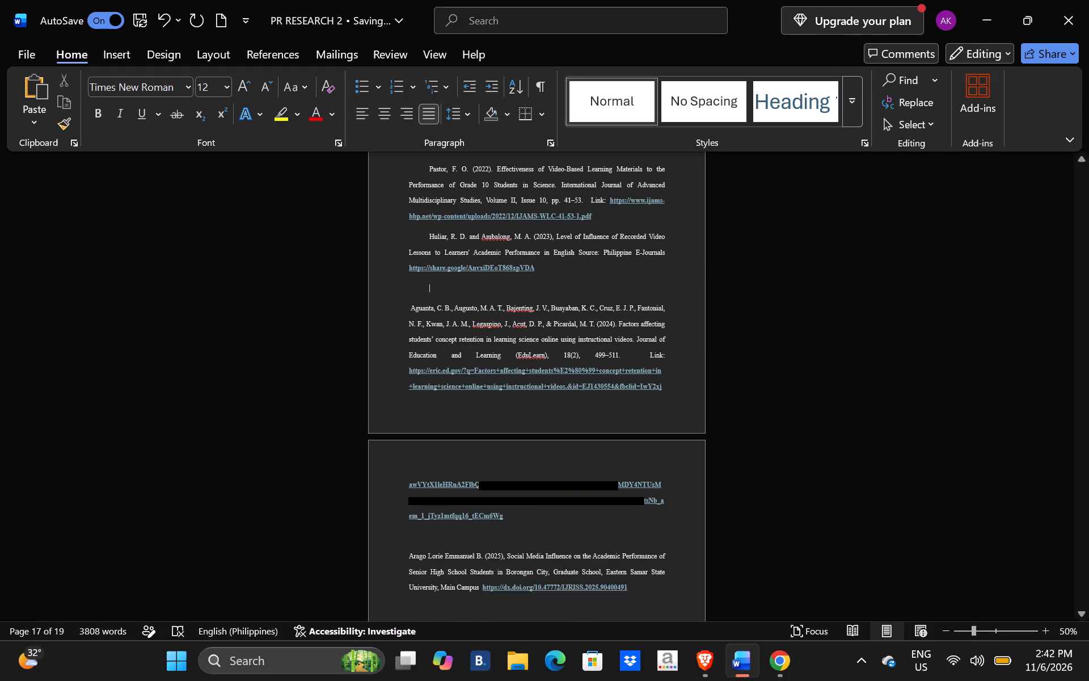
Insert a blank line above the "Level of Influence of Recorded Video Lessons" reference and remove its first-line indent.
left_click_drag(1086, 558, 1085, 550)
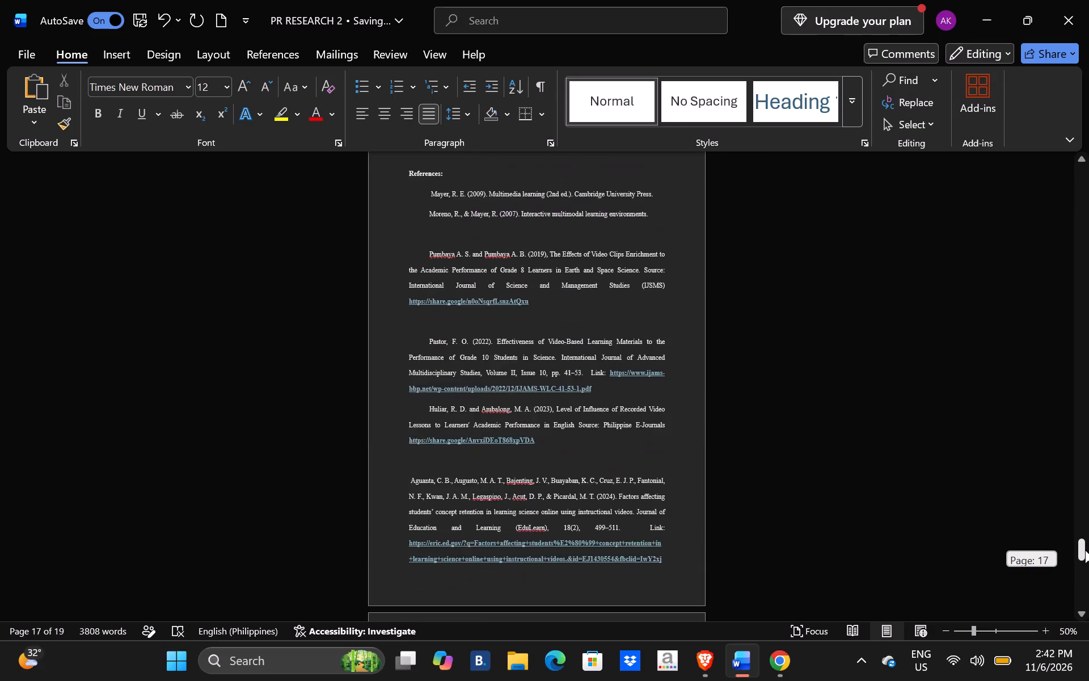
left_click_drag(1085, 550, 1085, 548)
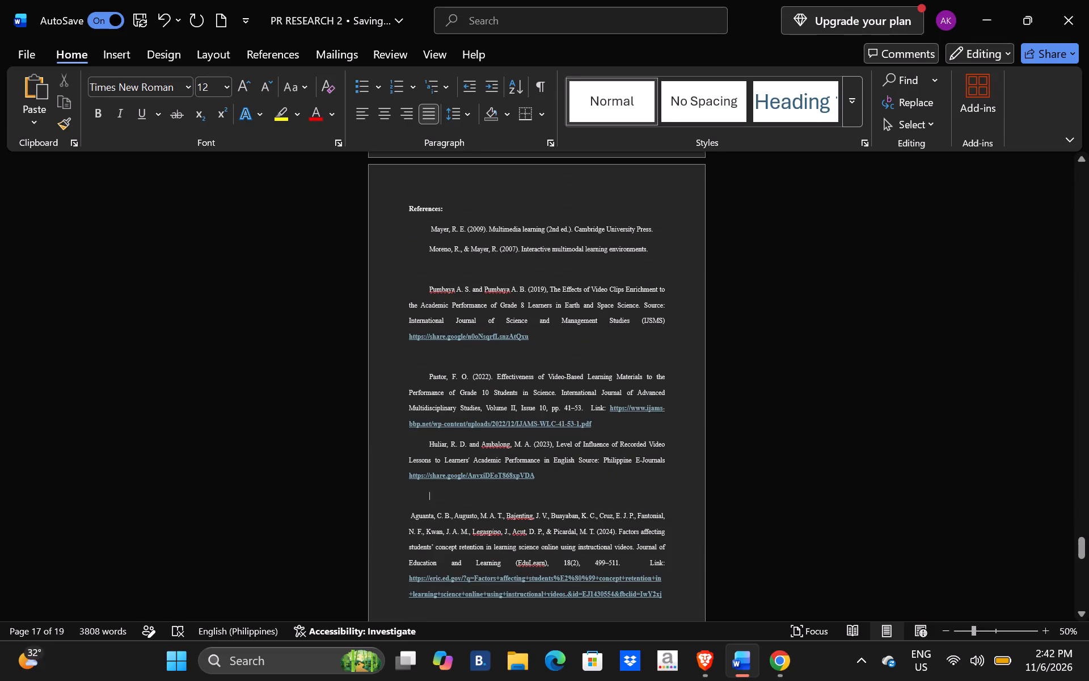
left_click(429, 443)
key("Return")
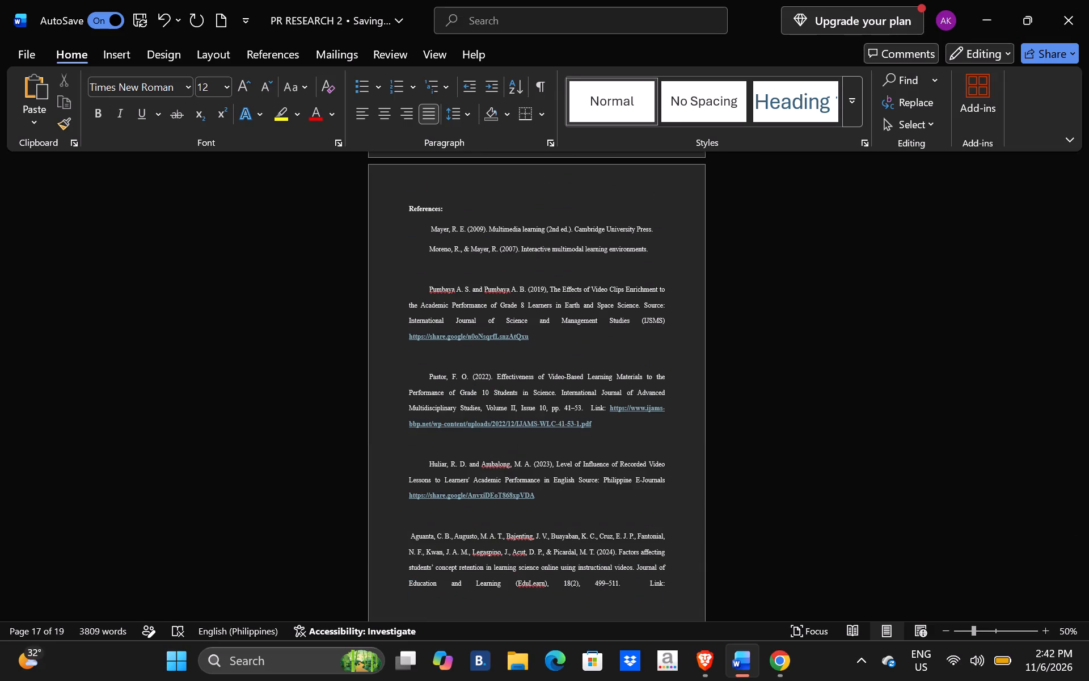
key("BackSpace")
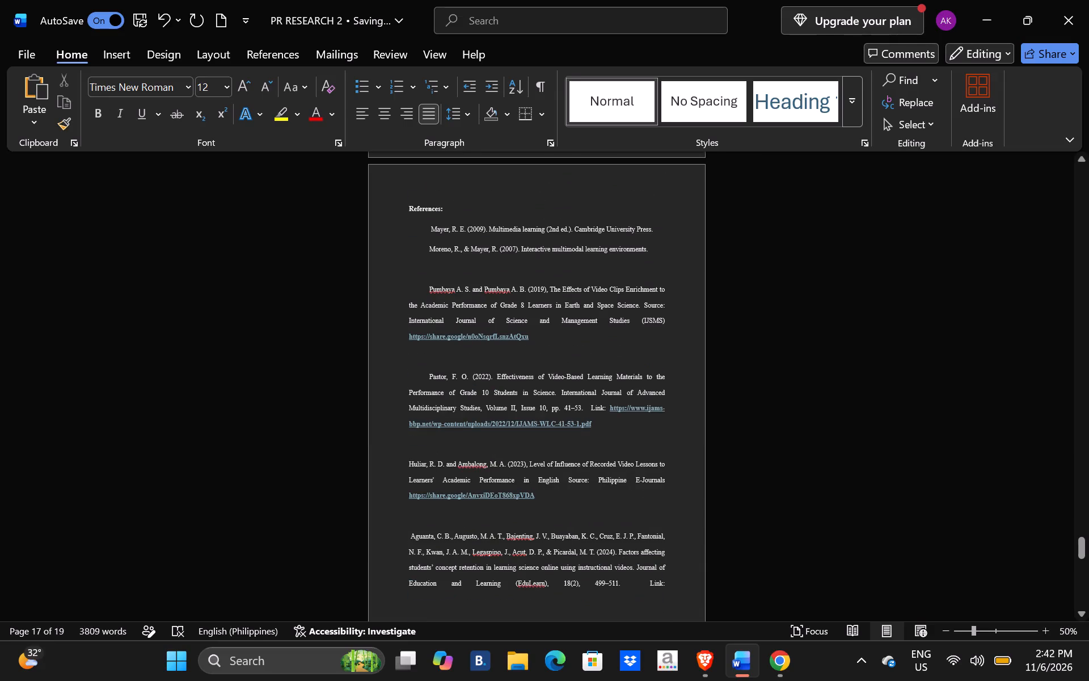
Remove the first-line indents from the "Effectiveness of Video-Based Learning Materials" and "The Effects of Video Clips Enrichment" references.
left_click(428, 377)
key("BackSpace")
key("BackSpace")
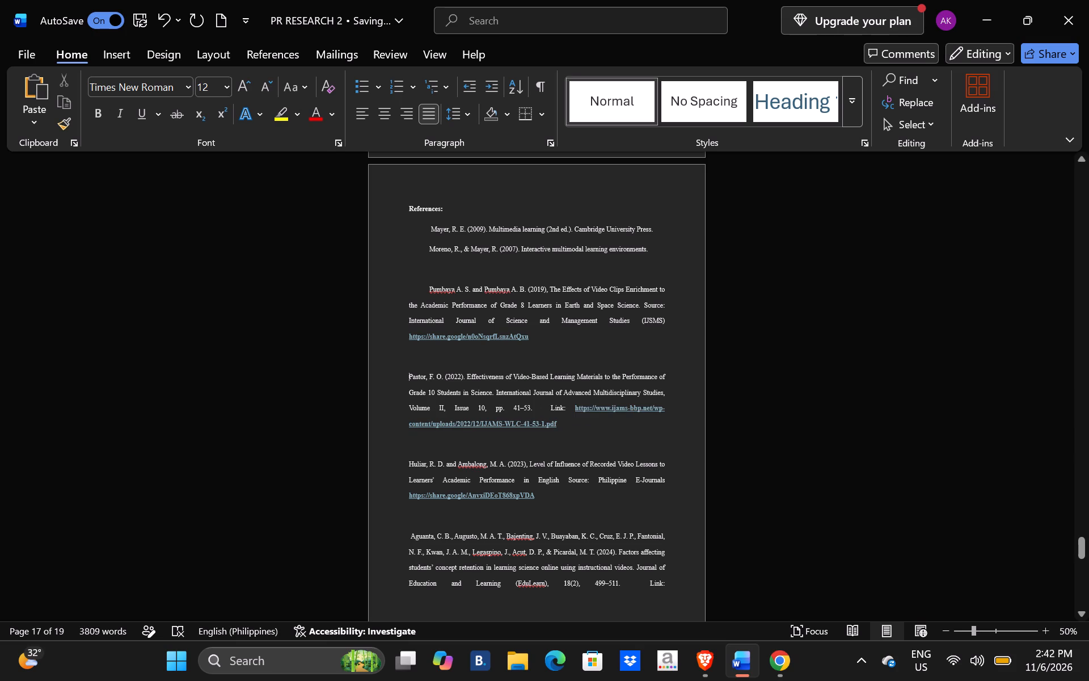
left_click(427, 289)
key("BackSpace")
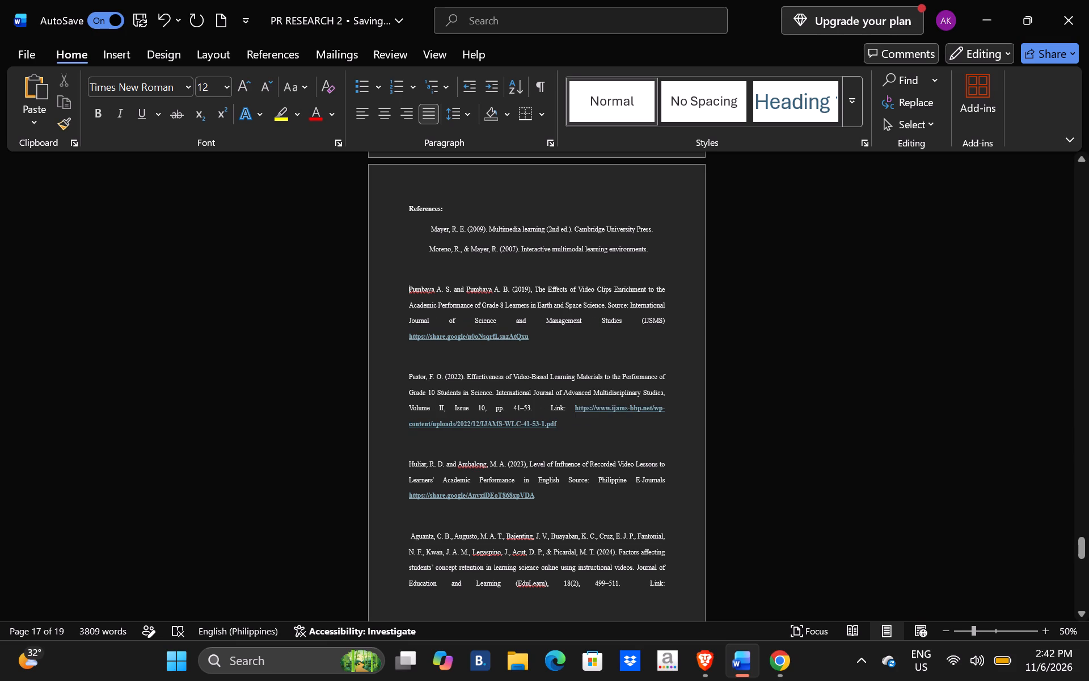
Remove the first-line indents from the "Multimedia learning" (2009) and "Interactive multimodal learning environments" (2007) references.
left_click(432, 228)
key("BackSpace")
key("BackSpace")
key("BackSpace")
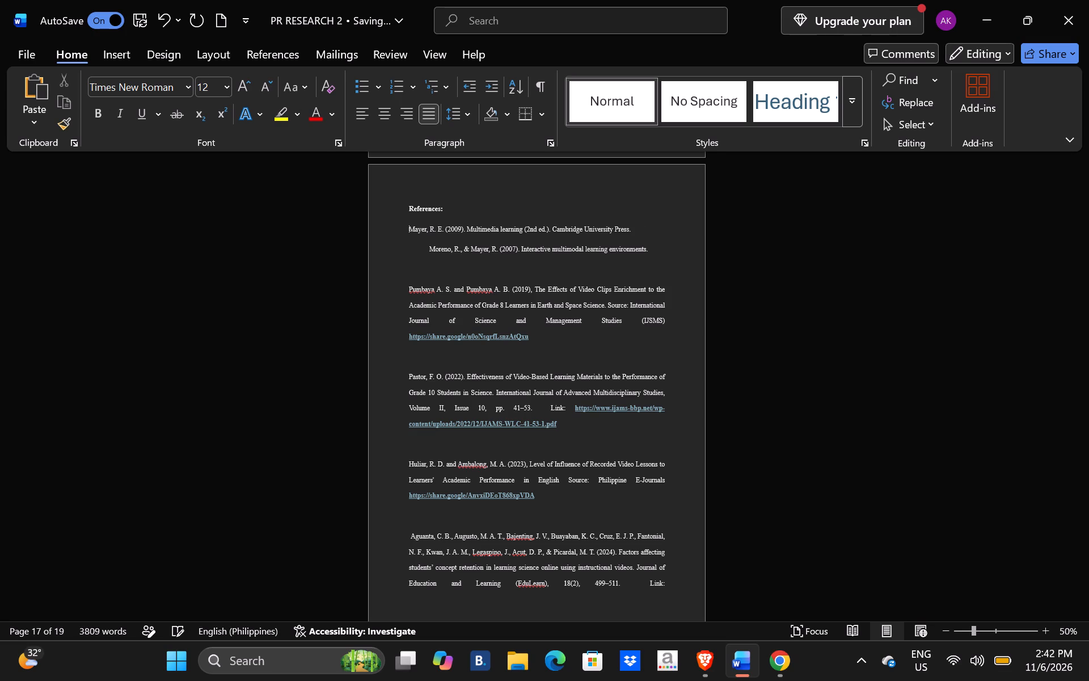
left_click(428, 248)
key("BackSpace")
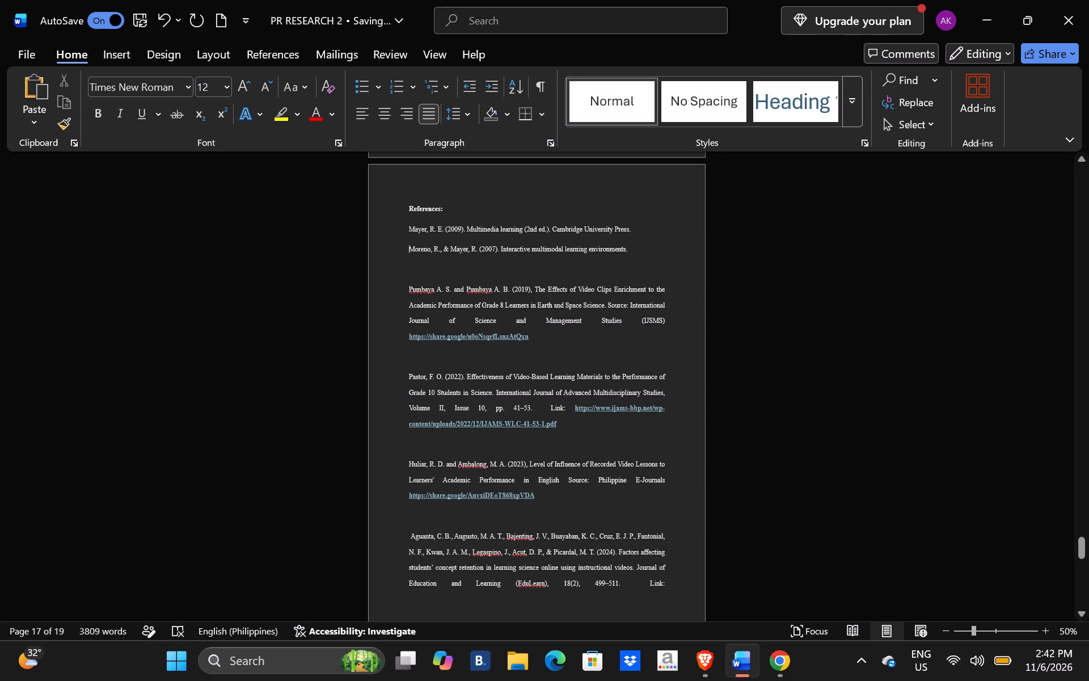
Review the paper's layout across its last pages and earlier sections, including the study's beneficiaries, theoretical framework and multimedia learning literature.
left_click_drag(1079, 549, 1083, 513)
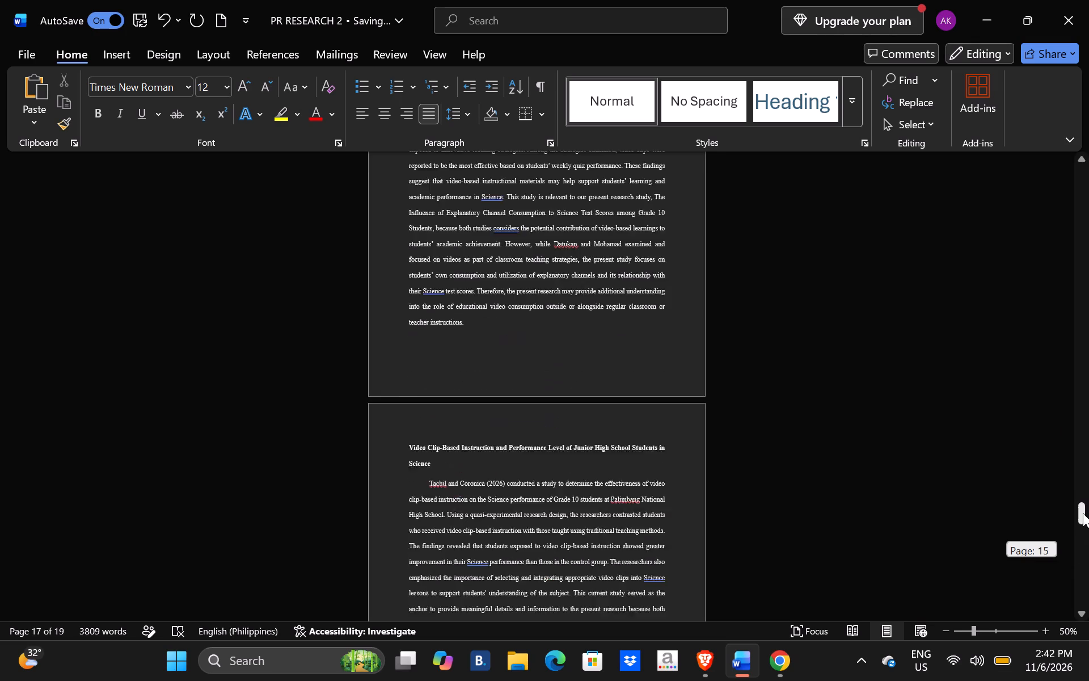
left_click_drag(1083, 513, 1088, 591)
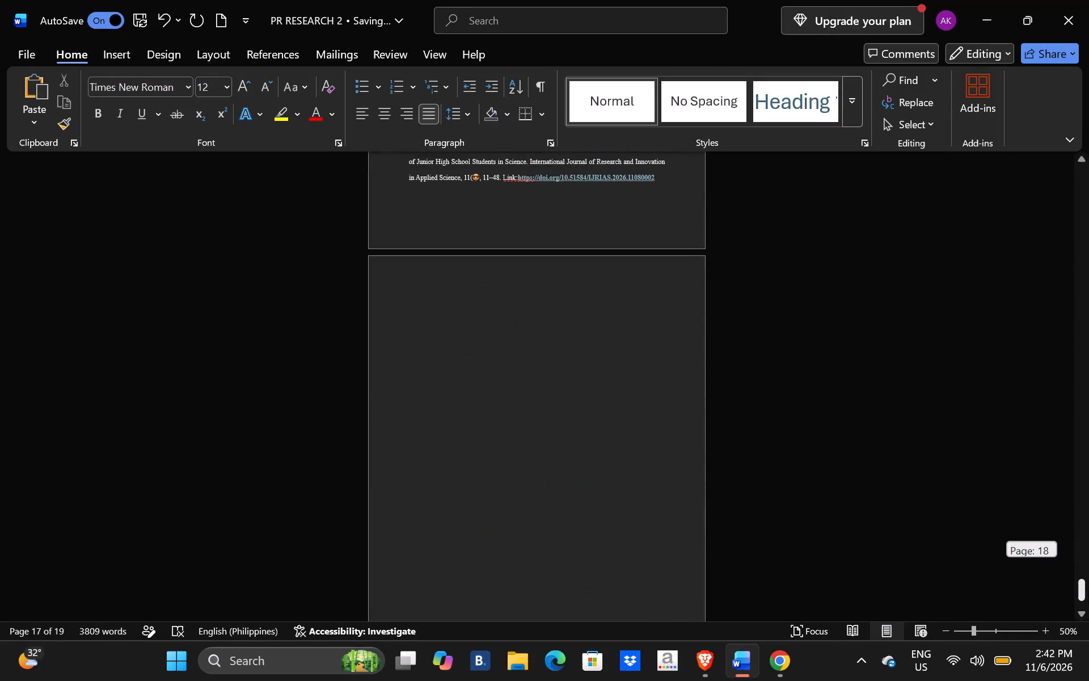
left_click_drag(1088, 591, 1088, 524)
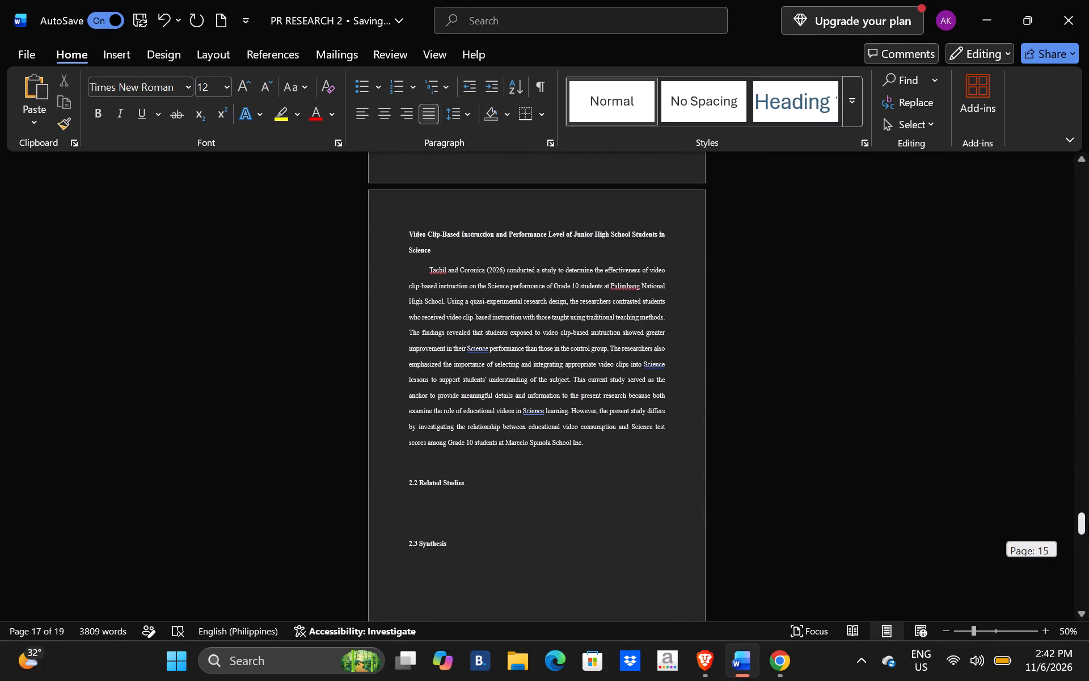
left_click_drag(1088, 524, 1056, 433)
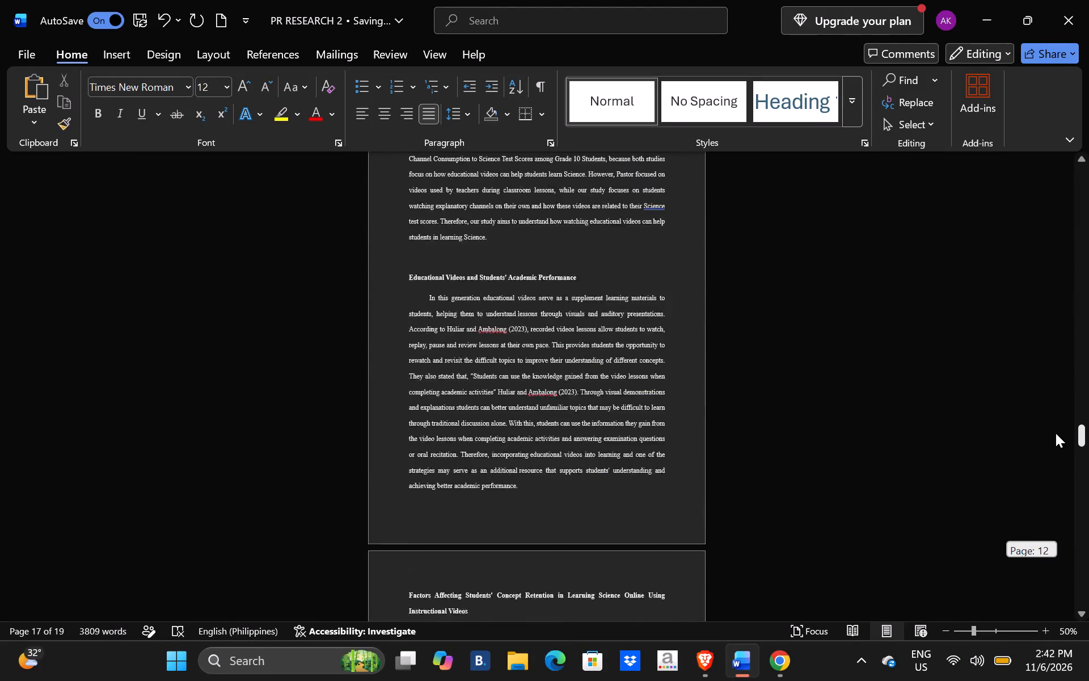
left_click_drag(1056, 433, 1058, 300)
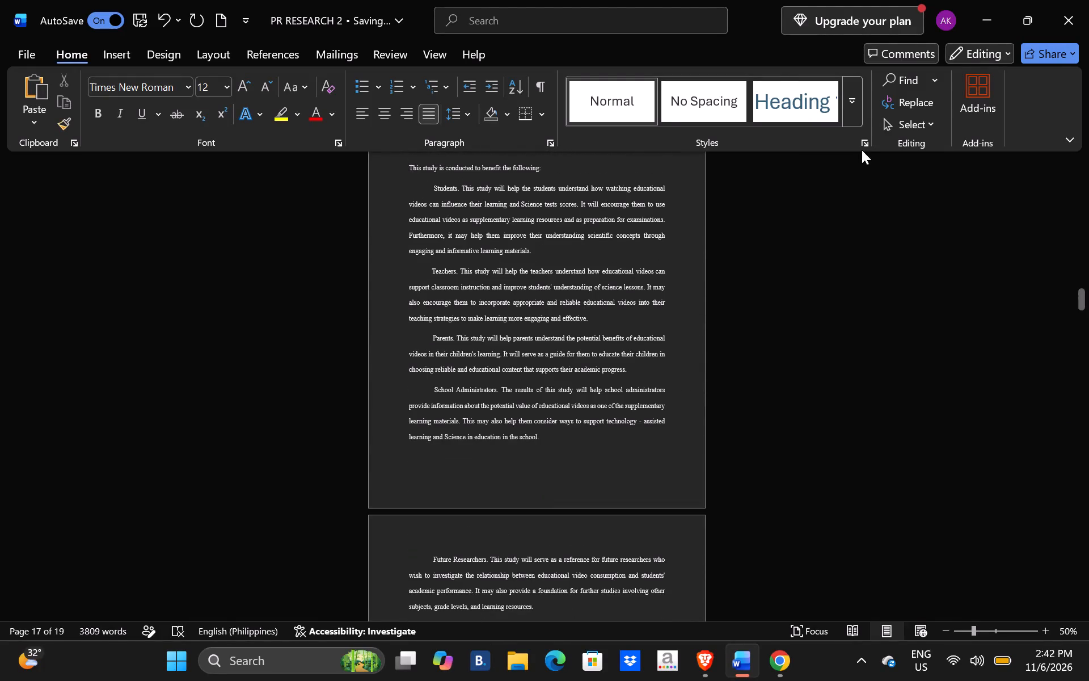
scroll(634, 349, "up", 2, "ctrl")
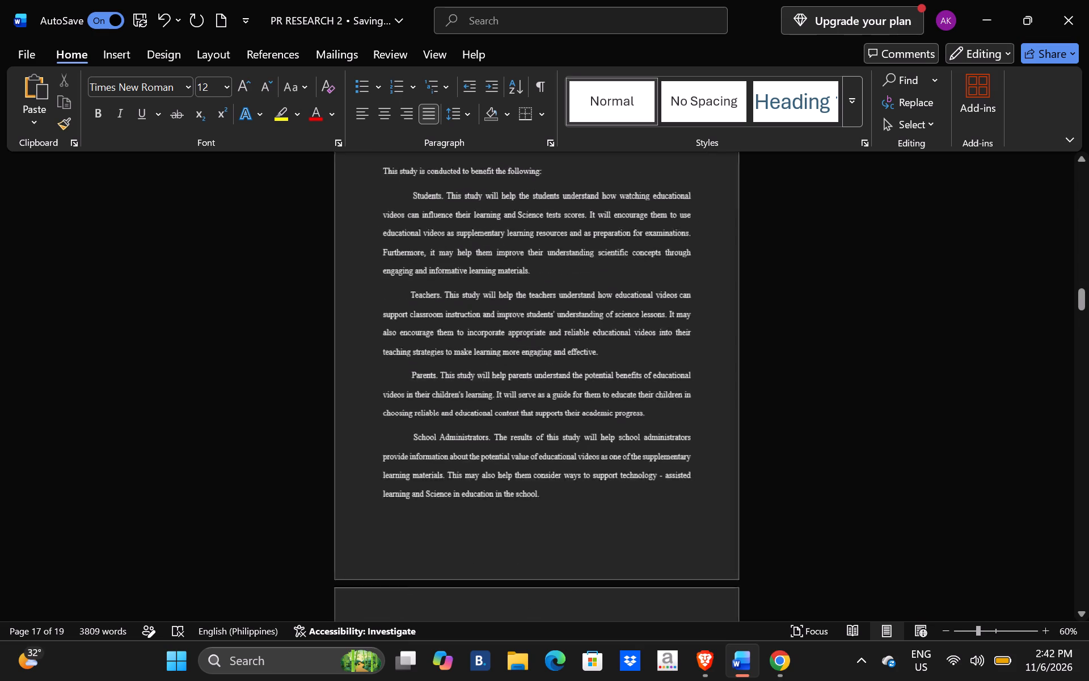
scroll(634, 349, "up", 3, "ctrl")
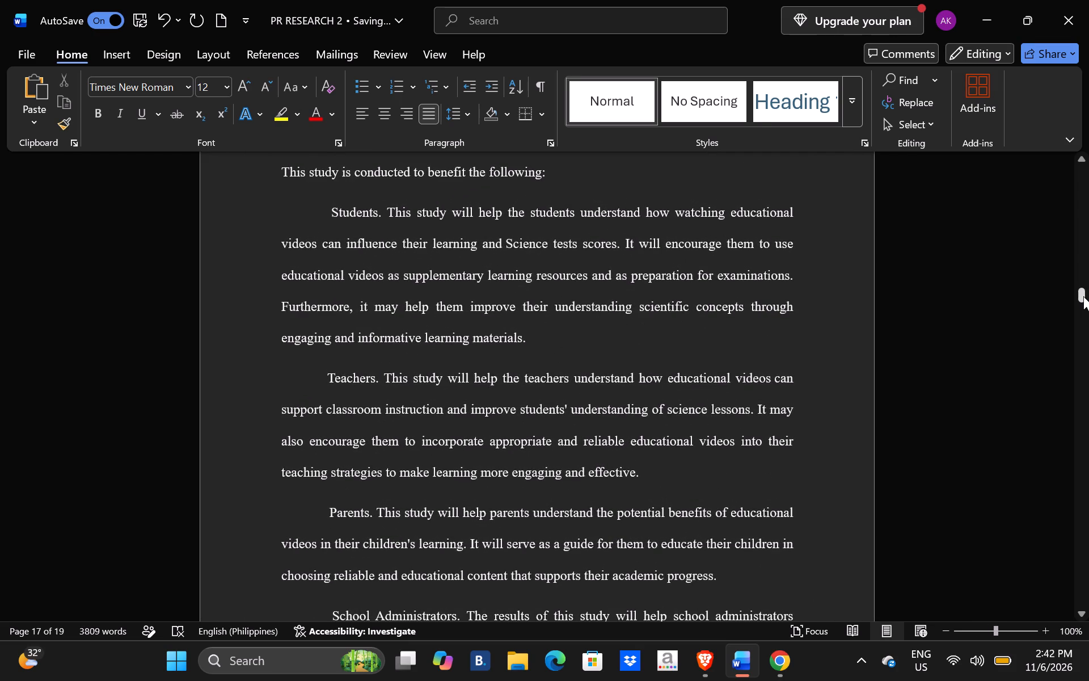
left_click_drag(1083, 296, 1088, 362)
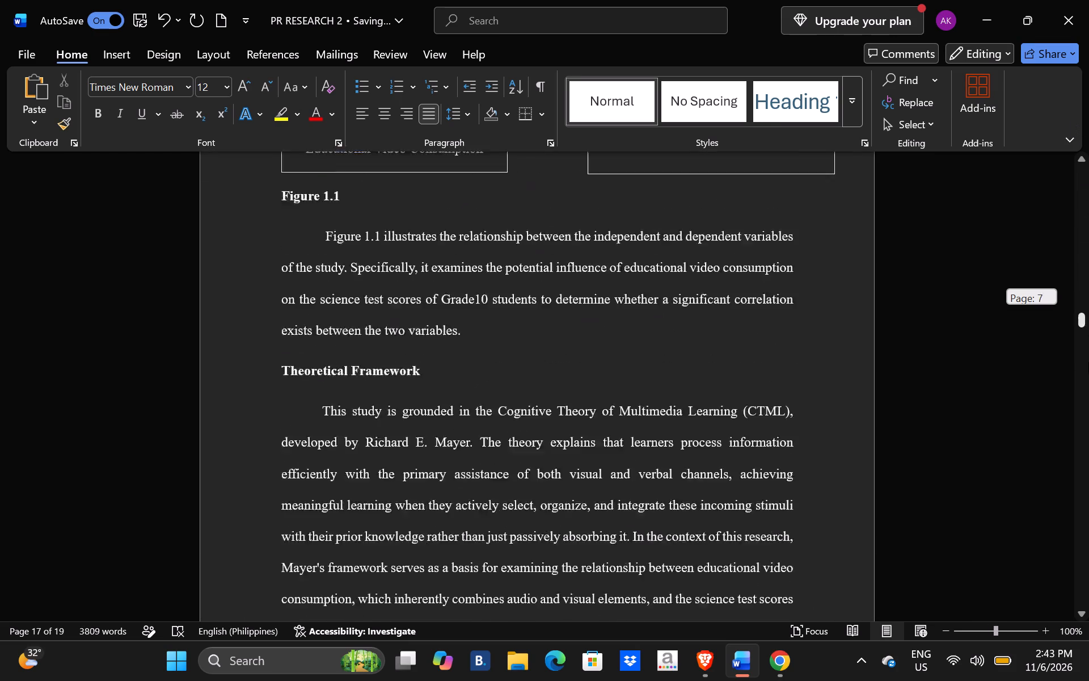
left_click_drag(1088, 362, 1088, 388)
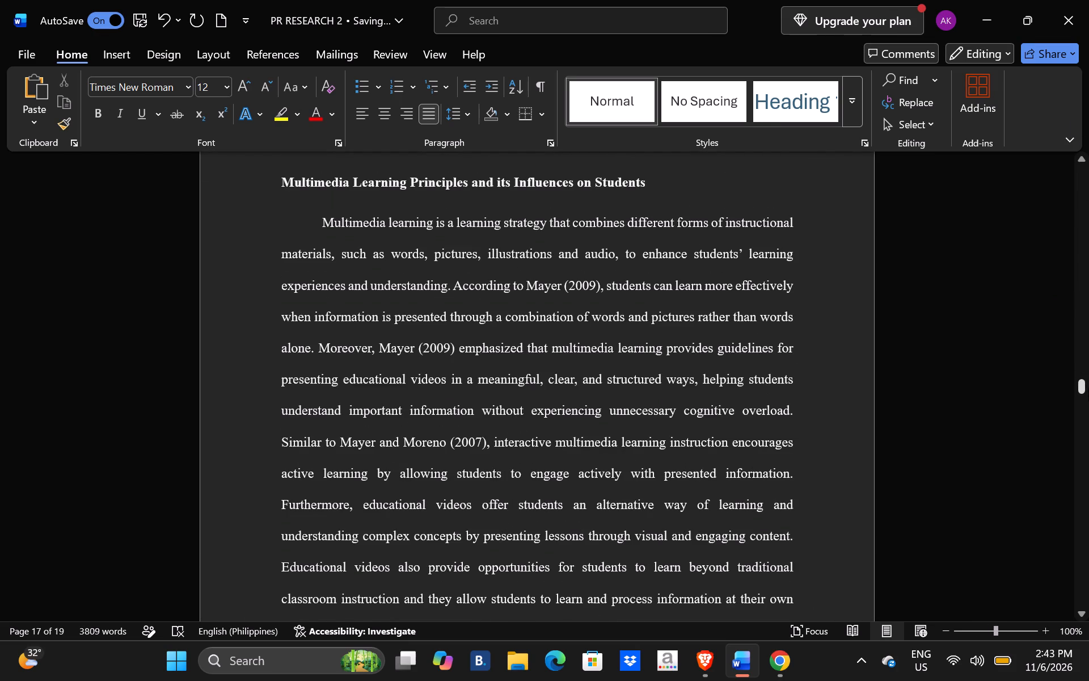